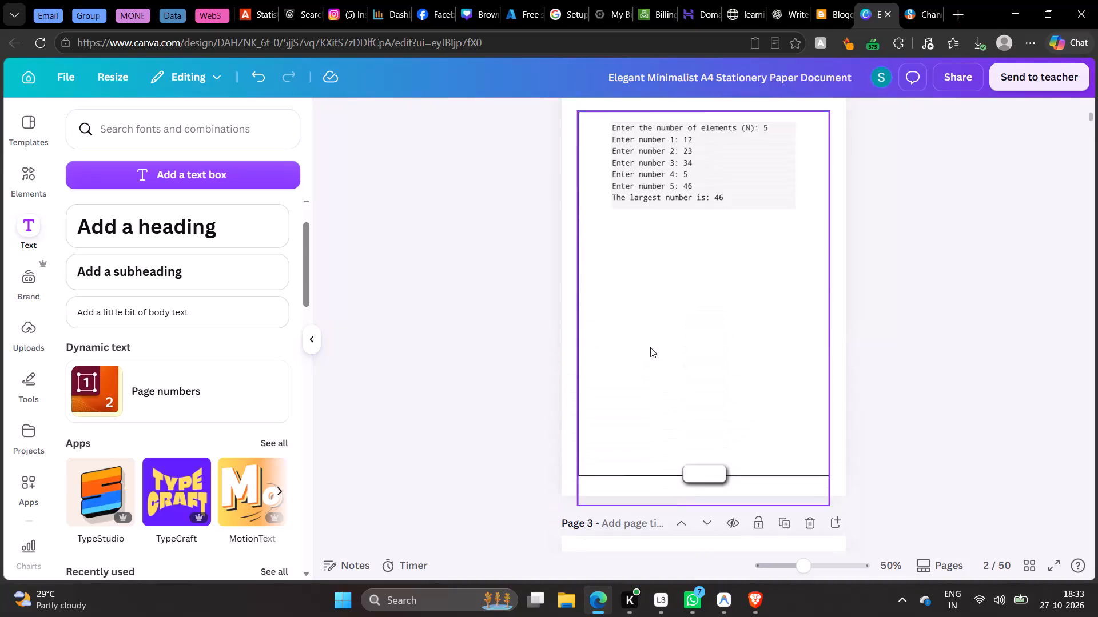
# Delete the question heading "Q1. Write a program to find the largest of n natural numbers." from page 4.
pyautogui.scroll(-9, 650, 347)
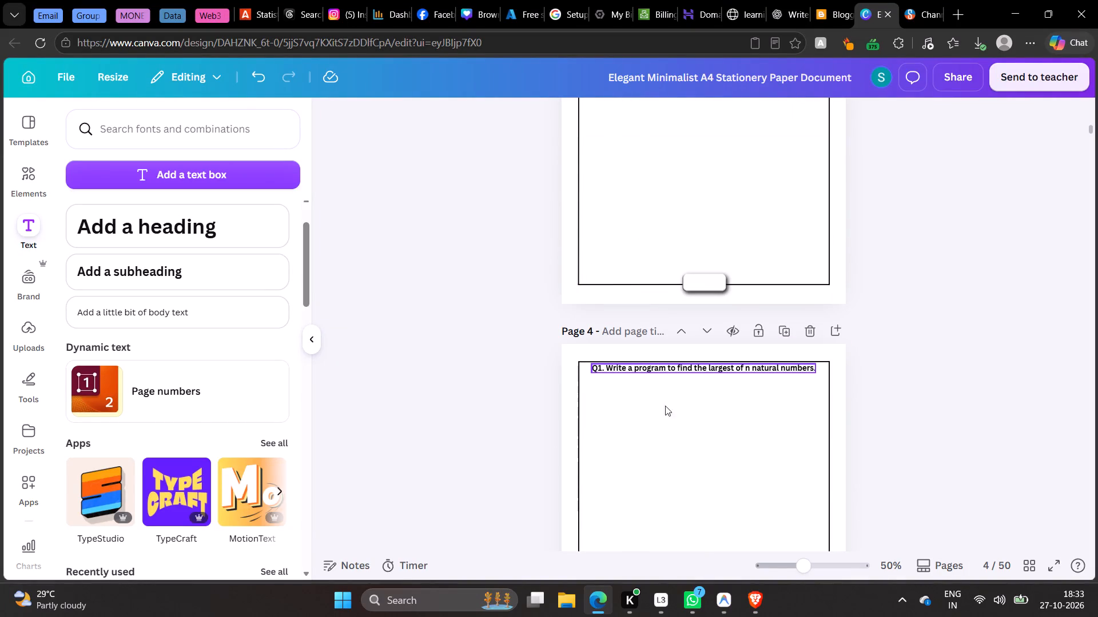
pyautogui.click(687, 371)
pyautogui.press('BackSpace')
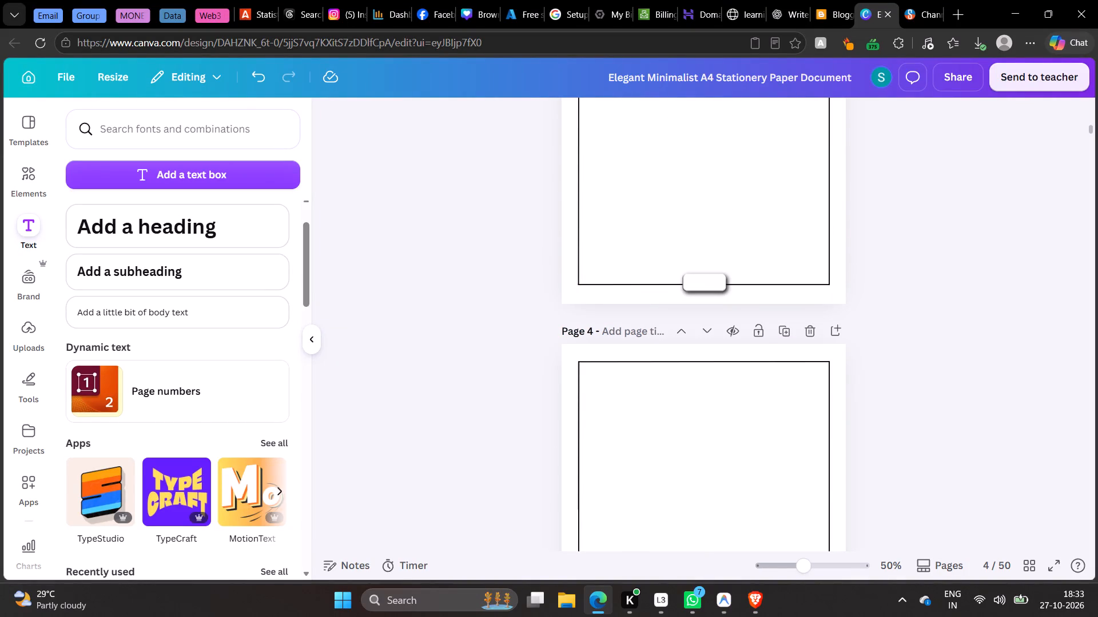
# Paste the copied prime-number program output image onto page 4 and place it in the upper part of the page border.
pyautogui.click(695, 448)
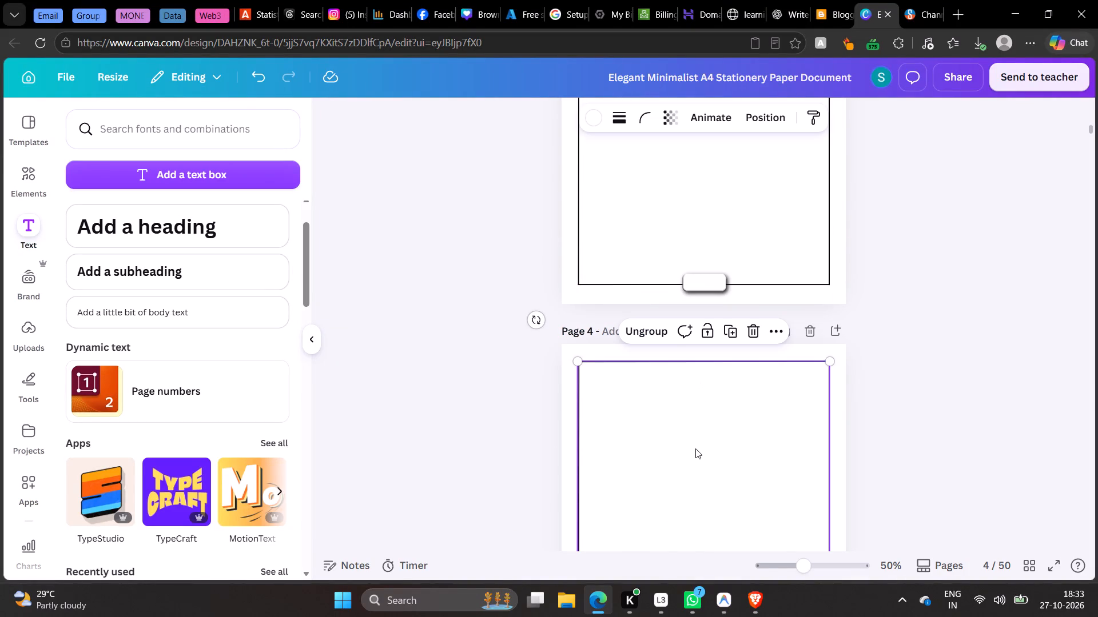
pyautogui.hotkey('ctrl', 'v')
pyautogui.scroll(-2, 769, 439)
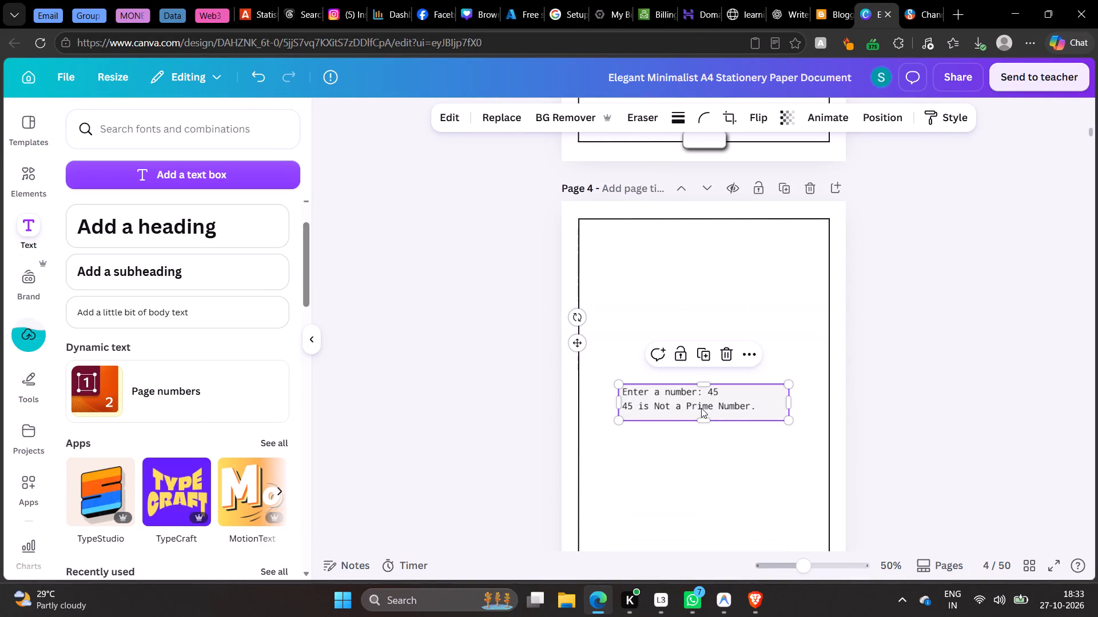
pyautogui.click(726, 463)
pyautogui.moveTo(718, 400); pyautogui.dragTo(726, 336)
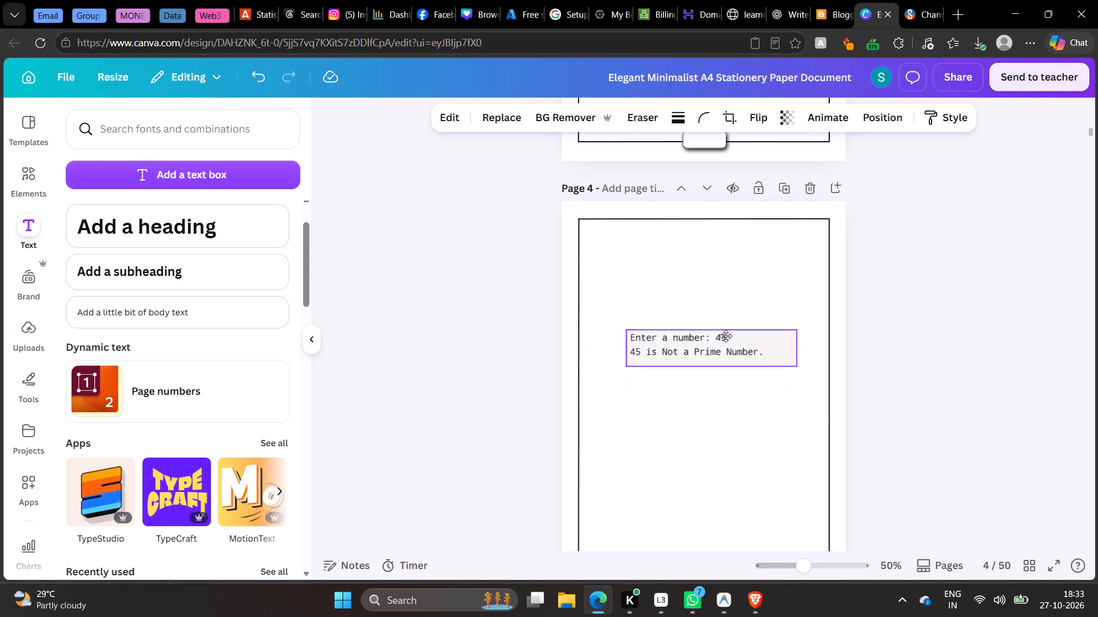
pyautogui.moveTo(726, 336); pyautogui.dragTo(716, 287)
pyautogui.scroll(2, 929, 363)
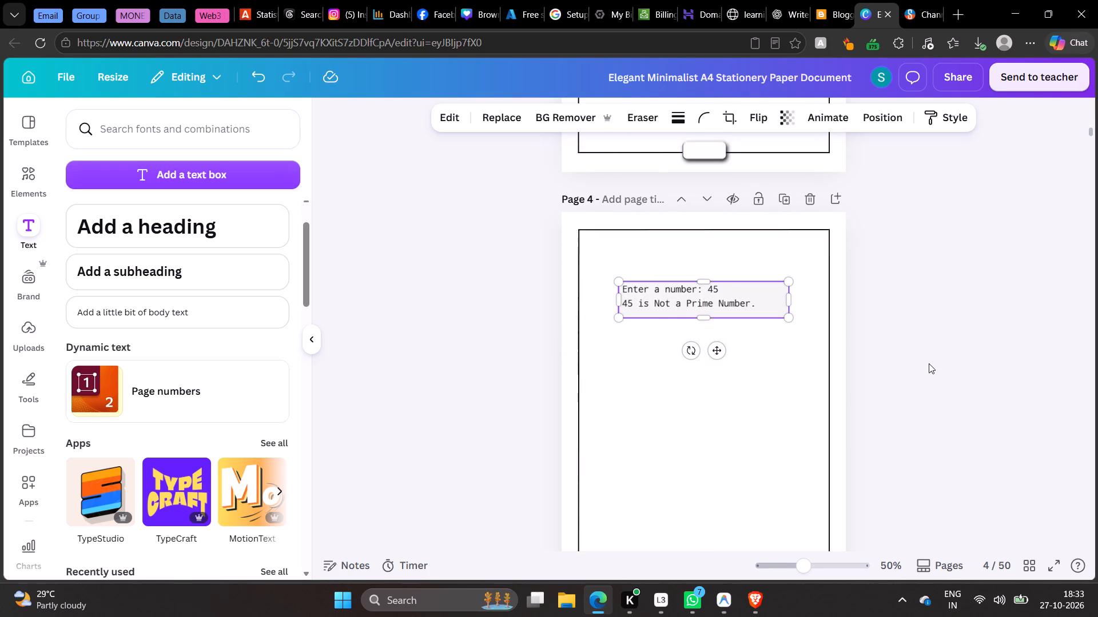
# Move the largest-number program output image on page 2 a little lower on the page.
pyautogui.scroll(13, 929, 363)
pyautogui.scroll(-2, 936, 374)
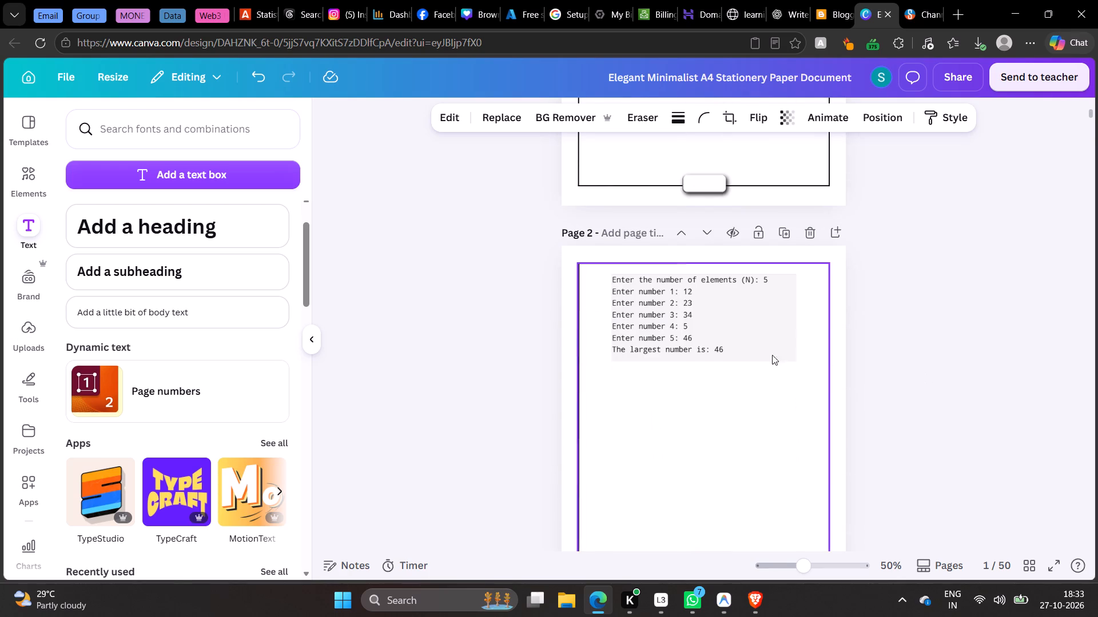
pyautogui.moveTo(703, 336); pyautogui.dragTo(701, 385)
# Move the prime-number program output image on page 4 slightly lower on the page.
pyautogui.scroll(-6, 1015, 403)
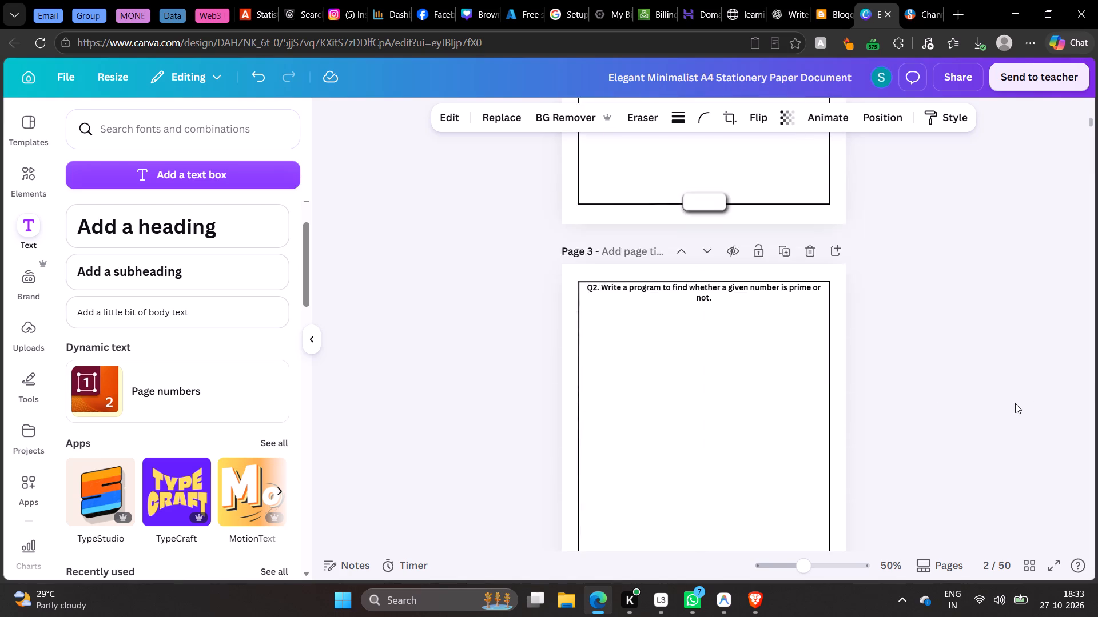
pyautogui.scroll(-6, 1015, 403)
pyautogui.moveTo(723, 352); pyautogui.dragTo(723, 364)
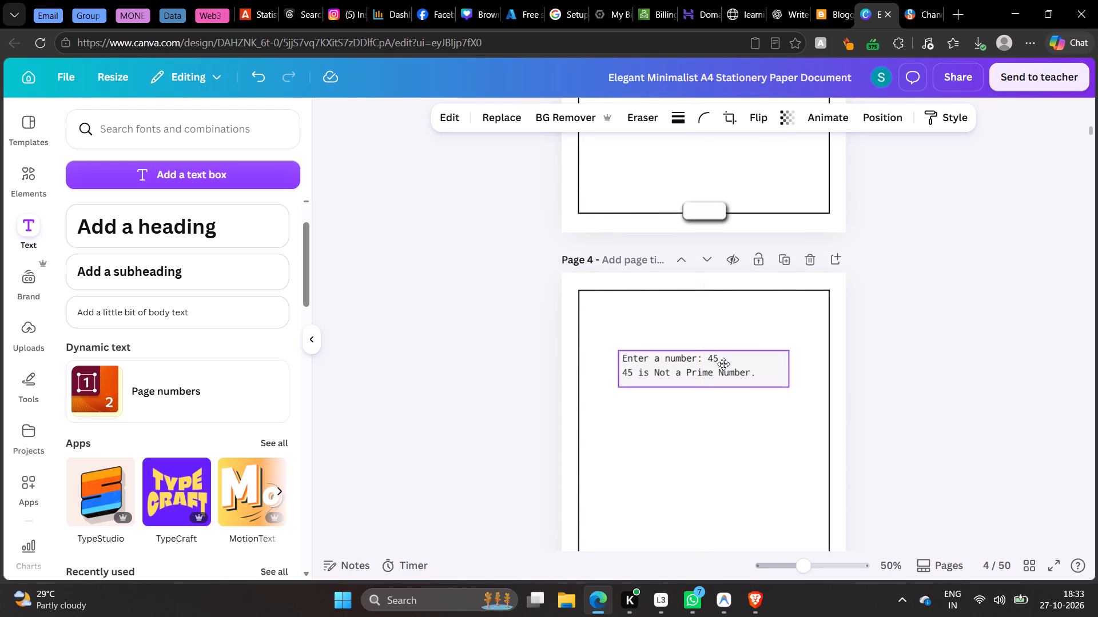
pyautogui.moveTo(723, 364); pyautogui.dragTo(723, 378)
pyautogui.click(898, 355)
# Switch to Blogger, open the draft page for Q3 on the menu driven program, and copy its full title.
pyautogui.scroll(-4, 898, 355)
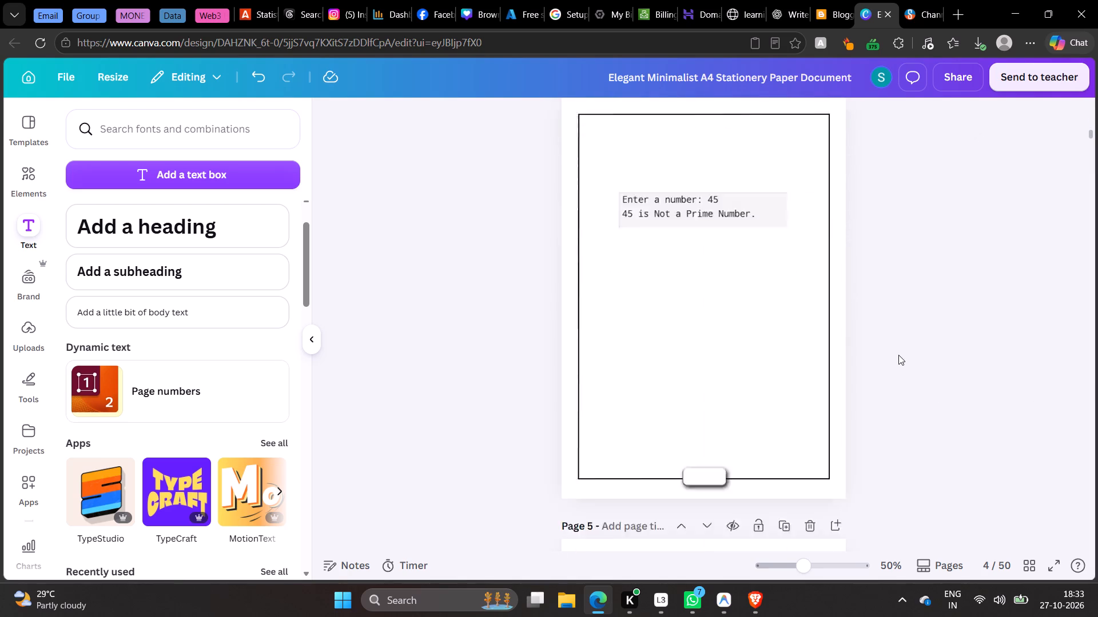
pyautogui.scroll(-1, 898, 355)
pyautogui.click(835, 0)
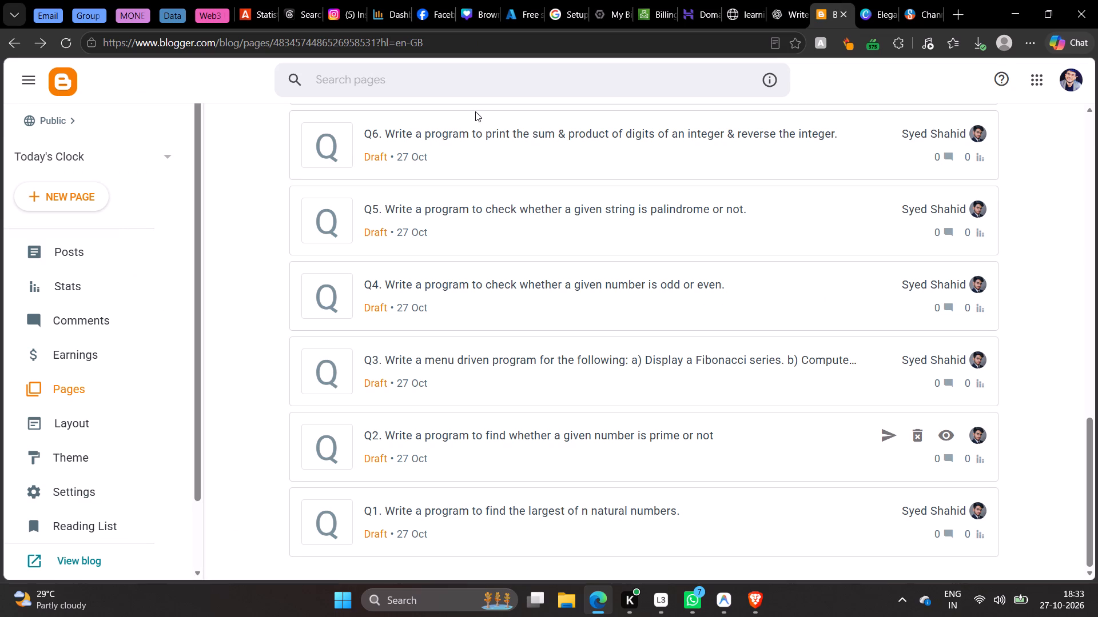
pyautogui.click(423, 388)
pyautogui.click(467, 370)
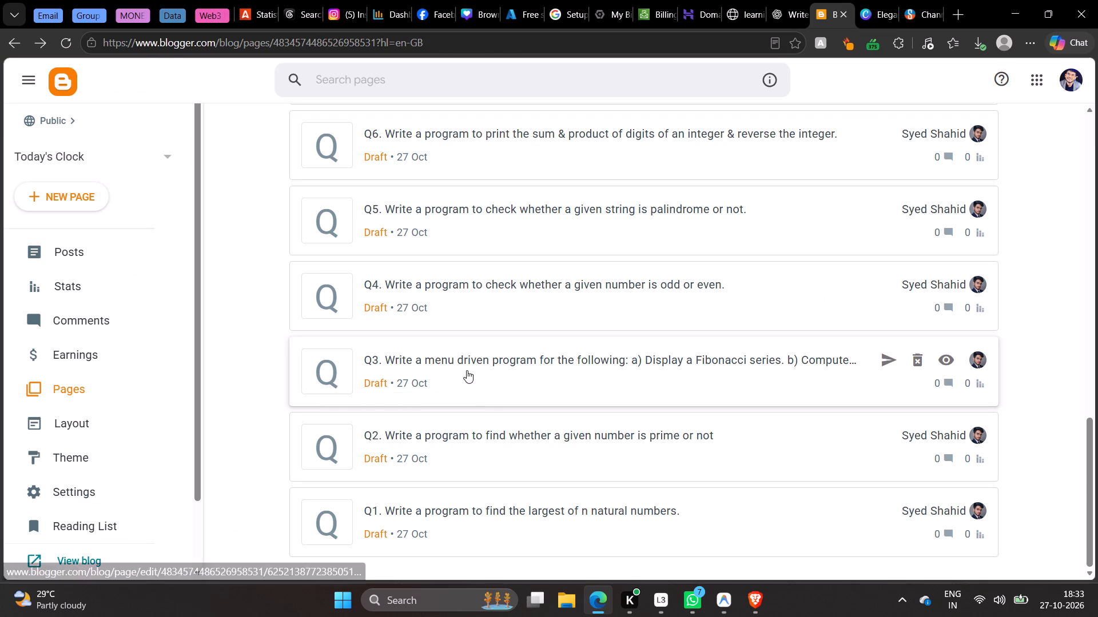
pyautogui.click(408, 143)
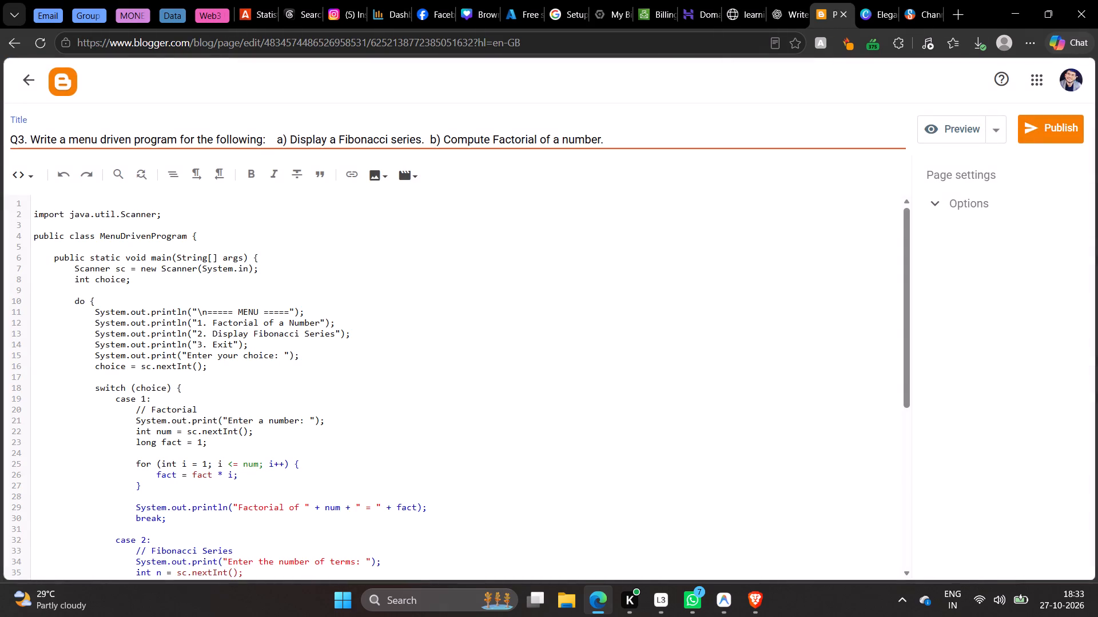
pyautogui.hotkey('ctrl', 'a')
pyautogui.hotkey('ctrl', 'c')
# Back in the Canva document, replace the Q1 heading on page 5 with the copied Q3 title.
pyautogui.click(864, 0)
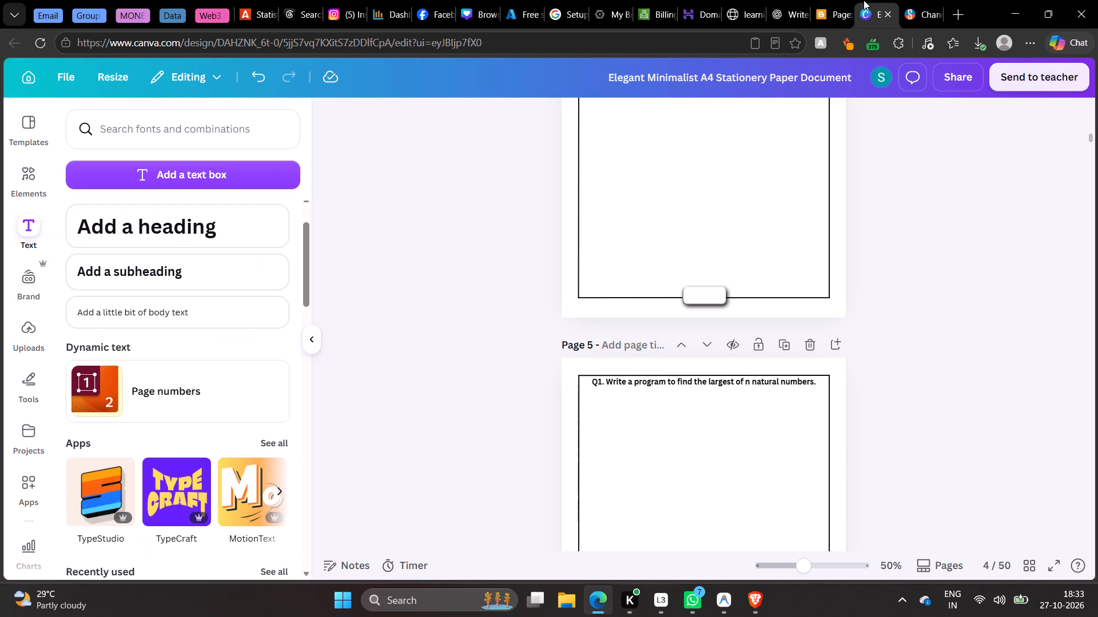
pyautogui.scroll(3, 902, 272)
pyautogui.scroll(-4, 902, 272)
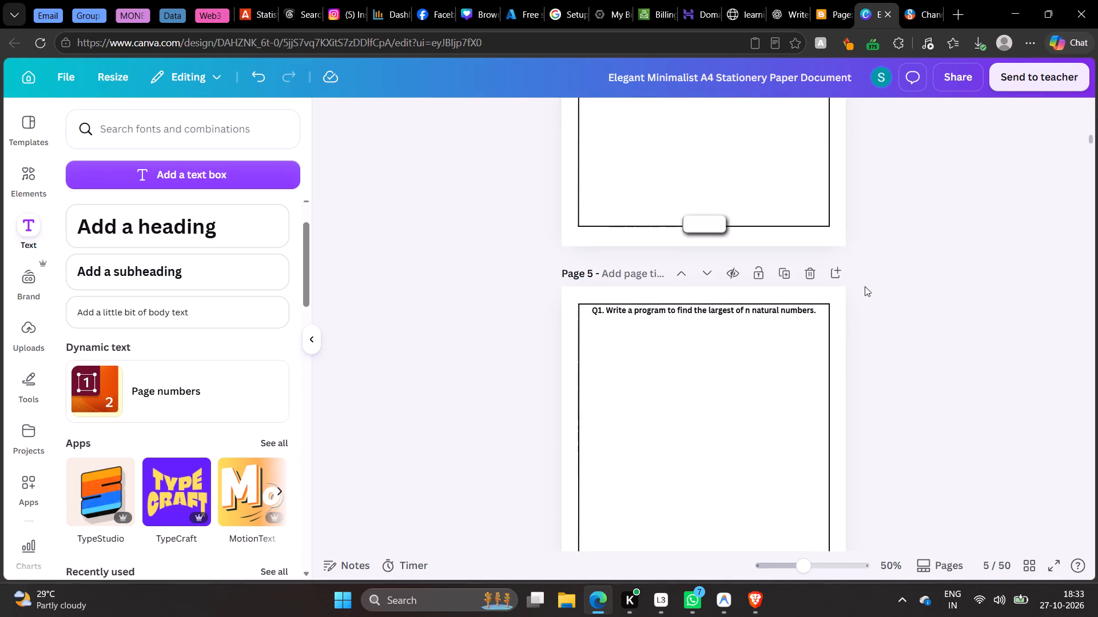
pyautogui.tripleClick(739, 310)
pyautogui.hotkey('ctrl', 'v')
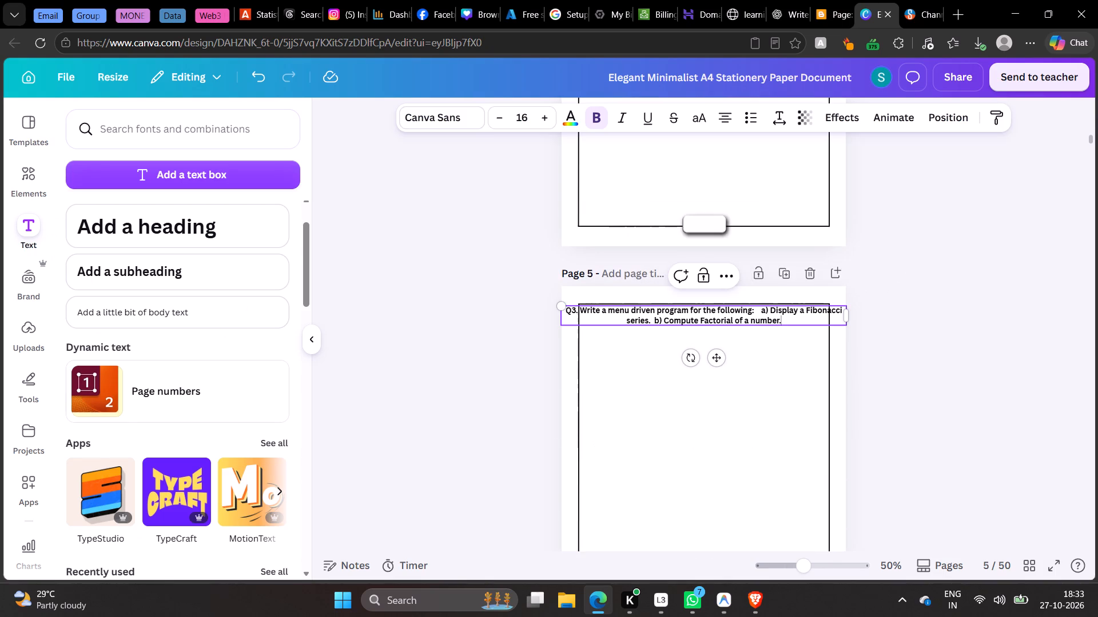
# Split the page 5 heading so that "a) Display a Fibonacci series." and "b) Compute Factorial of a number." each start a new line.
pyautogui.click(759, 311)
pyautogui.press('Return')
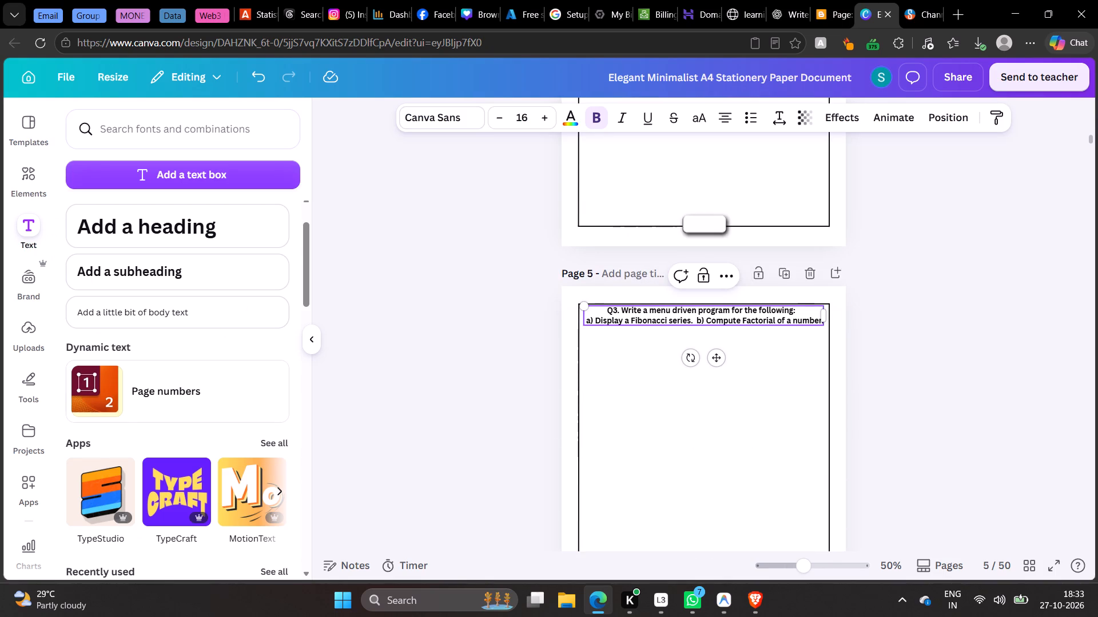
pyautogui.click(697, 319)
pyautogui.press('Return')
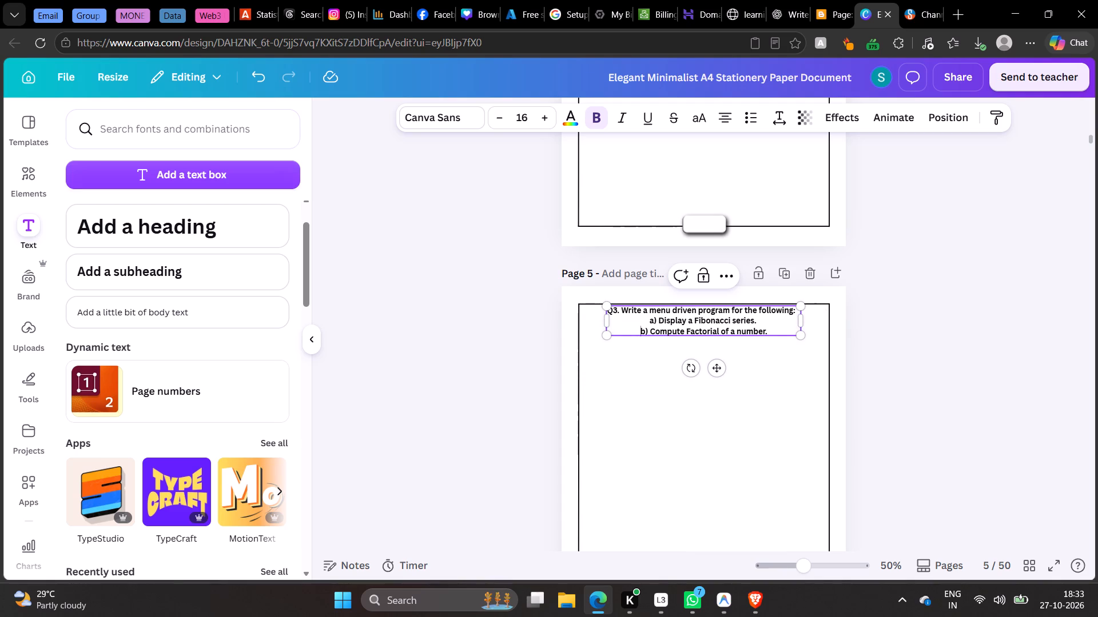
pyautogui.click(912, 326)
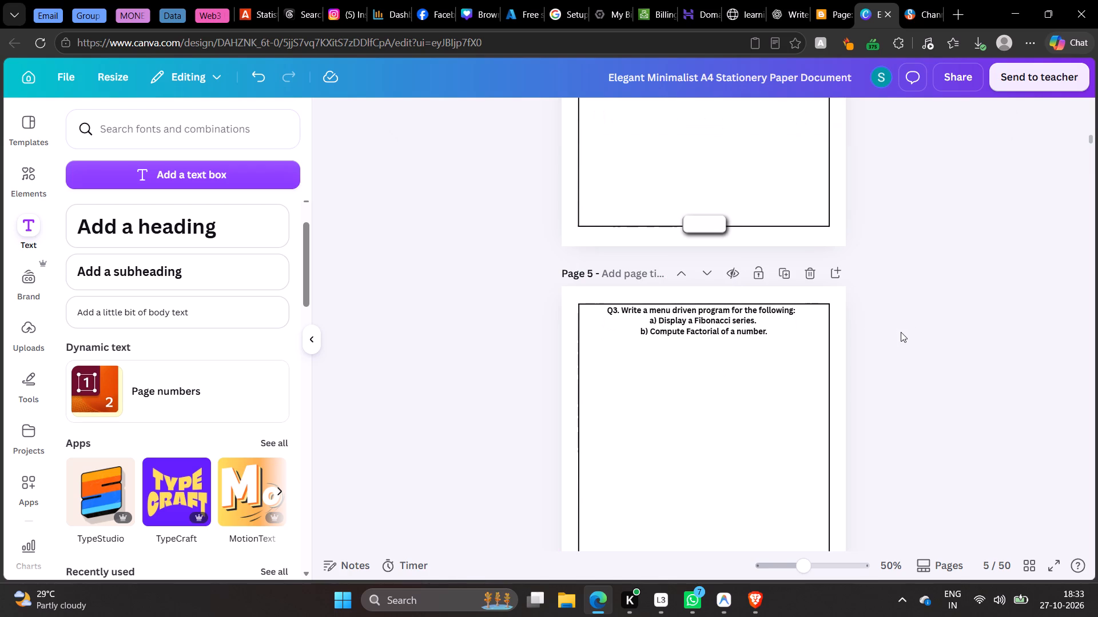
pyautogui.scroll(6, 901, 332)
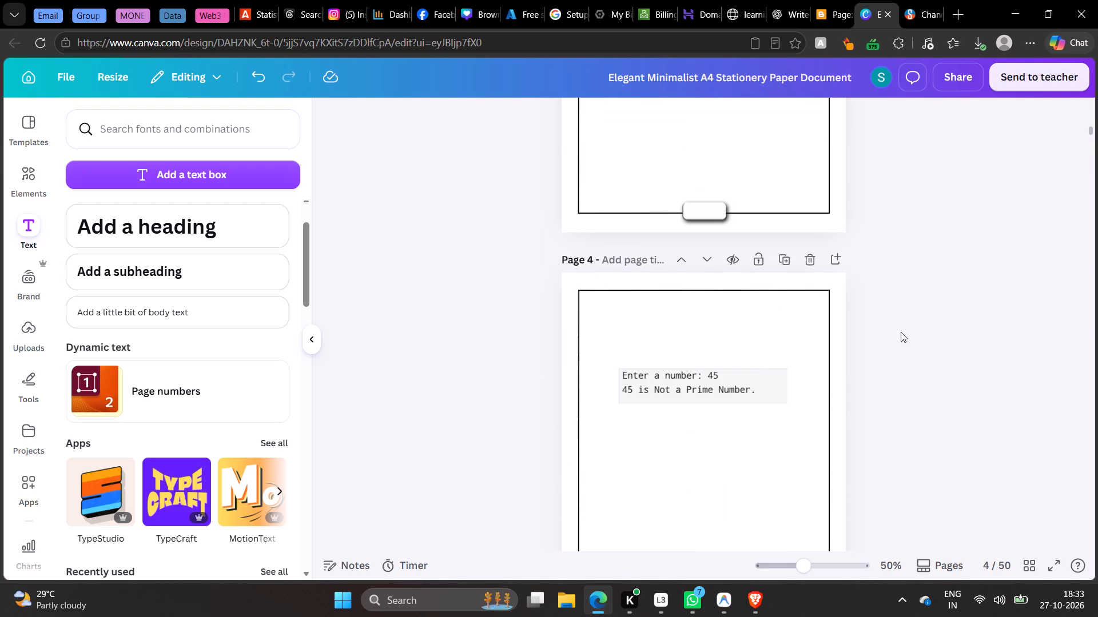
# Delete the leftover duplicated heading at the top of page 6, leaving the page border in place.
pyautogui.scroll(6, 901, 332)
pyautogui.scroll(-10, 901, 332)
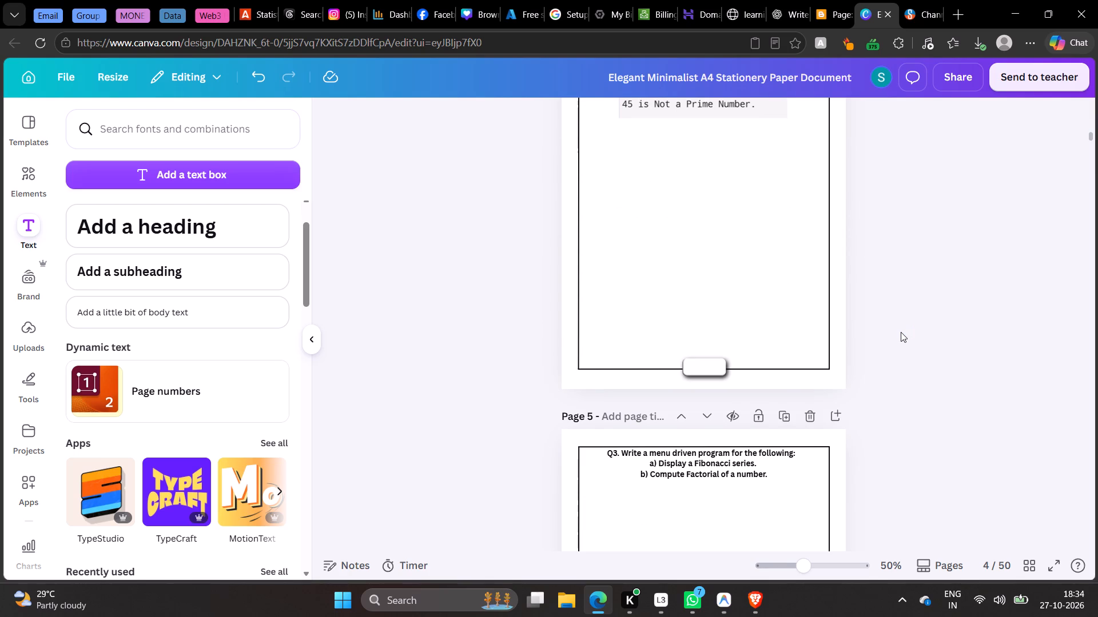
pyautogui.scroll(-3, 906, 342)
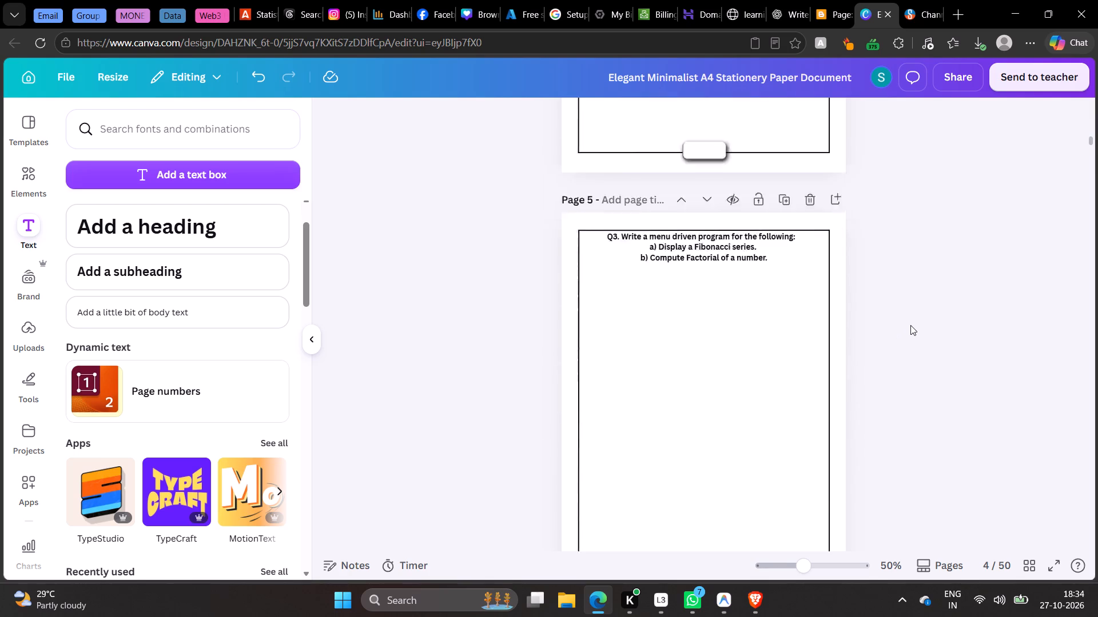
pyautogui.scroll(-4, 910, 325)
pyautogui.click(762, 393)
pyautogui.press('BackSpace')
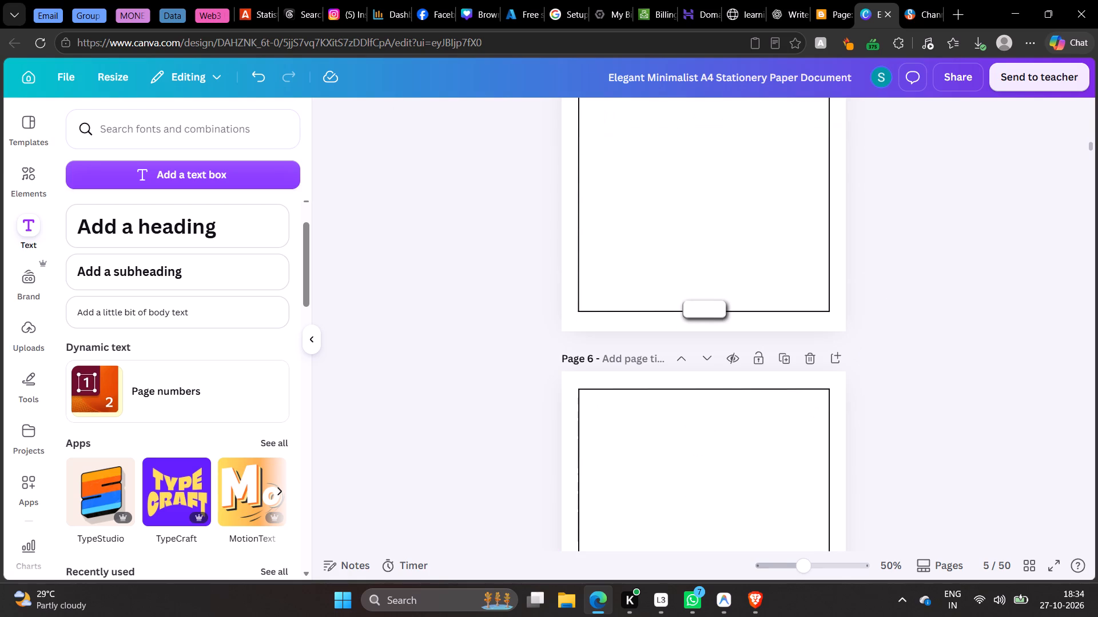
# Locate the leftover Q1 heading about the largest of n natural numbers on page 7.
pyautogui.scroll(-7, 790, 368)
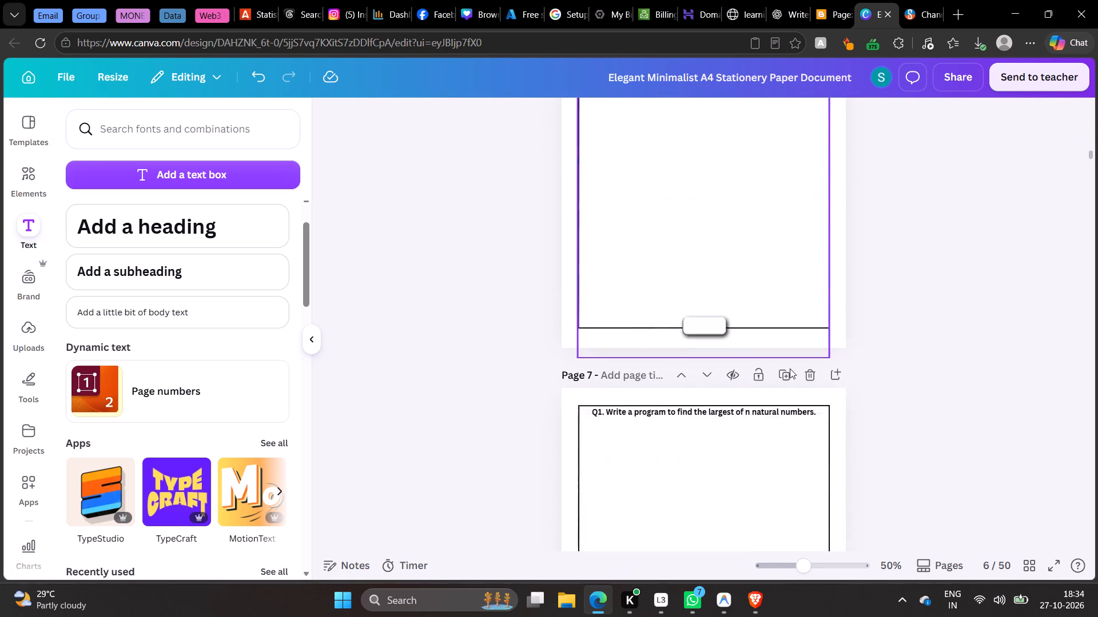
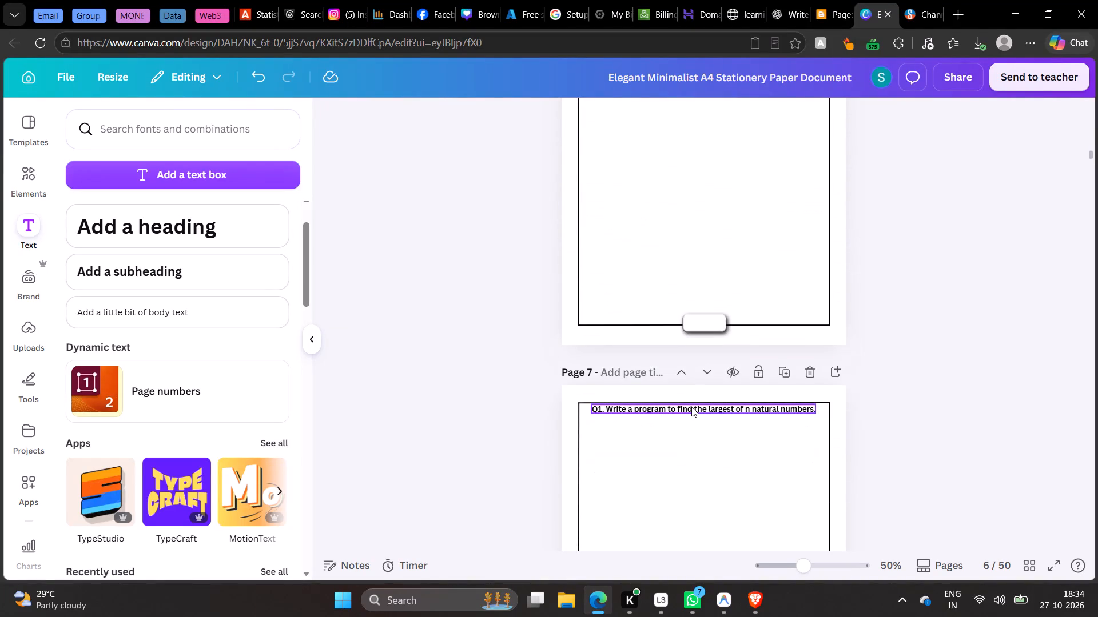
# Delete the leftover Q1 heading about the largest of n natural numbers from page 7.
pyautogui.click(691, 407)
pyautogui.press('BackSpace')
# Paste the copied output screenshot of the factorial and Fibonacci menu program onto page 7 and deselect it.
pyautogui.click(698, 467)
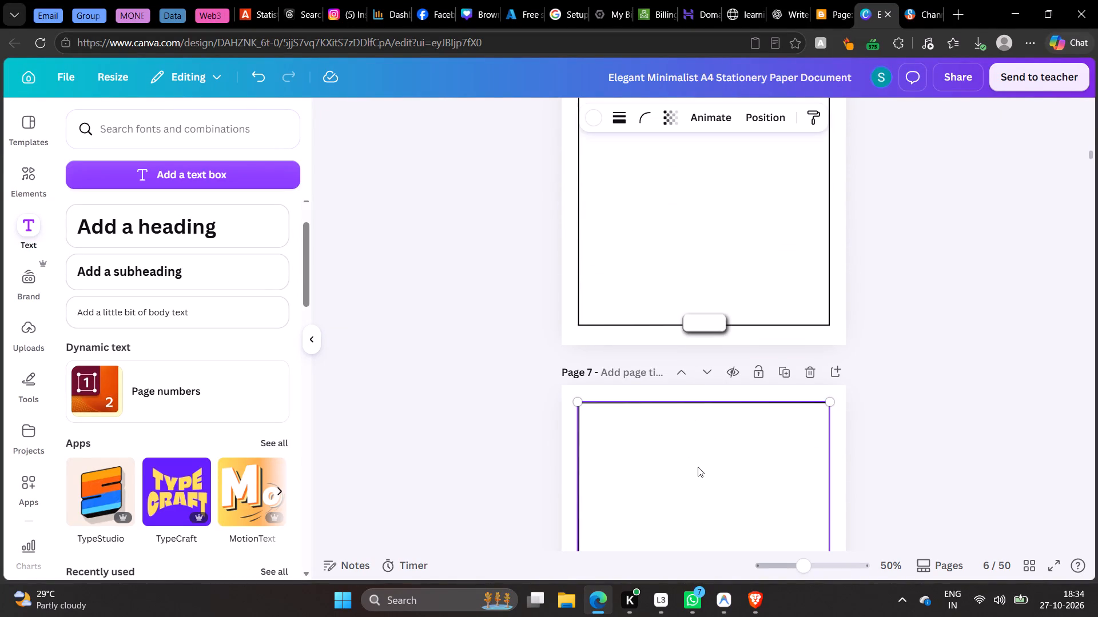
pyautogui.hotkey('ctrl', 'v')
pyautogui.scroll(-3, 960, 419)
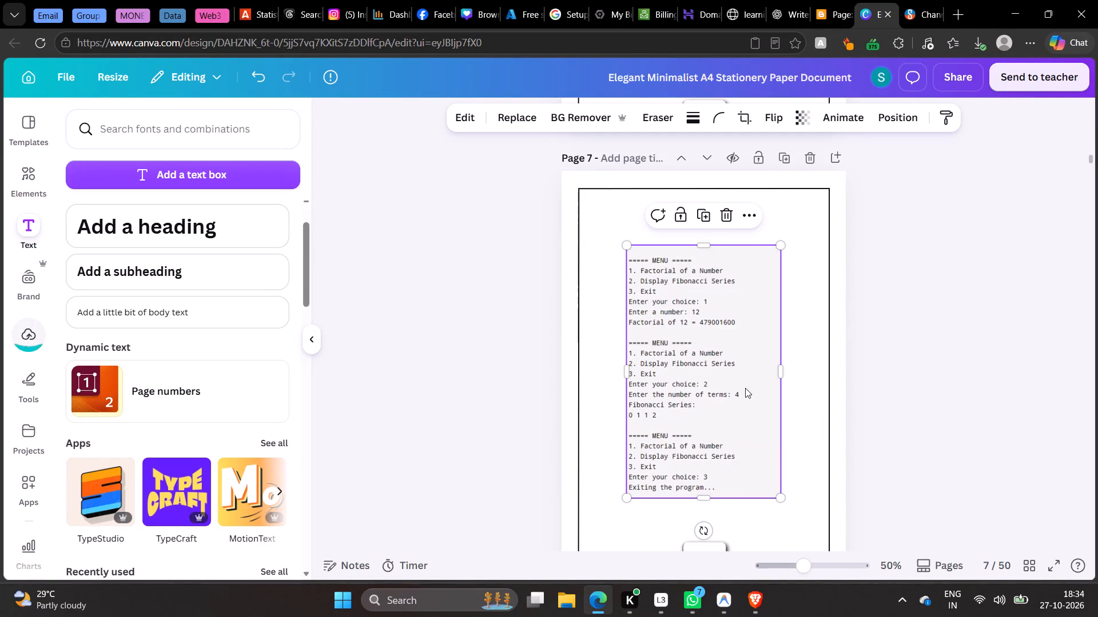
pyautogui.scroll(-1, 873, 382)
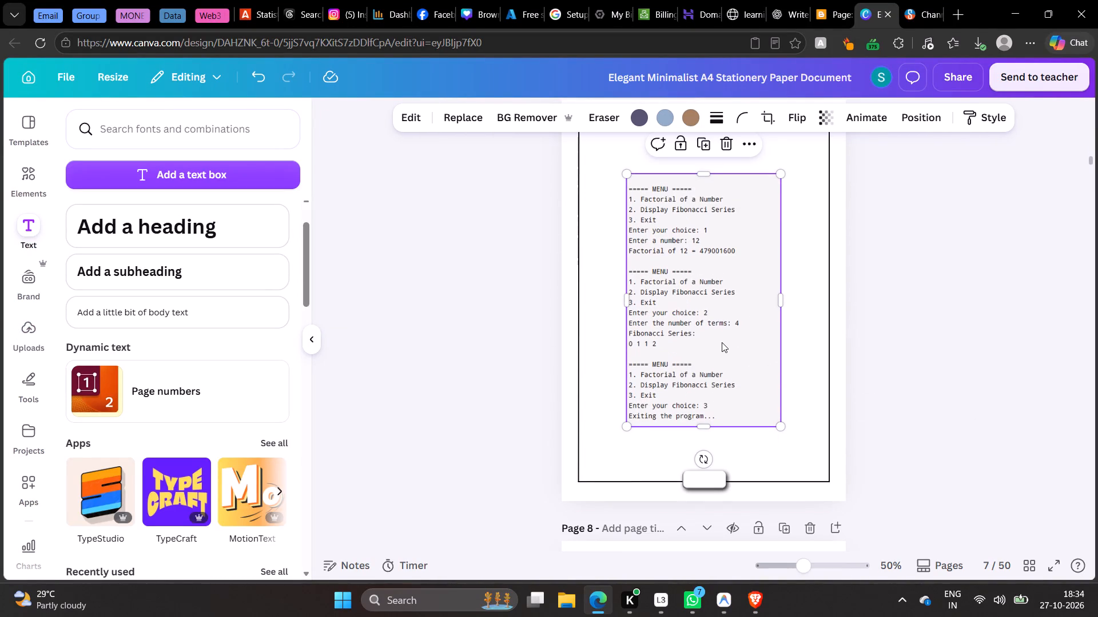
pyautogui.scroll(-3, 903, 376)
pyautogui.click(901, 378)
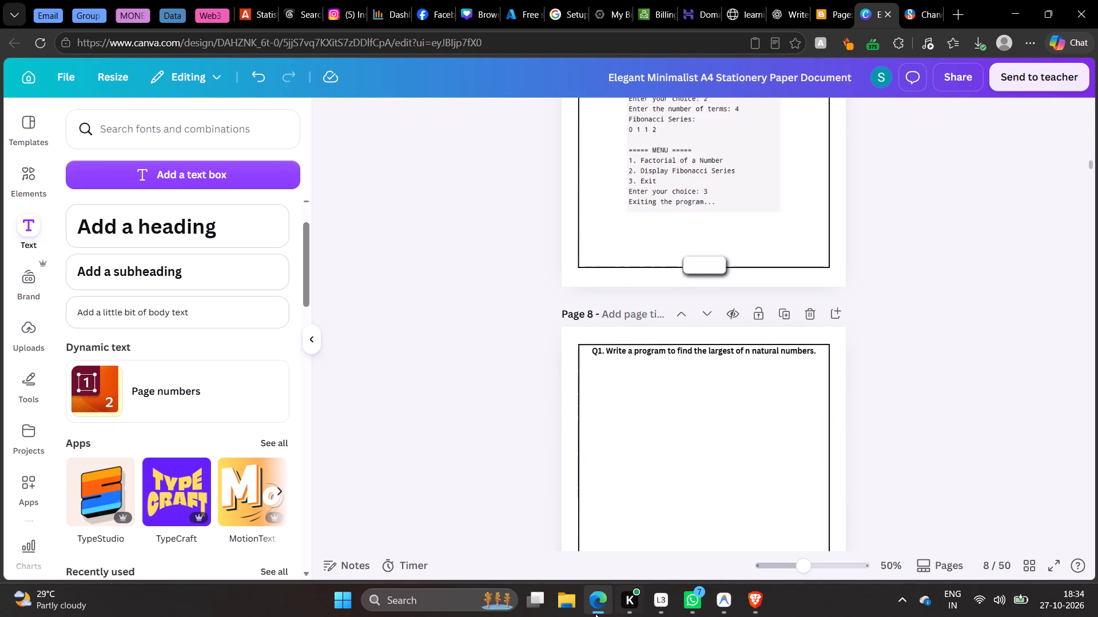
# Switch to Blogger, open the draft page for Q4 on checking odd or even numbers, and copy its full title.
pyautogui.click(848, 0)
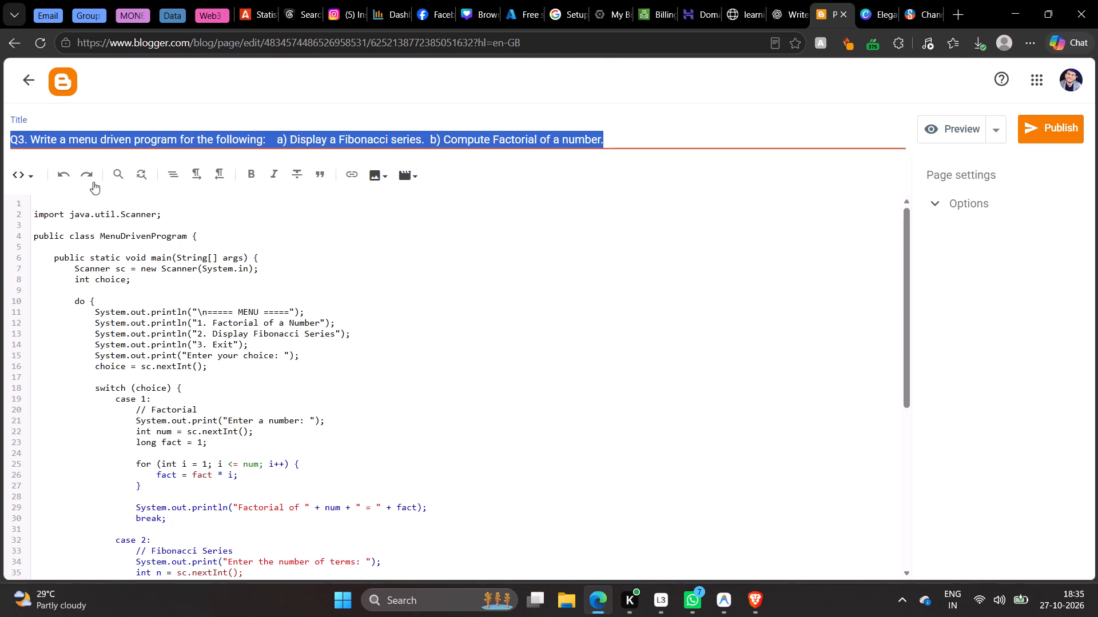
pyautogui.scroll(-8, 256, 411)
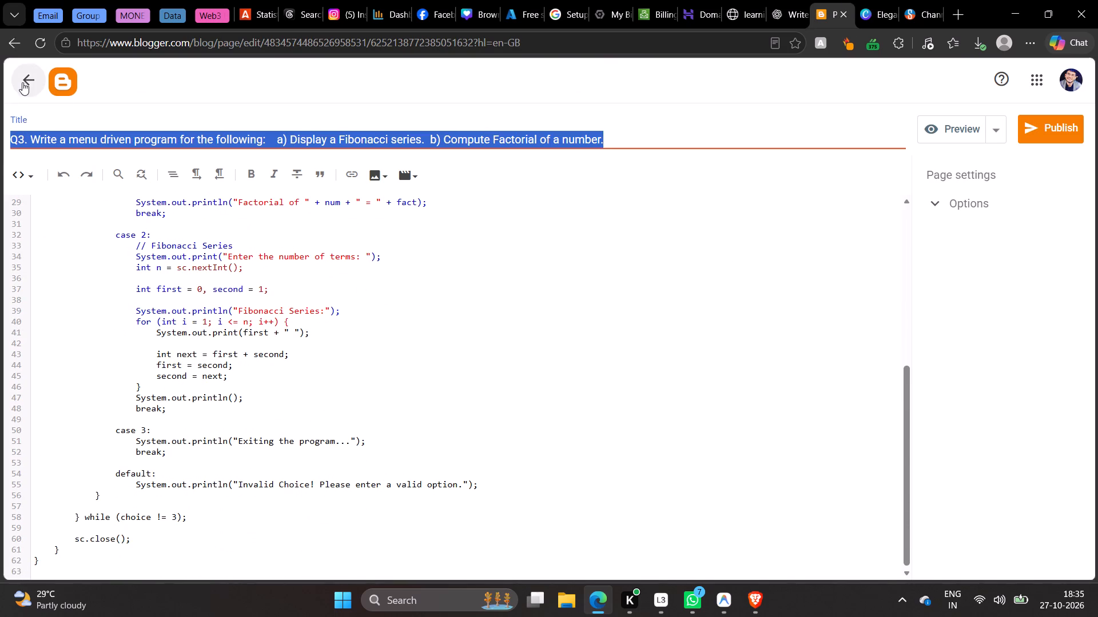
pyautogui.click(23, 81)
pyautogui.click(452, 303)
pyautogui.scroll(-2, 446, 309)
pyautogui.doubleClick(156, 129)
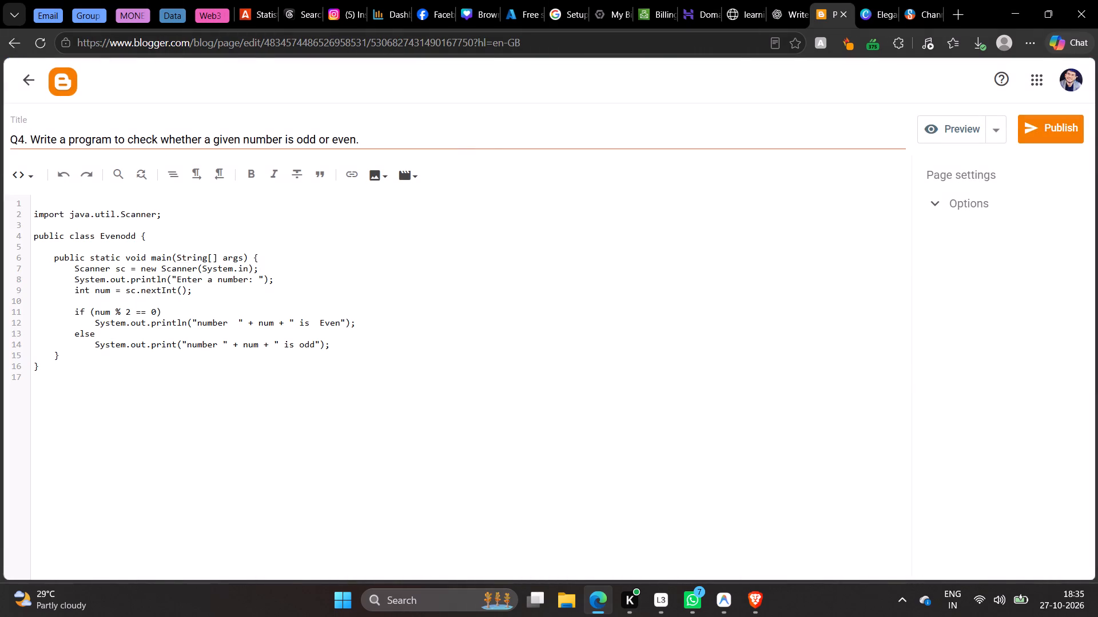
pyautogui.tripleClick(152, 141)
pyautogui.rightClick(152, 141)
pyautogui.click(204, 209)
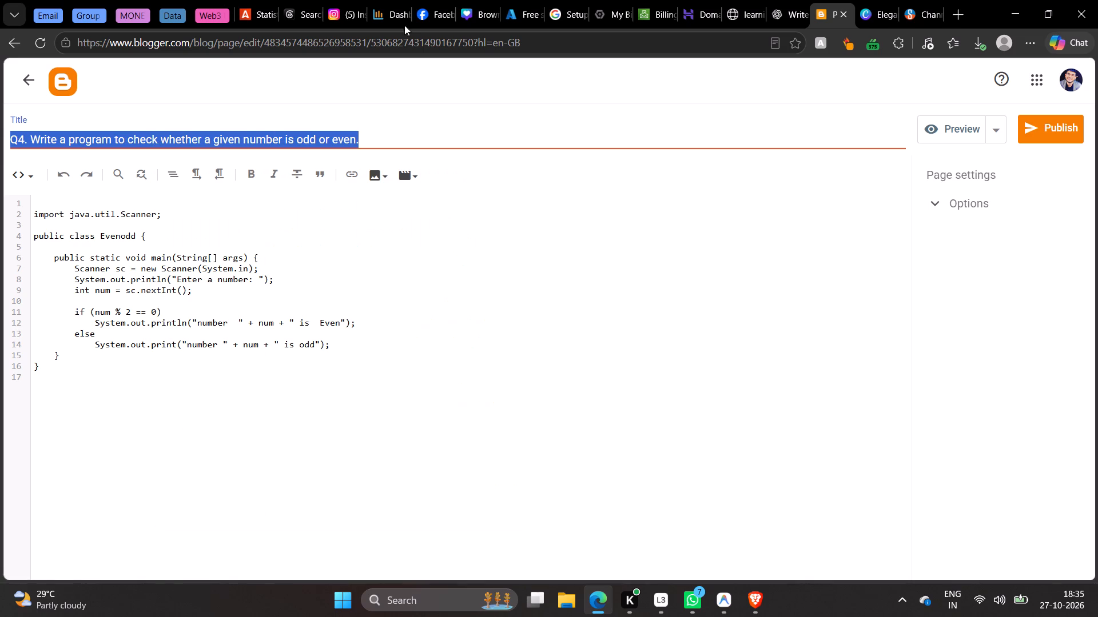
# Back in the Canva document, replace the Q1 heading on page 8 with the copied Q4 title.
pyautogui.click(881, 0)
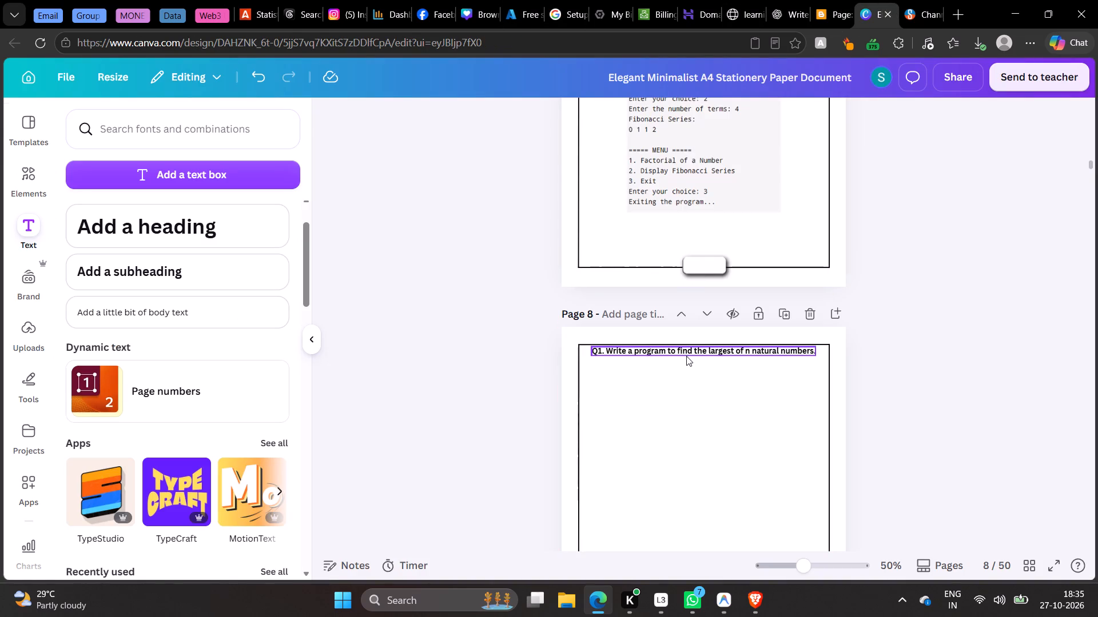
pyautogui.tripleClick(690, 352)
pyautogui.hotkey('ctrl', 'v')
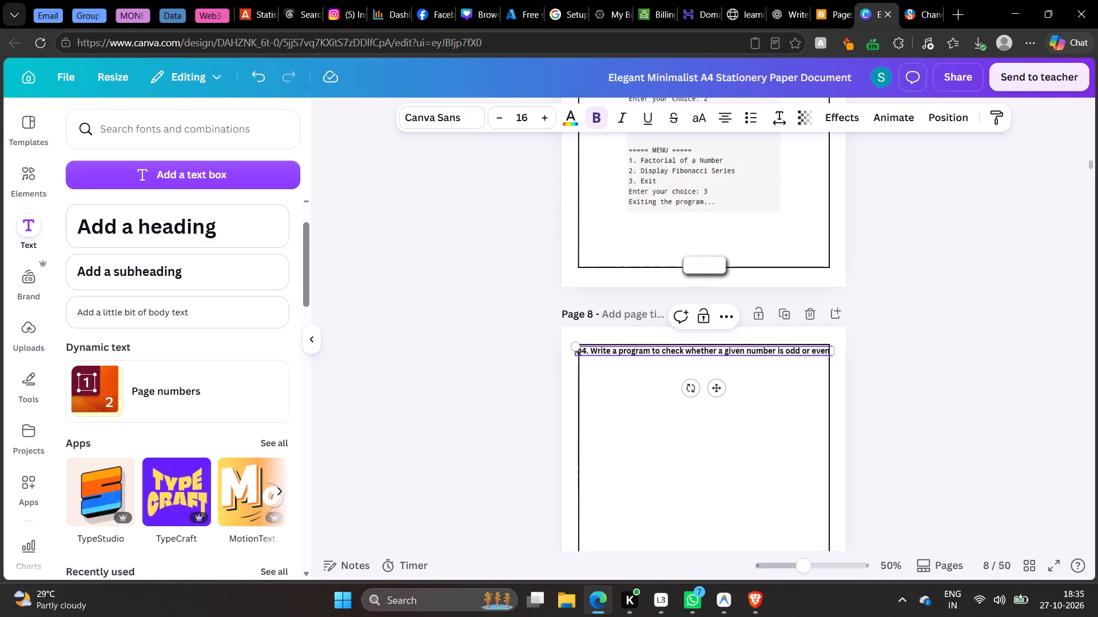
# Narrow the page 8 heading's text box so the Q4 title wraps onto two lines within the page border.
pyautogui.moveTo(832, 353); pyautogui.dragTo(828, 352)
pyautogui.moveTo(828, 352); pyautogui.dragTo(826, 352)
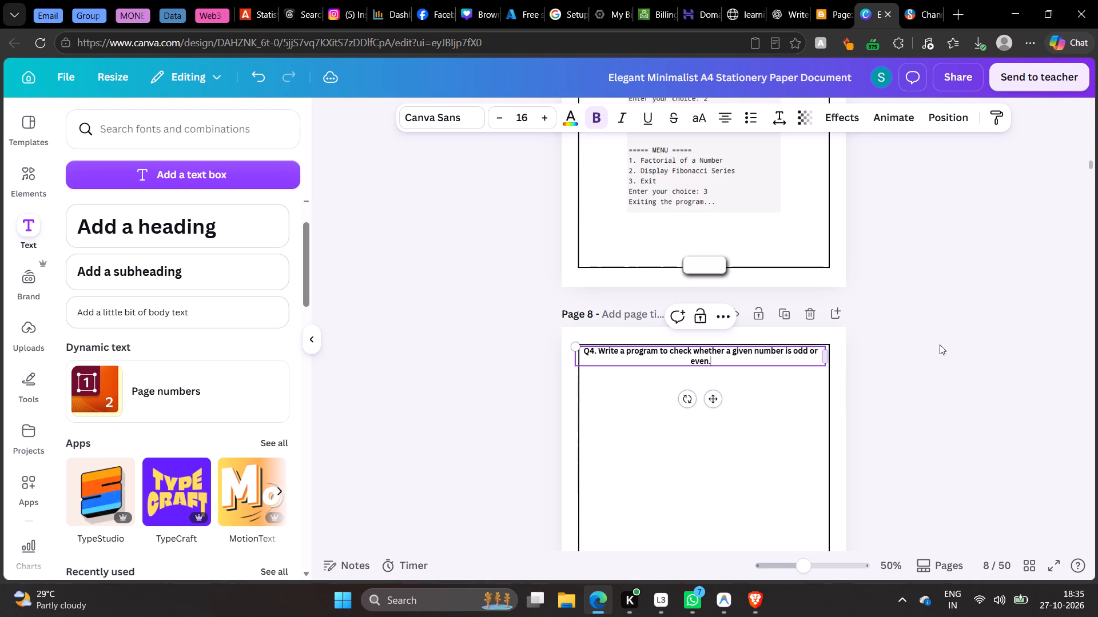
# Reposition the Q4 heading on page 8 so it sits horizontally centred, just below the top line of the page border.
pyautogui.click(940, 344)
pyautogui.click(721, 354)
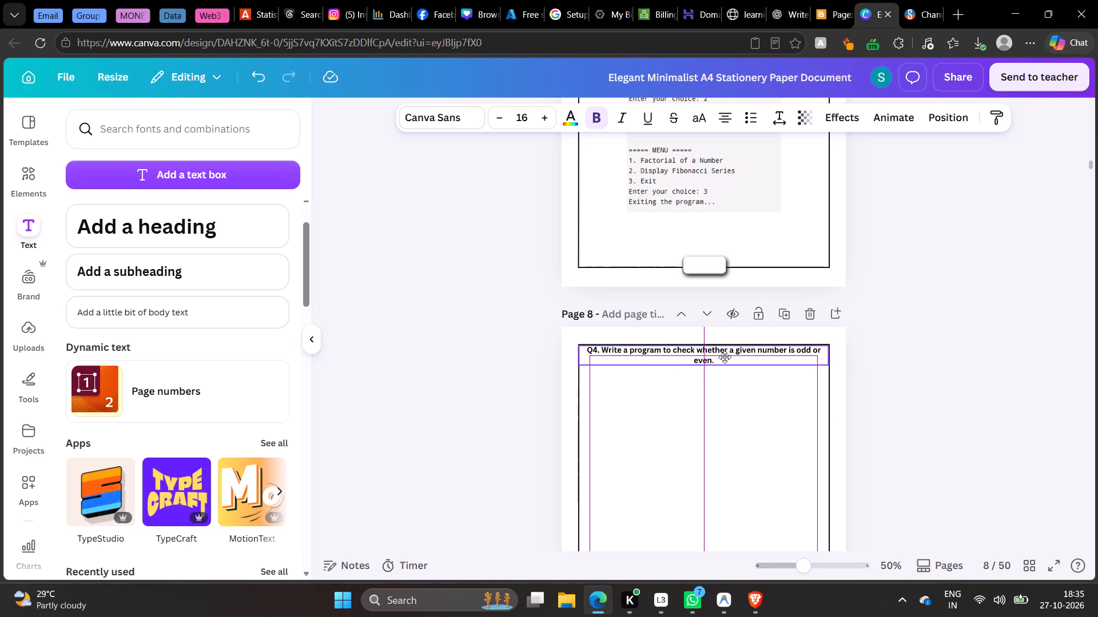
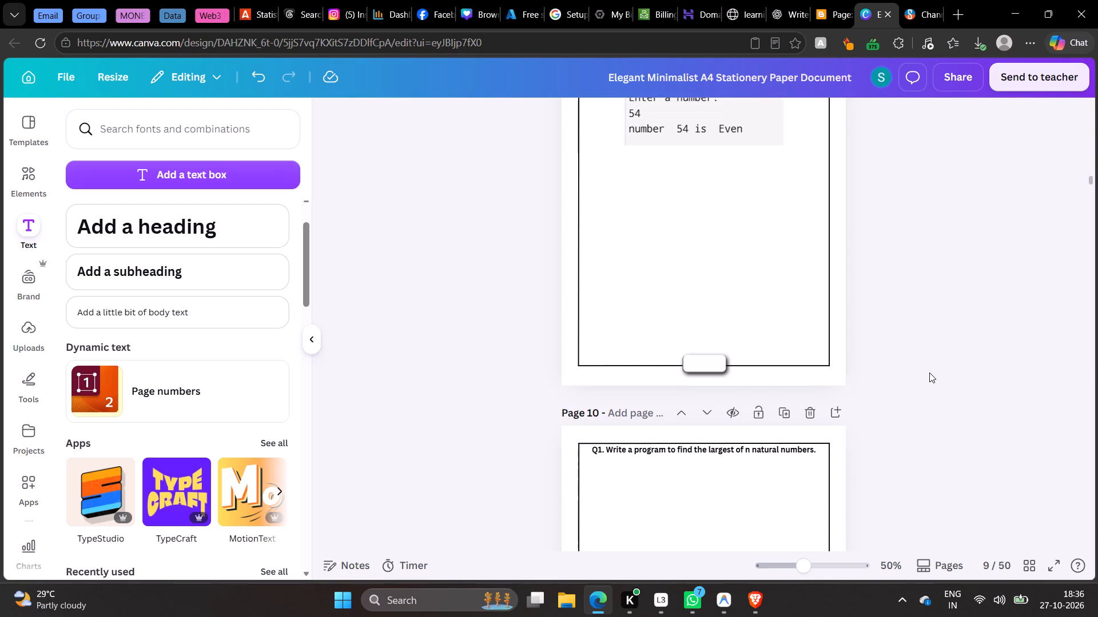
pyautogui.scroll(-2, 929, 372)
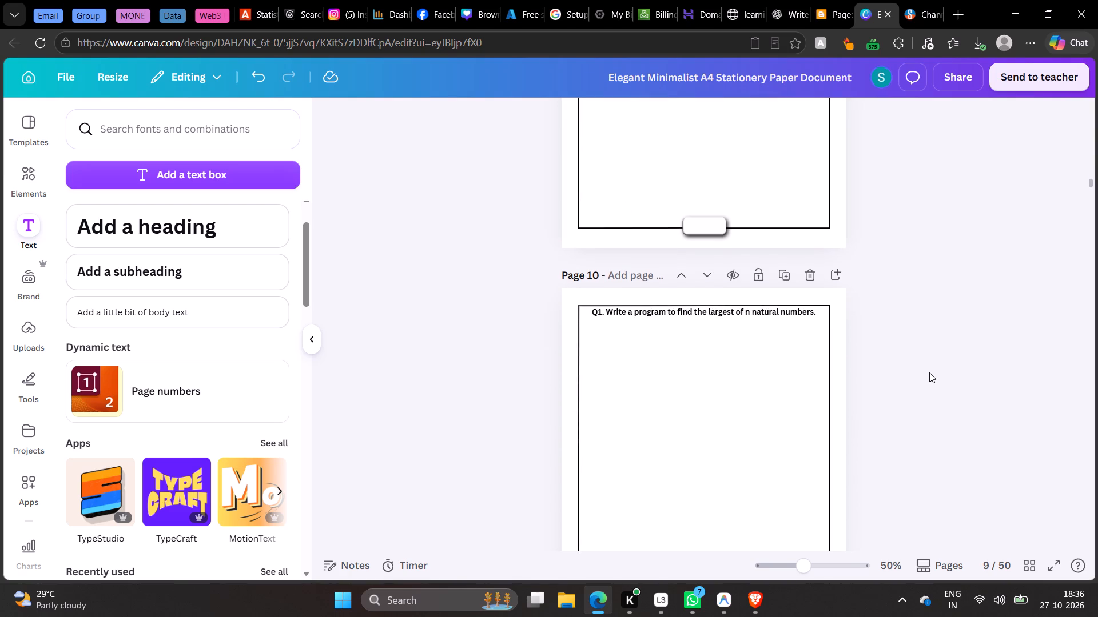
pyautogui.click(836, 0)
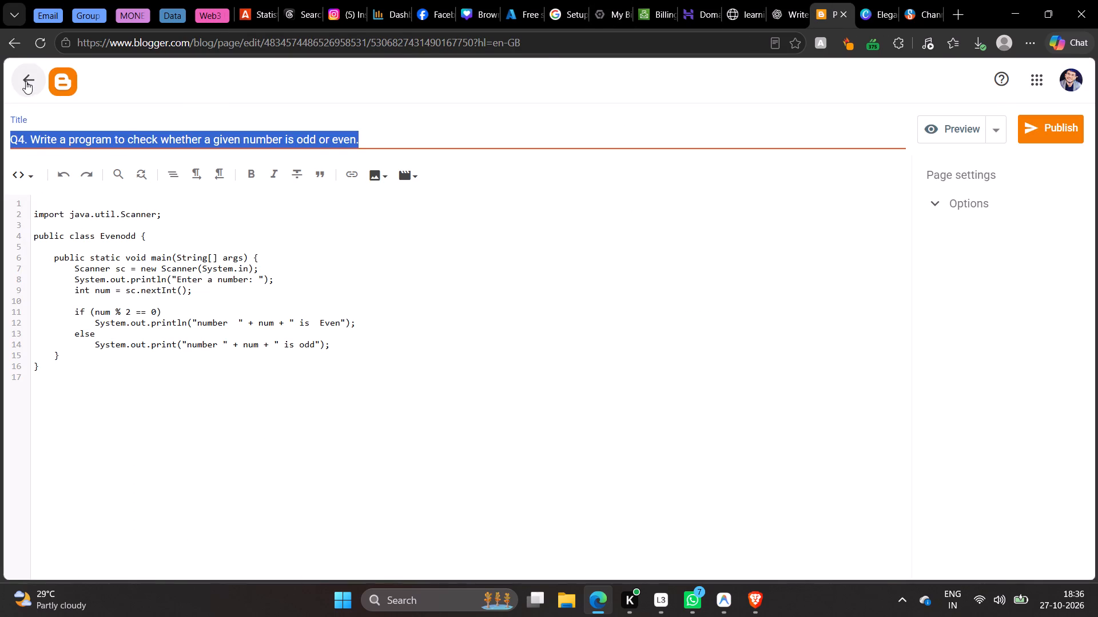
pyautogui.click(26, 81)
pyautogui.click(470, 227)
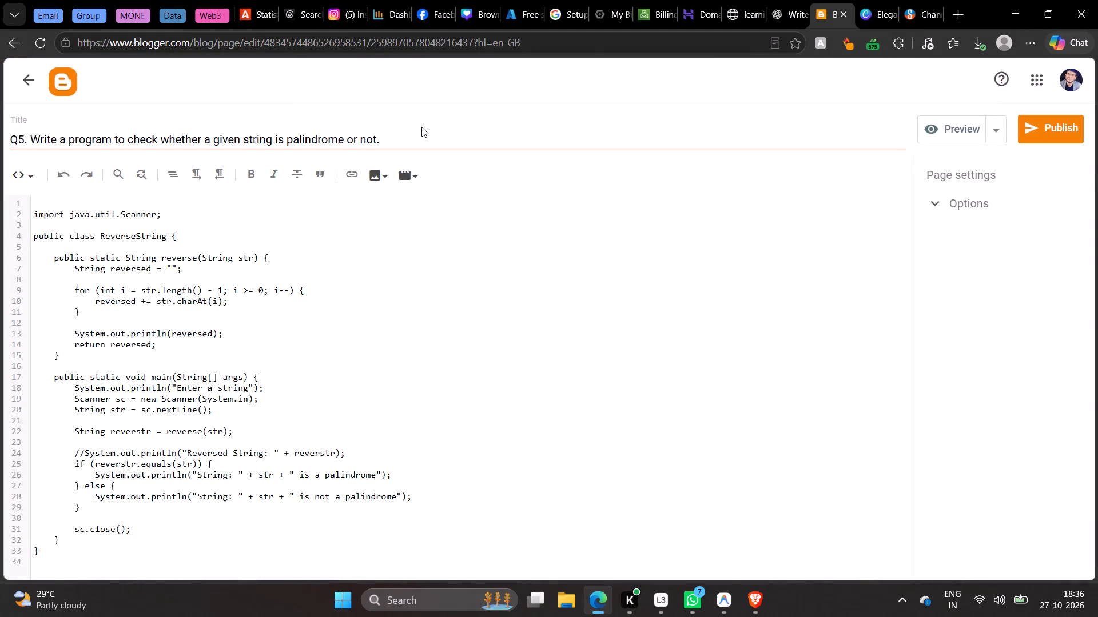
pyautogui.click(417, 138)
pyautogui.hotkey('ctrl', 'a')
pyautogui.hotkey('ctrl', 'c')
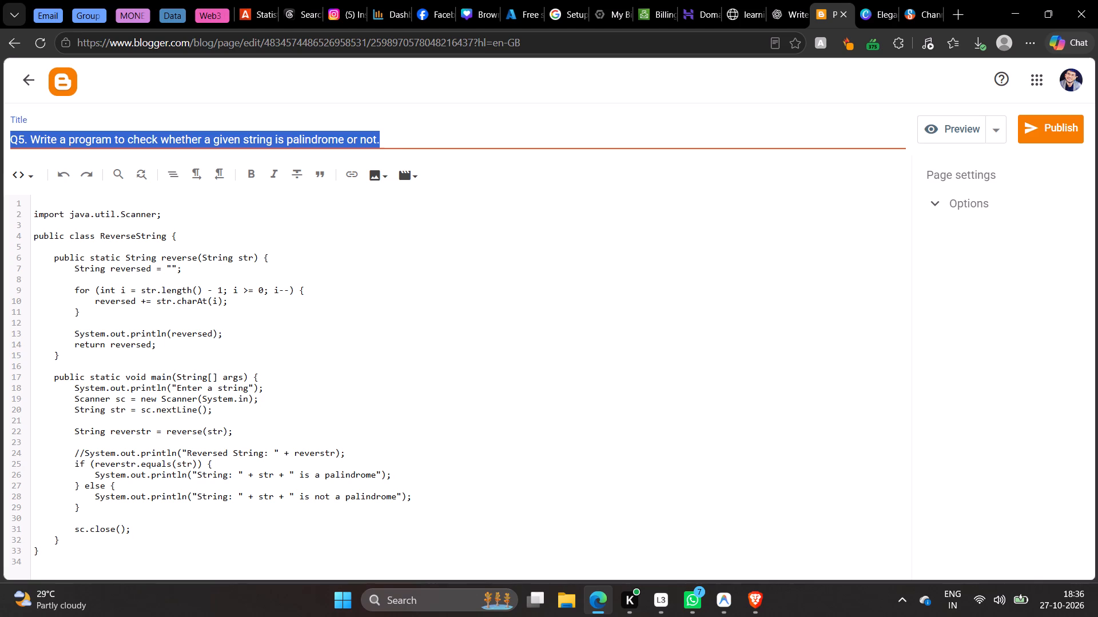
# Switch to the Canva document and replace the Q1 heading on page 10 with the copied Q5 palindrome title.
pyautogui.click(861, 0)
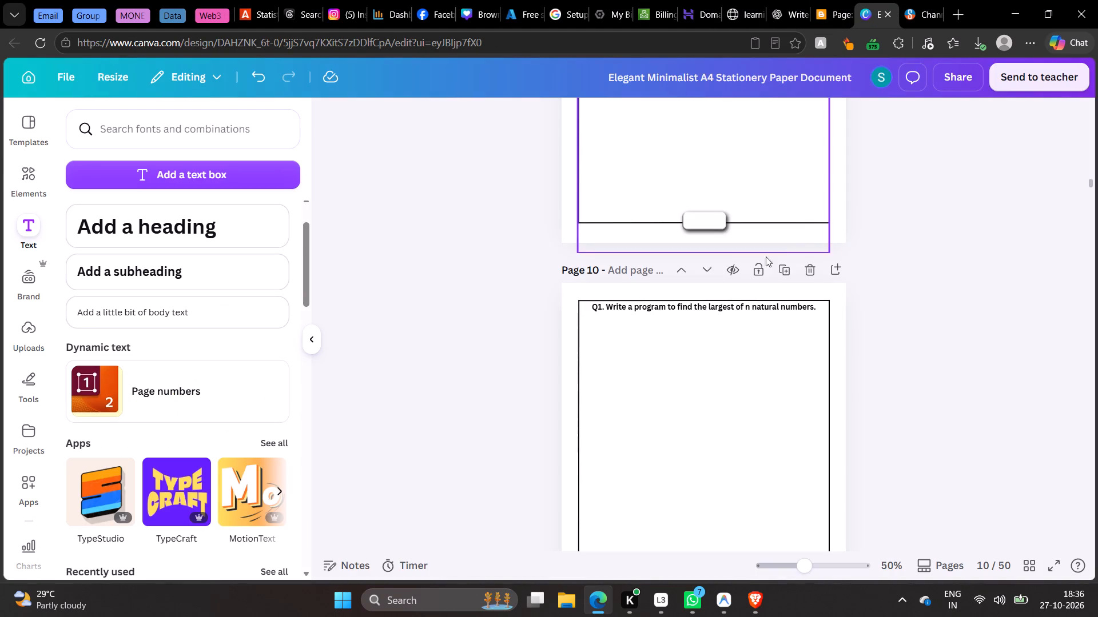
pyautogui.scroll(3, 858, 320)
pyautogui.scroll(-3, 859, 320)
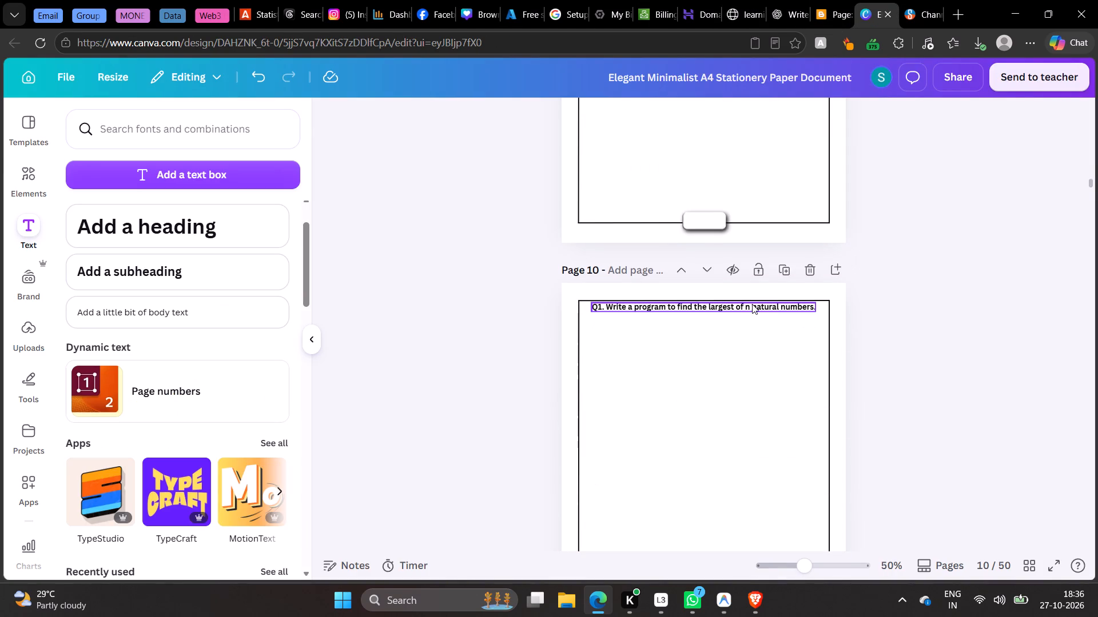
pyautogui.tripleClick(746, 306)
pyautogui.hotkey('ctrl', 'v')
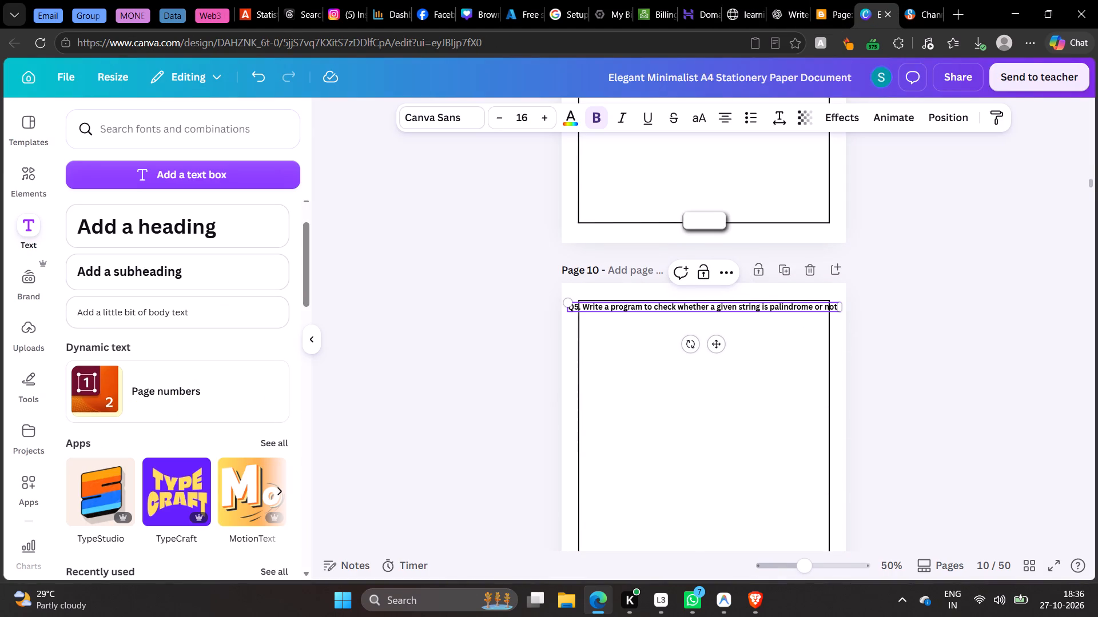
# Narrow the page 10 heading's text box to about 184 wide so it wraps onto two lines, and centre it just inside the border's top edge.
pyautogui.moveTo(844, 308); pyautogui.dragTo(822, 308)
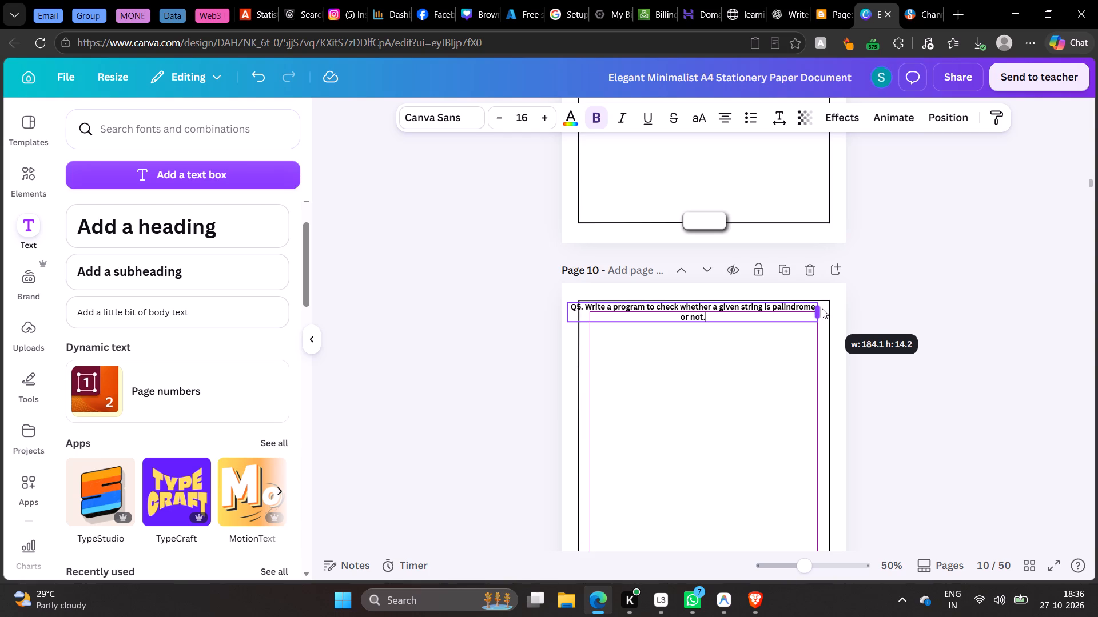
pyautogui.moveTo(822, 308); pyautogui.dragTo(818, 310)
pyautogui.click(889, 317)
pyautogui.moveTo(728, 314); pyautogui.dragTo(733, 314)
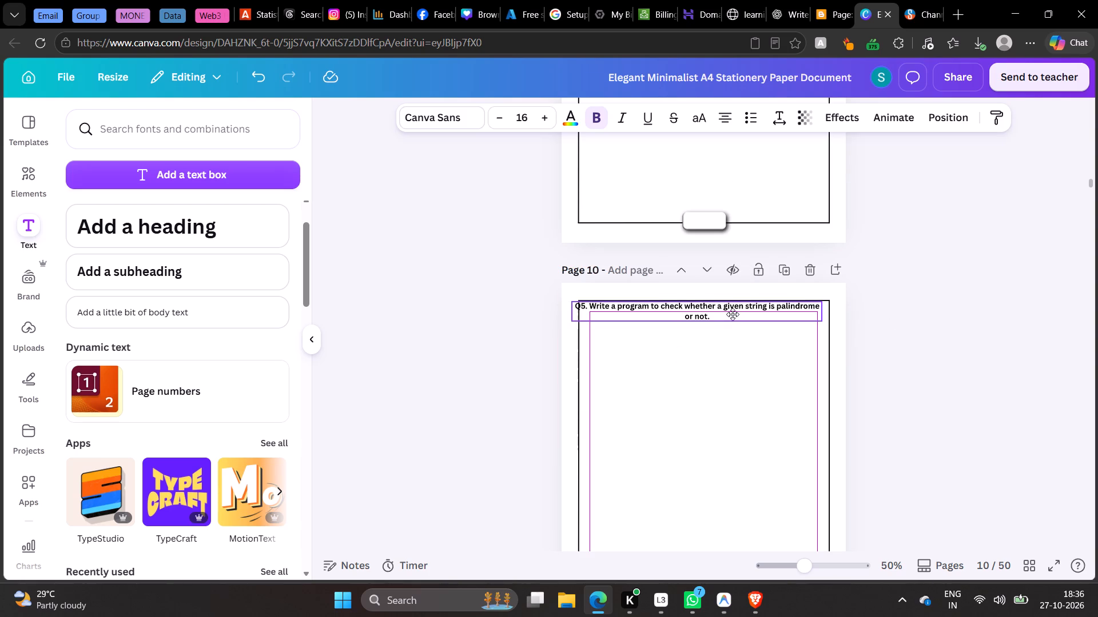
pyautogui.moveTo(733, 314); pyautogui.dragTo(741, 318)
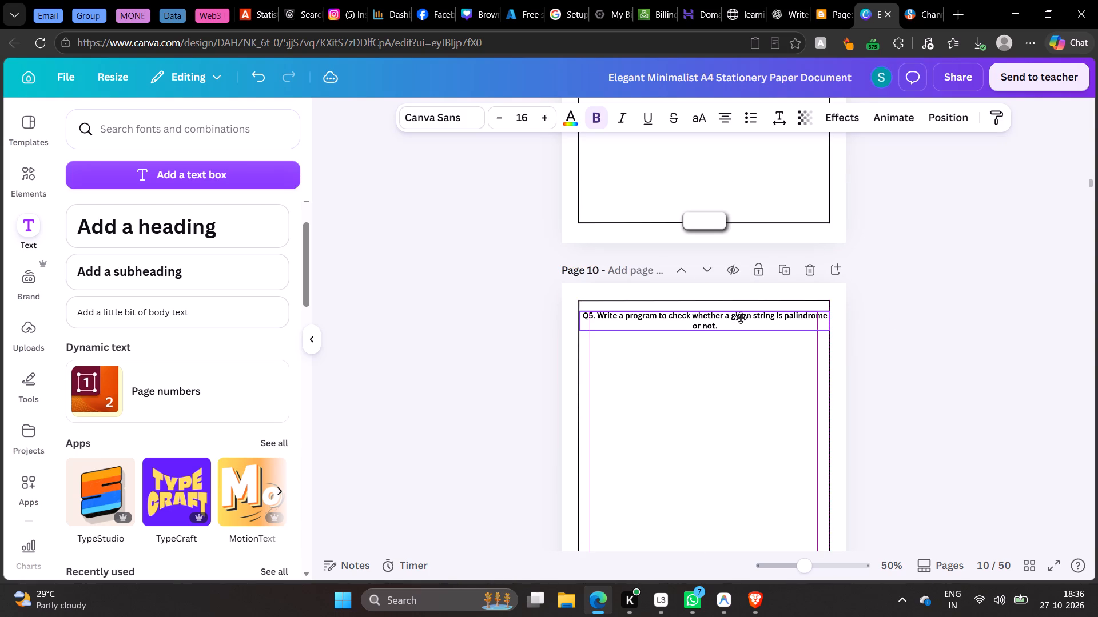
pyautogui.moveTo(741, 318); pyautogui.dragTo(739, 316)
pyautogui.press('Down')
pyautogui.press('Down')
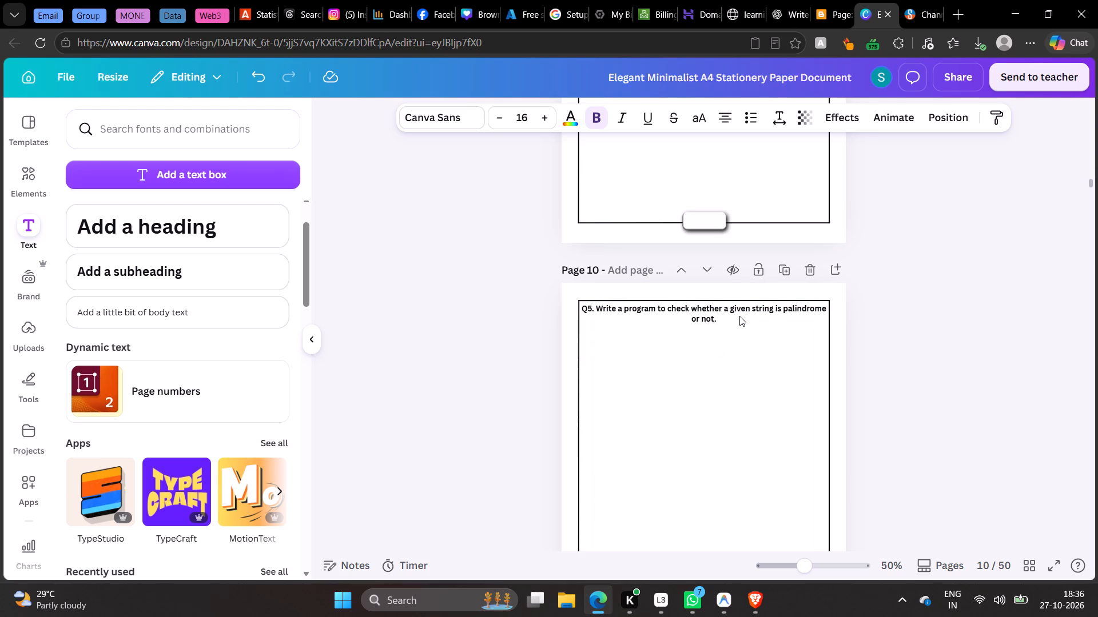
pyautogui.press('Up')
pyautogui.click(958, 308)
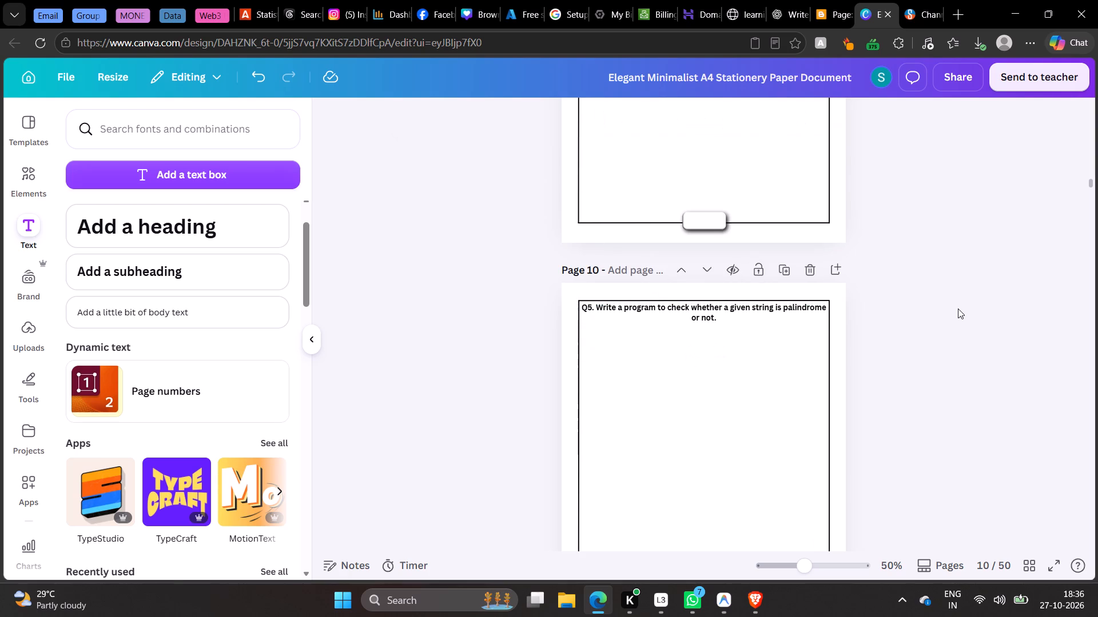
# Review the preceding pages of the document, checking their question headings and layout.
pyautogui.scroll(2, 949, 320)
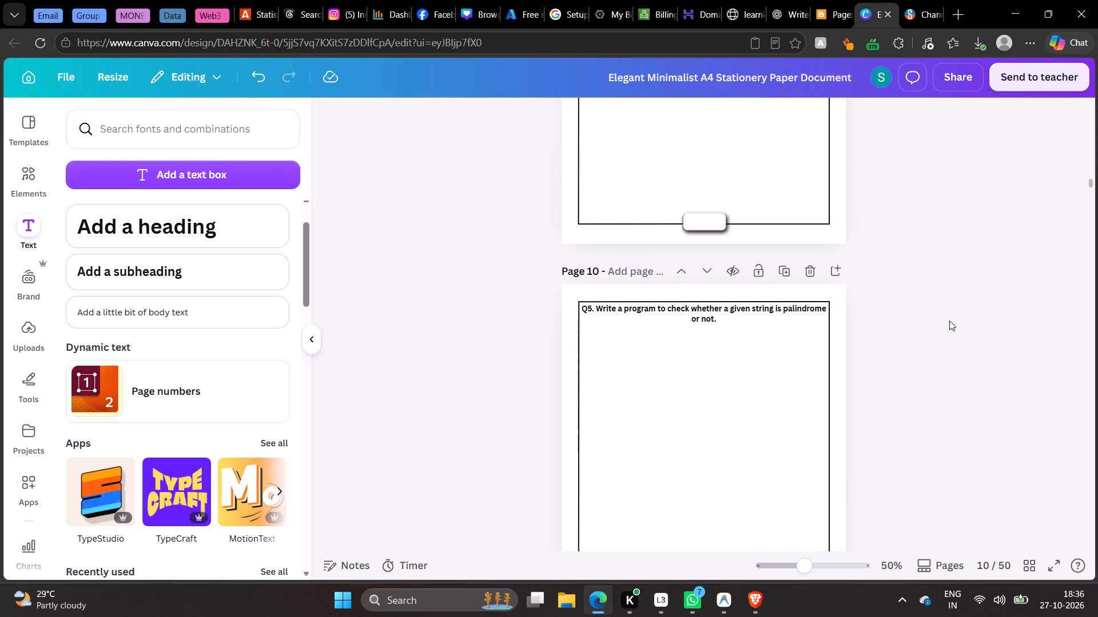
pyautogui.scroll(19, 949, 320)
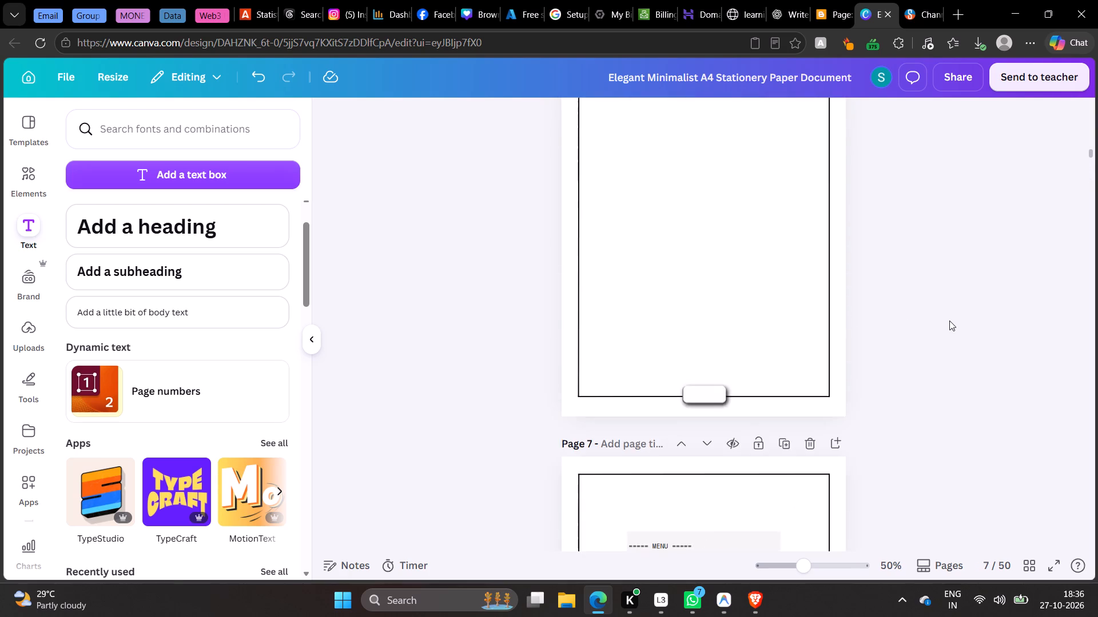
pyautogui.scroll(13, 949, 320)
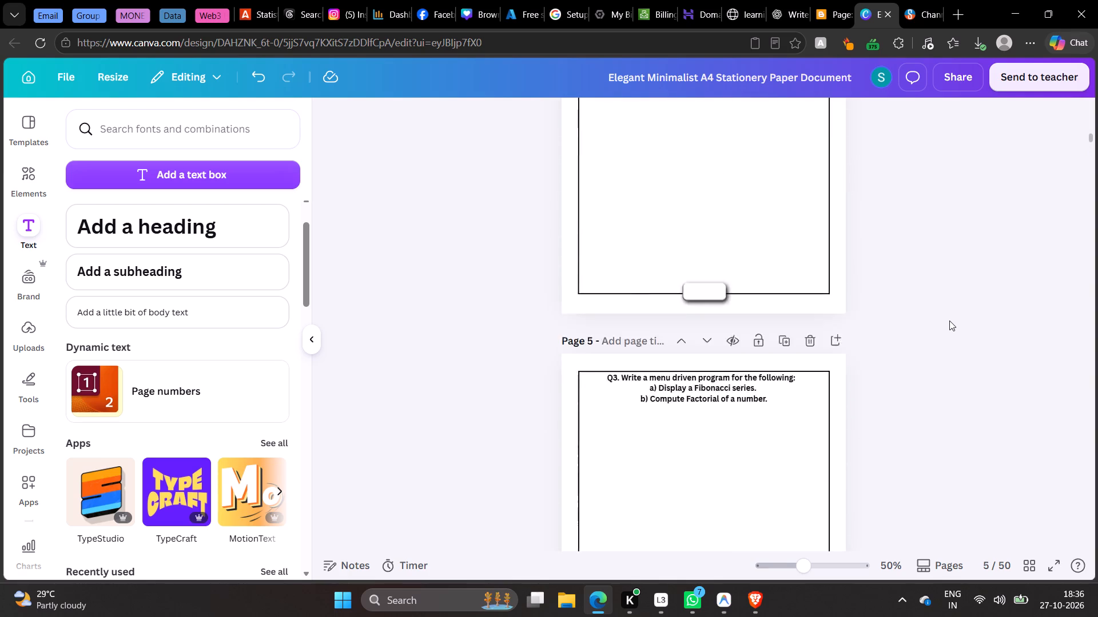
pyautogui.scroll(9, 949, 320)
pyautogui.scroll(-6, 949, 320)
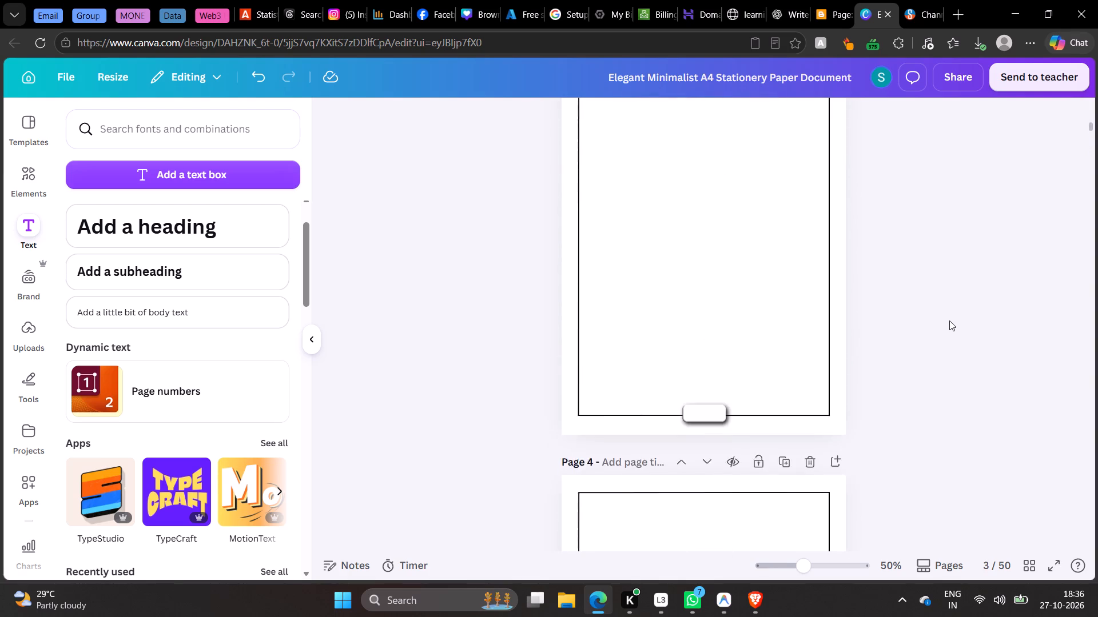
pyautogui.scroll(-20, 949, 320)
pyautogui.scroll(-8, 949, 320)
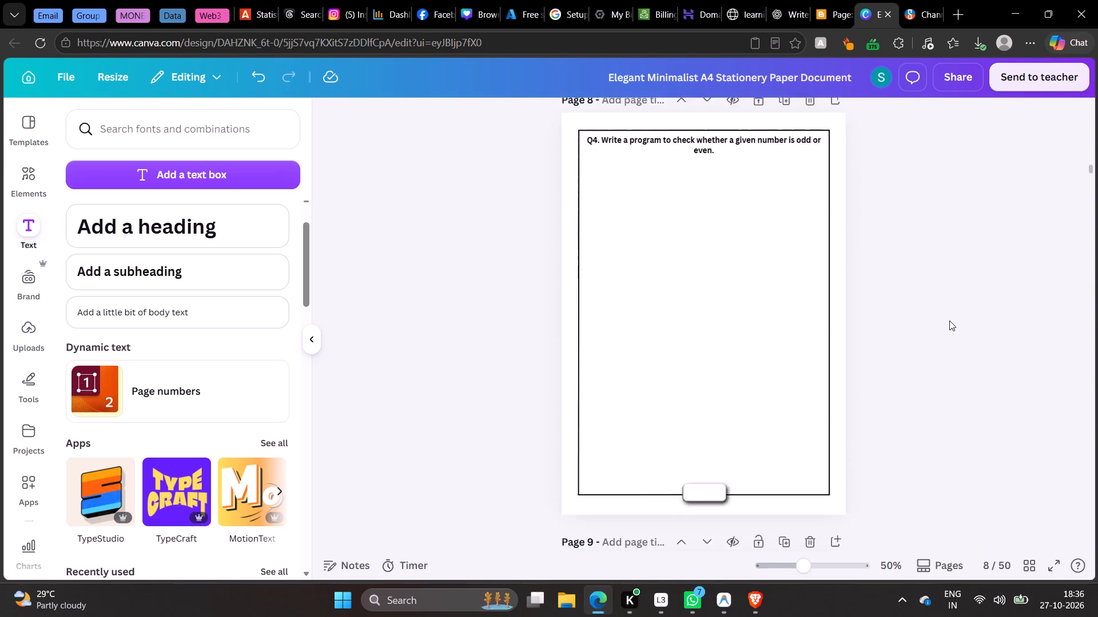
# Check the question headings on pages 8 to 11 of the Canva document and the Q5 palindrome program in the Blogger editor.
pyautogui.scroll(-11, 949, 320)
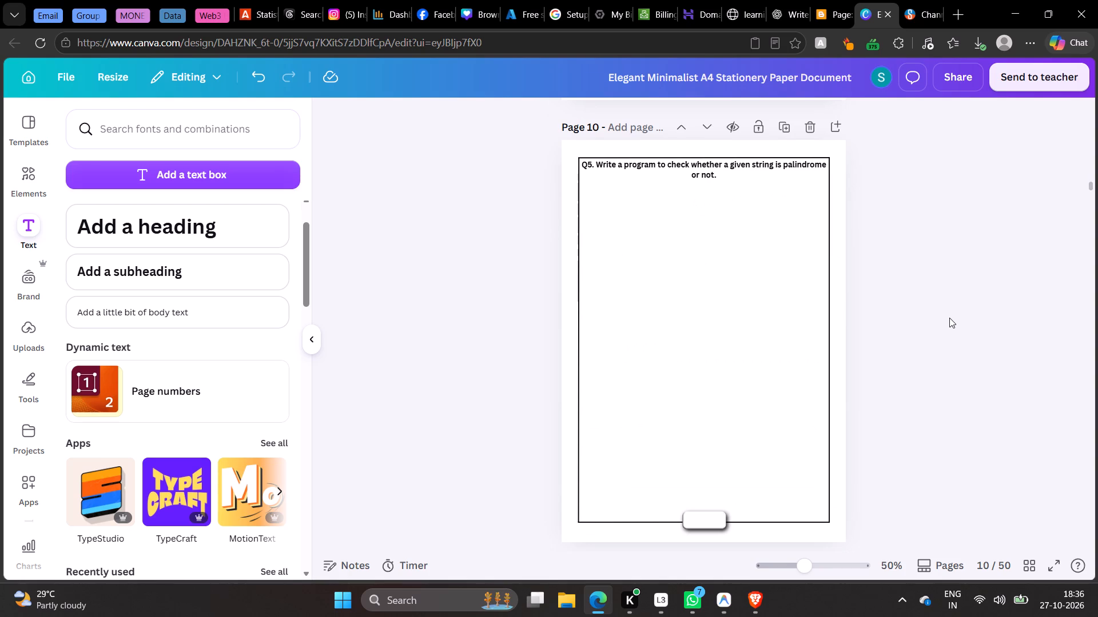
pyautogui.scroll(-1, 949, 318)
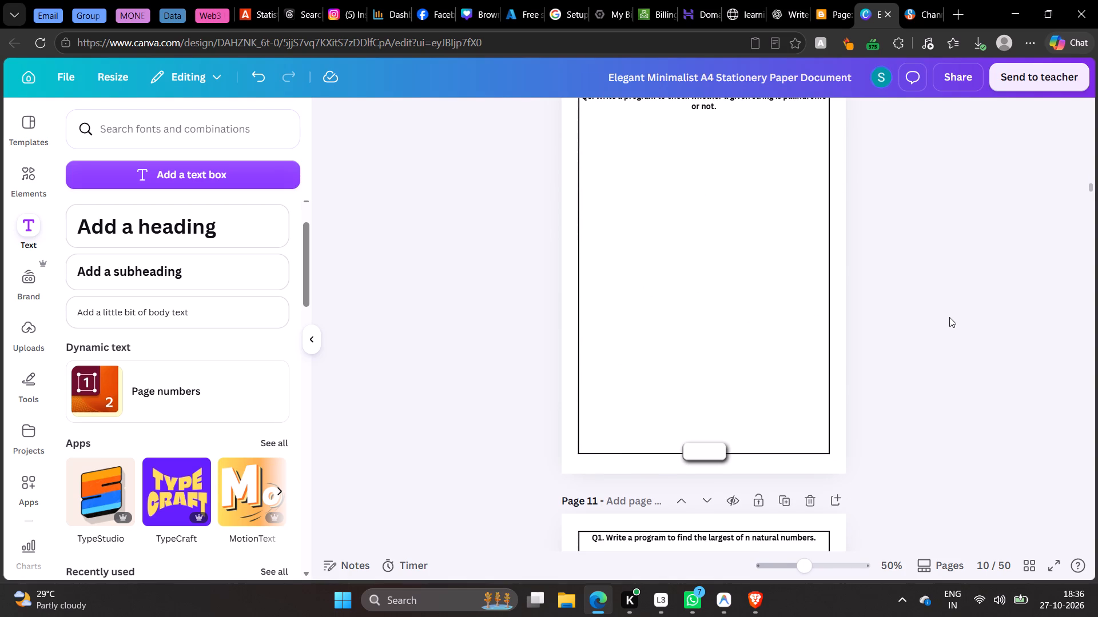
pyautogui.click(829, 0)
pyautogui.scroll(-3, 570, 304)
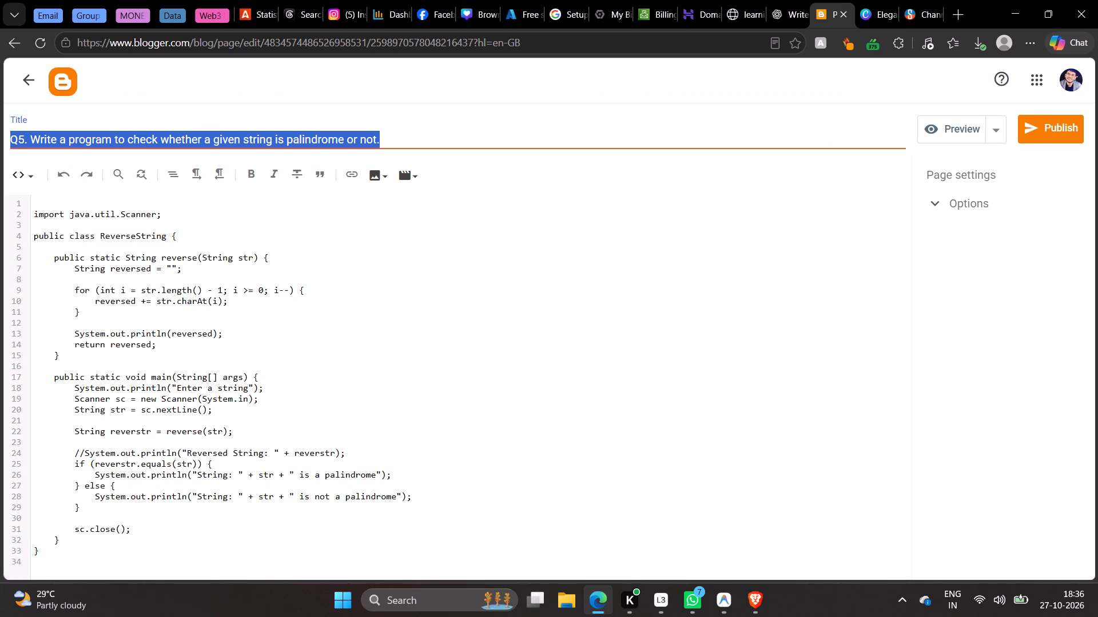
pyautogui.click(881, 0)
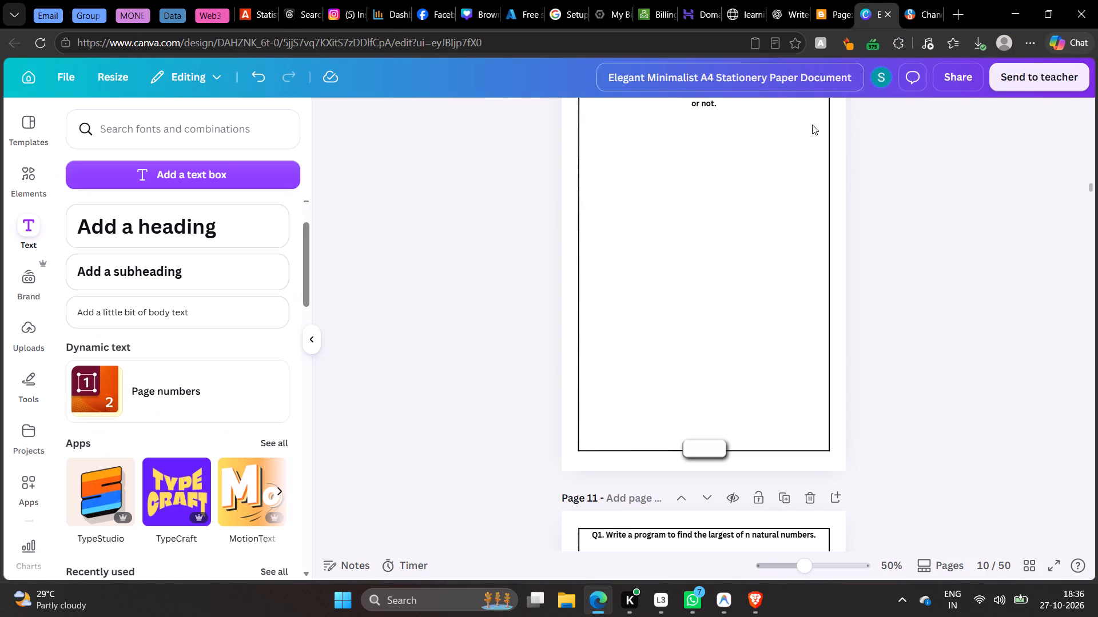
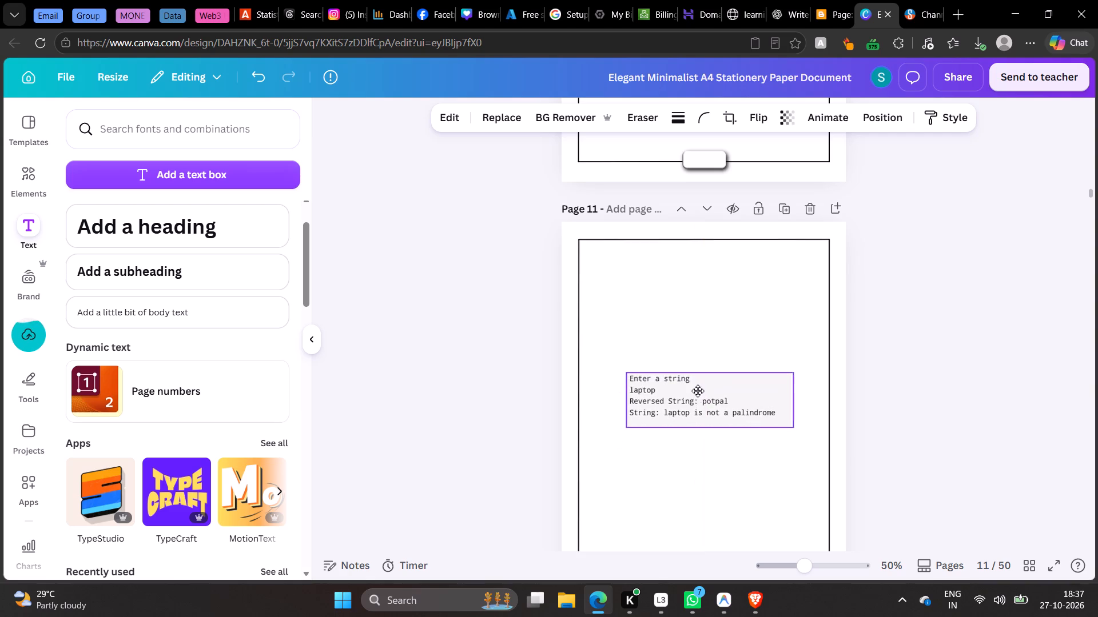
pyautogui.moveTo(698, 391); pyautogui.dragTo(694, 342)
pyautogui.click(969, 328)
# Check page 12's leftover Q1 heading and switch to the Blogger page editor with the Q5 program.
pyautogui.scroll(-3, 966, 328)
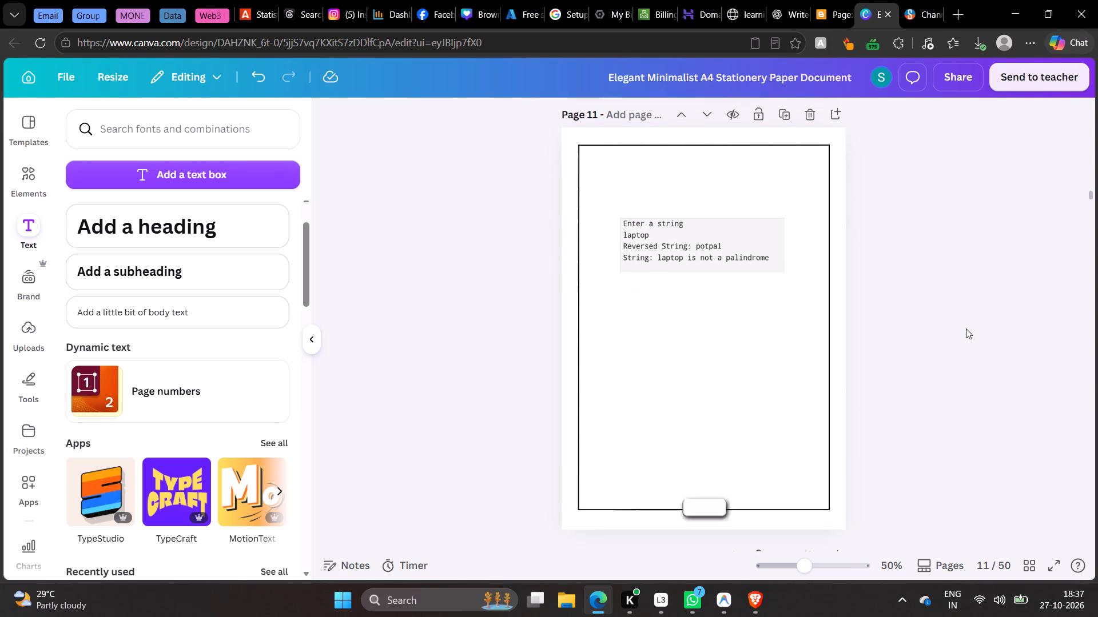
pyautogui.scroll(-1, 965, 329)
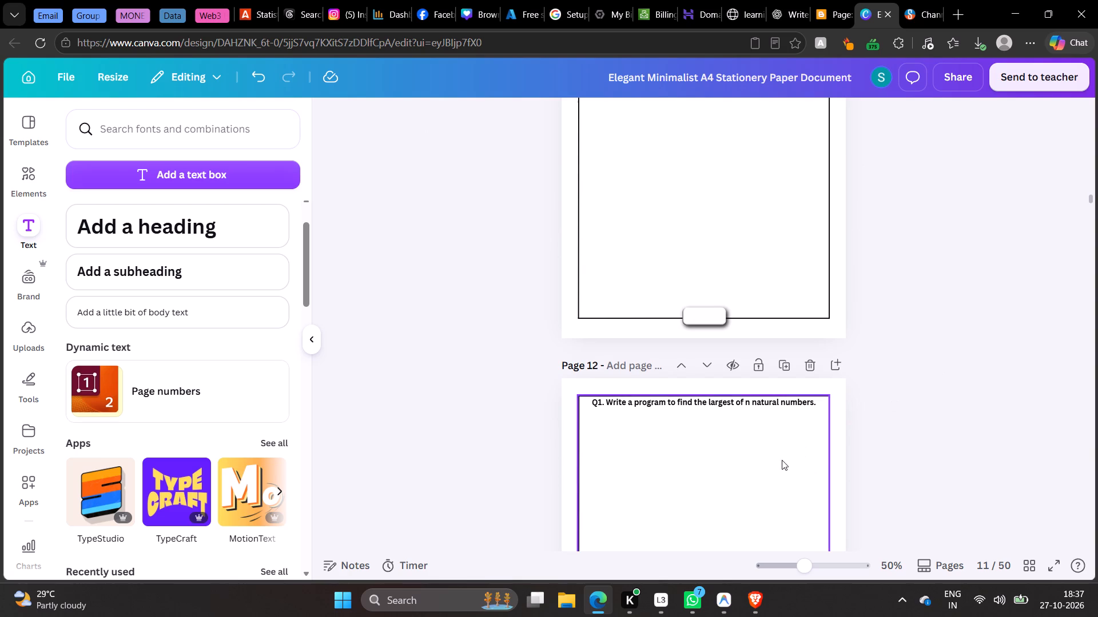
pyautogui.click(836, 0)
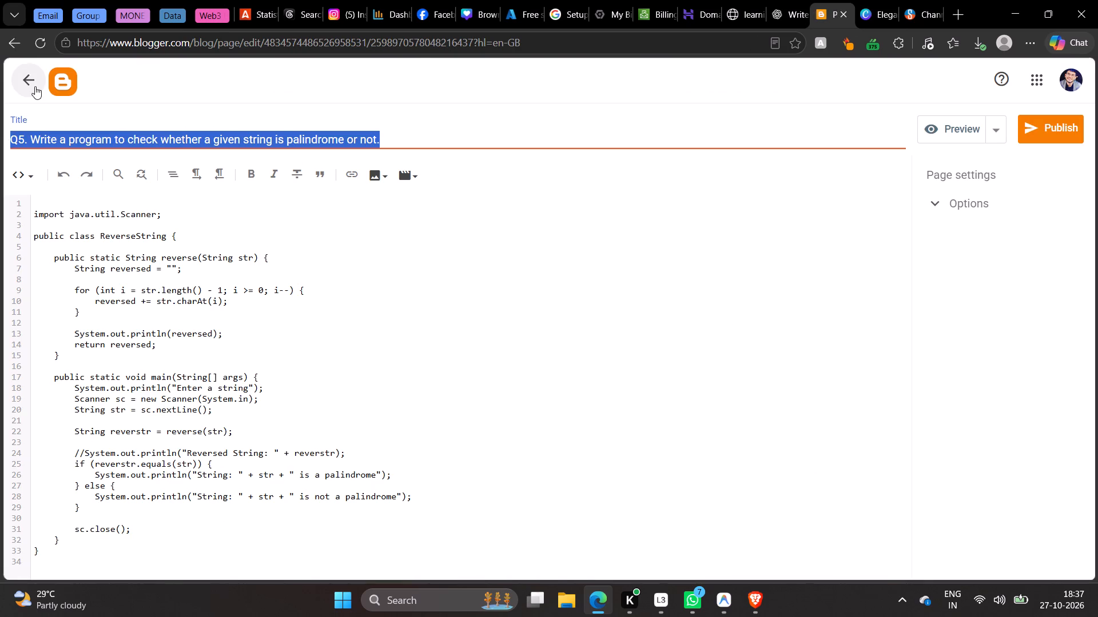
# Return to the Blogger pages list, open the Q6 sum and product of digits draft, and copy its full title.
pyautogui.click(35, 86)
pyautogui.scroll(1, 440, 259)
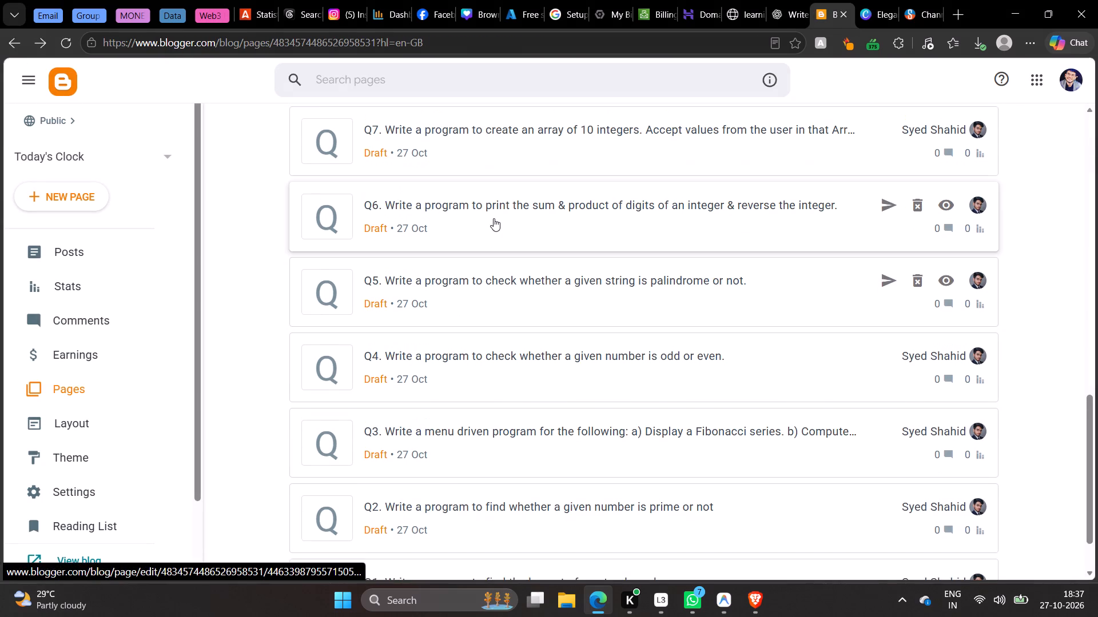
pyautogui.click(494, 218)
pyautogui.scroll(-1, 470, 242)
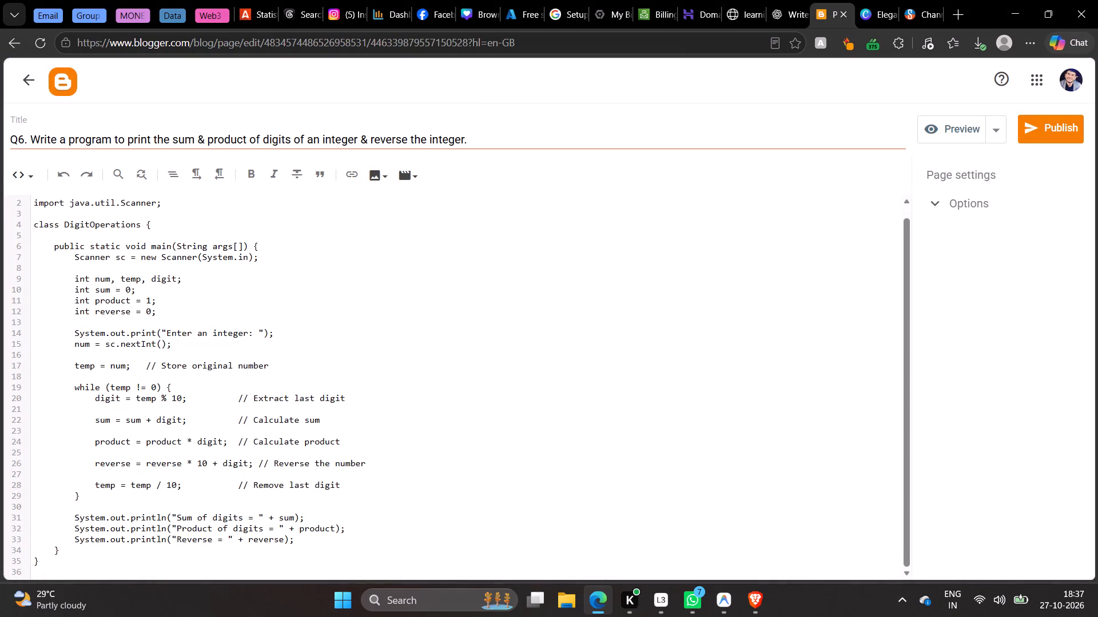
pyautogui.scroll(2, 470, 242)
pyautogui.tripleClick(324, 139)
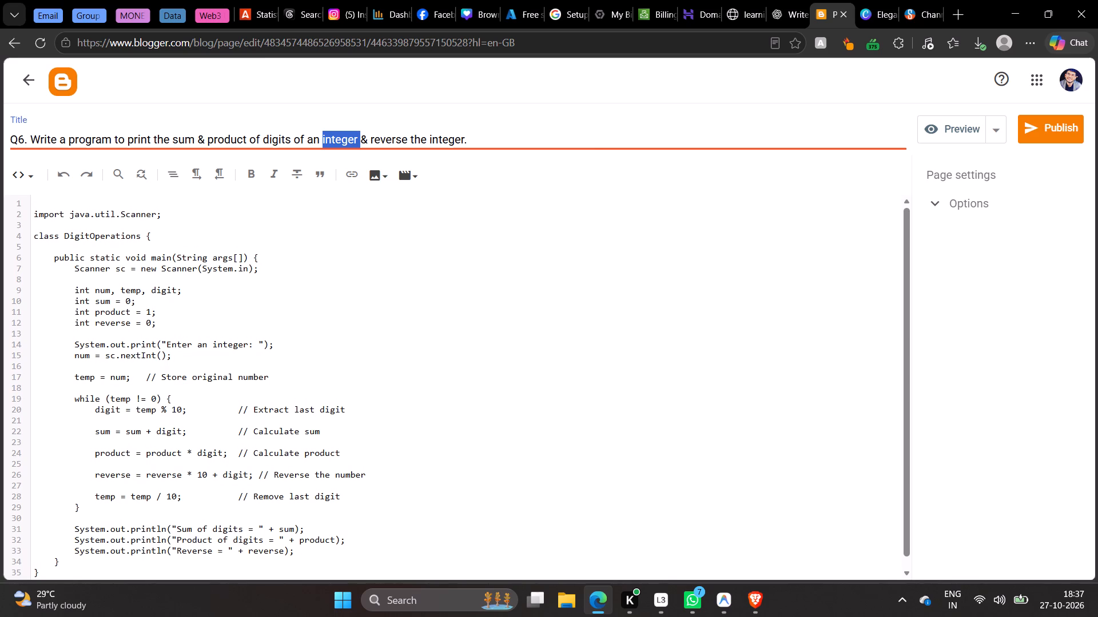
pyautogui.hotkey('ctrl', 'c')
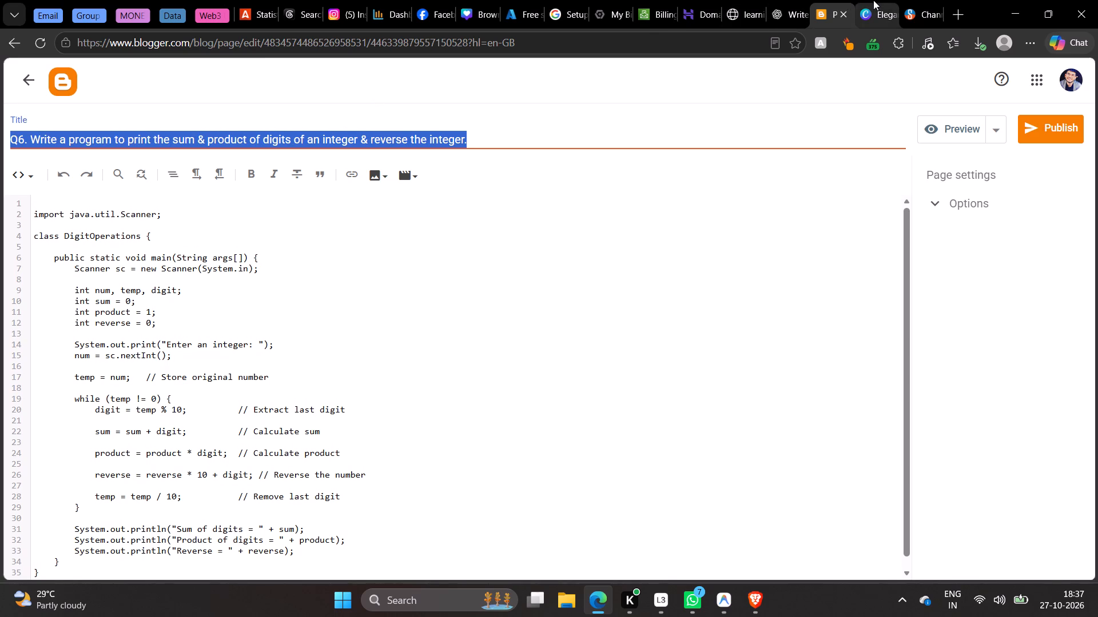
# Switch to the Canva document and replace the Q1 heading on page 12 with the copied Q6 sum and product of digits title.
pyautogui.click(873, 0)
pyautogui.scroll(3, 881, 327)
pyautogui.scroll(-4, 881, 327)
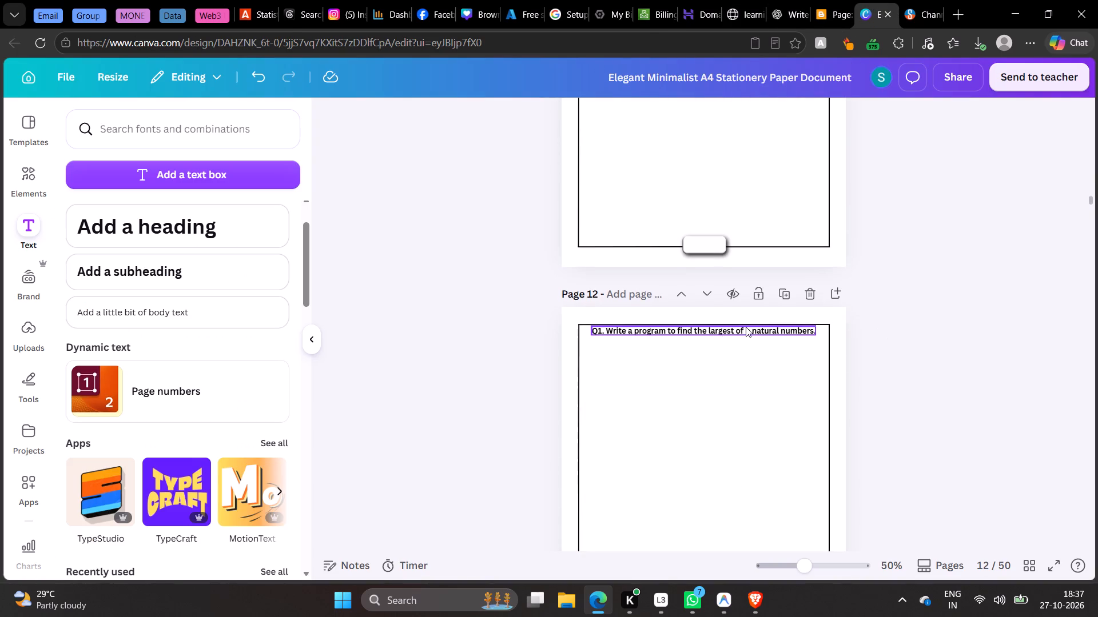
pyautogui.tripleClick(743, 327)
pyautogui.hotkey('ctrl', 'v')
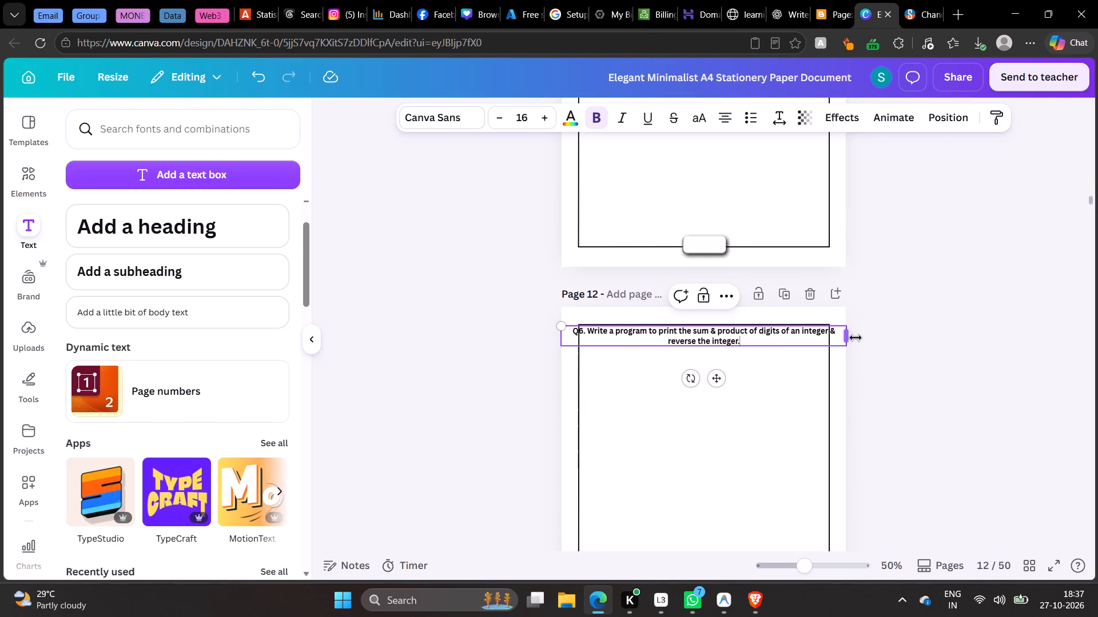
# Narrow the page 12 heading's text box to fit within the border, centre it horizontally, and nudge it slightly below the border's top edge.
pyautogui.moveTo(850, 338); pyautogui.dragTo(809, 337)
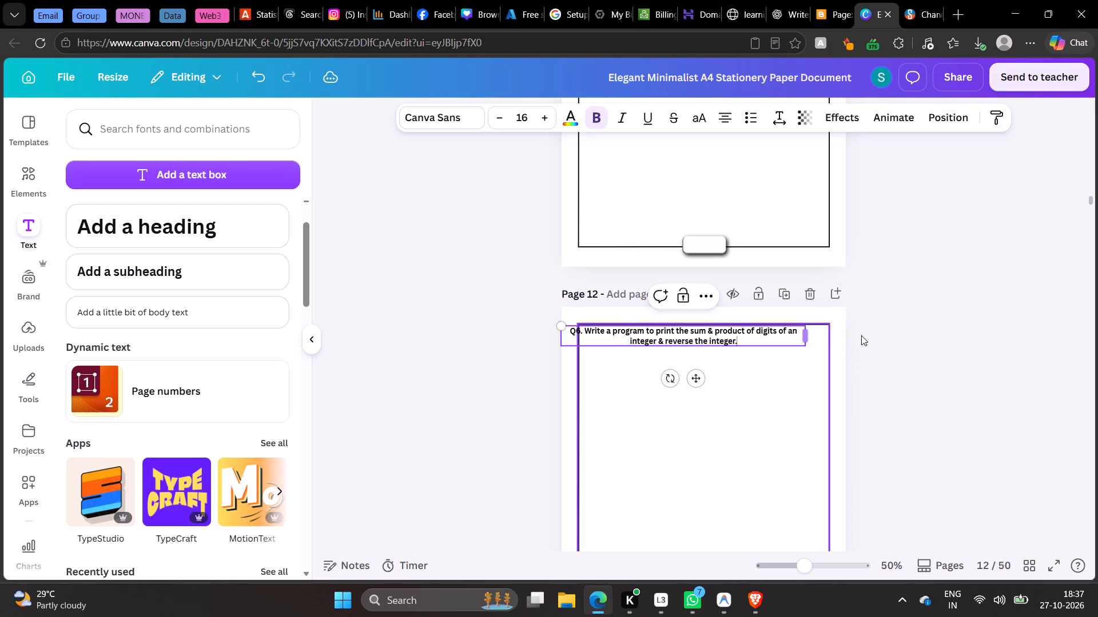
pyautogui.click(858, 358)
pyautogui.moveTo(717, 338); pyautogui.dragTo(729, 338)
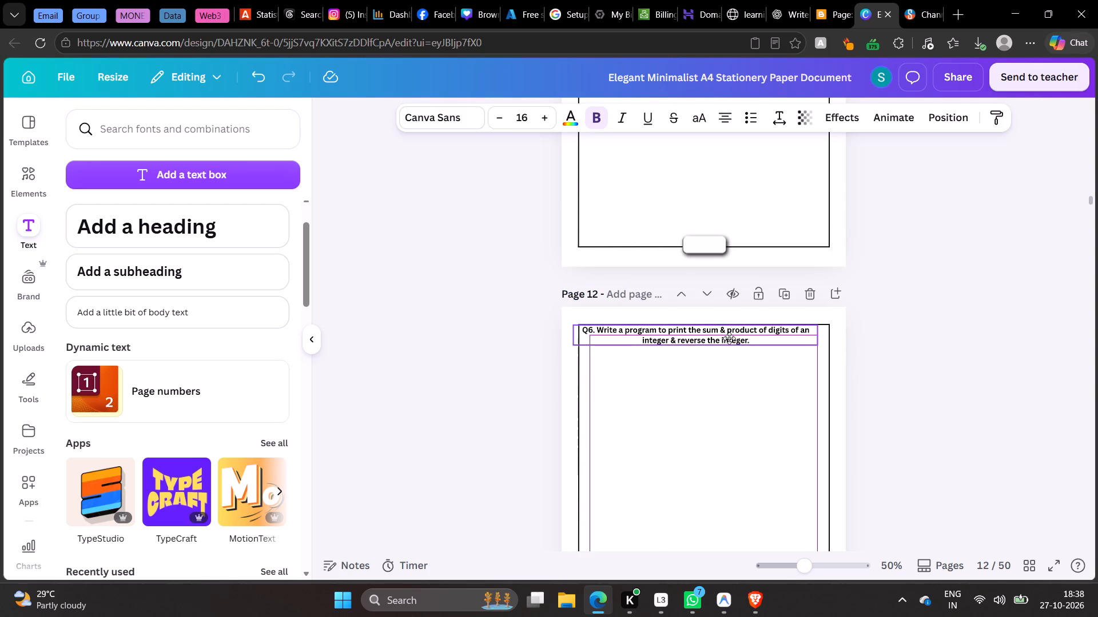
pyautogui.moveTo(729, 338); pyautogui.dragTo(734, 338)
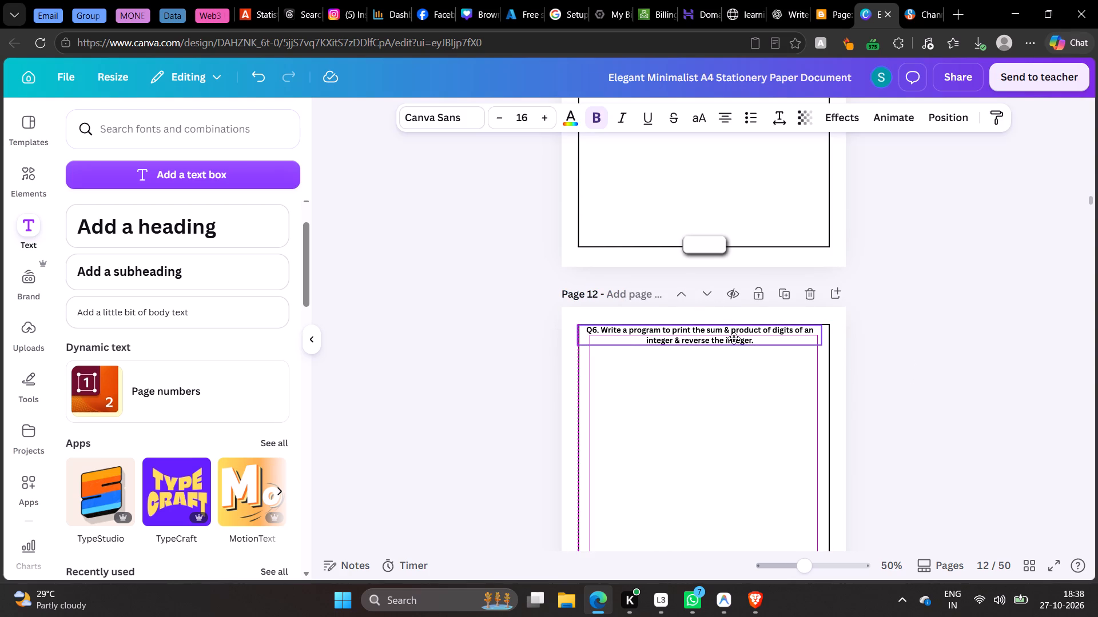
pyautogui.moveTo(734, 338); pyautogui.dragTo(735, 338)
pyautogui.click(936, 329)
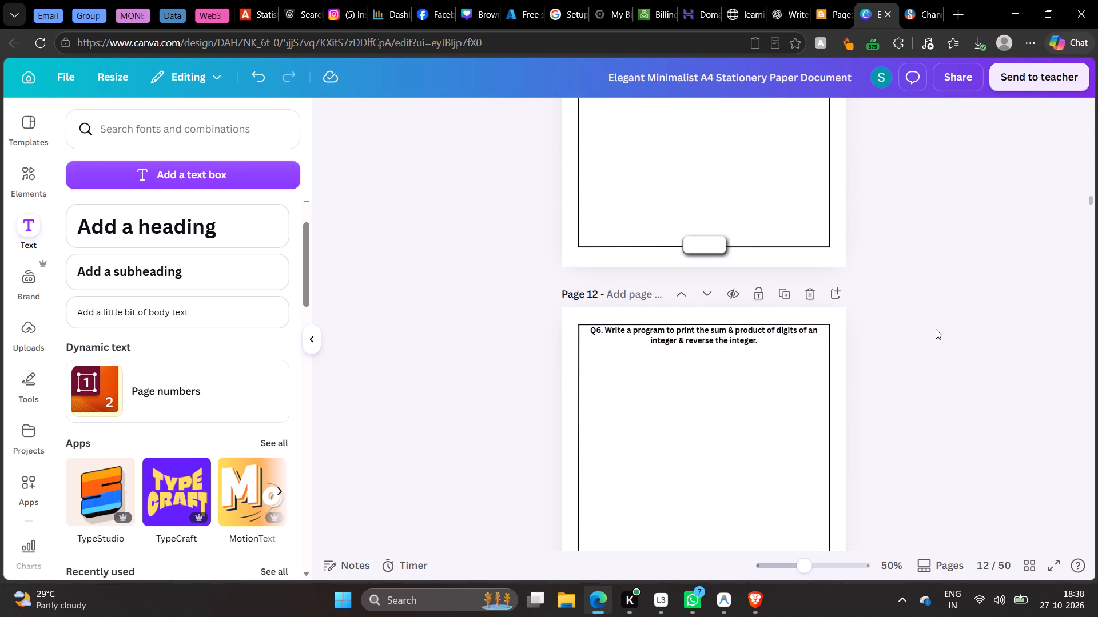
pyautogui.click(710, 343)
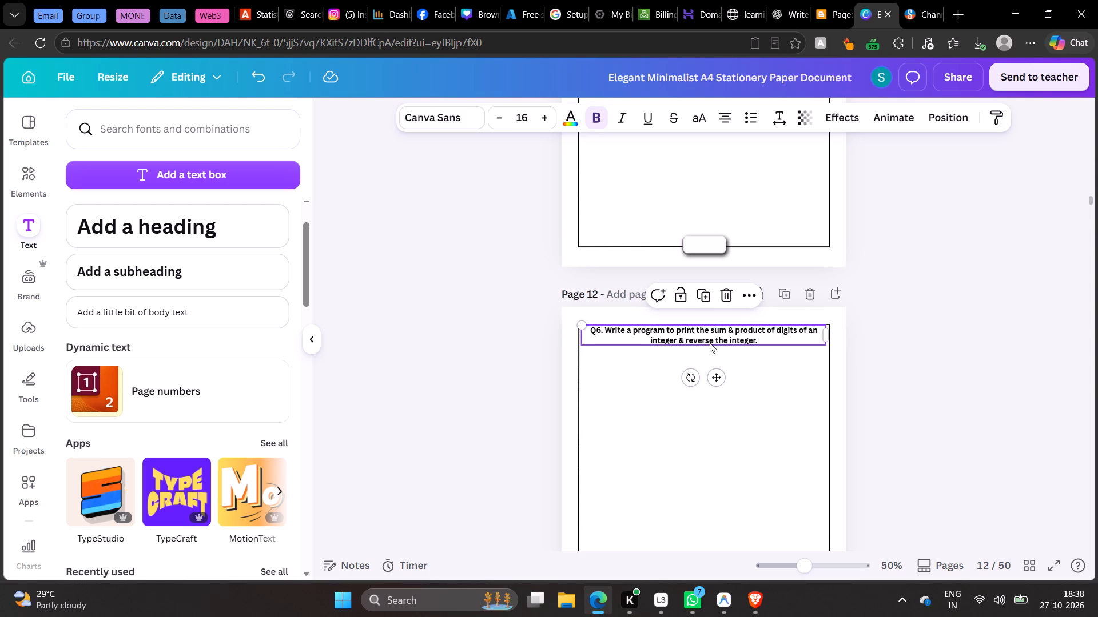
pyautogui.press('Down')
pyautogui.click(907, 327)
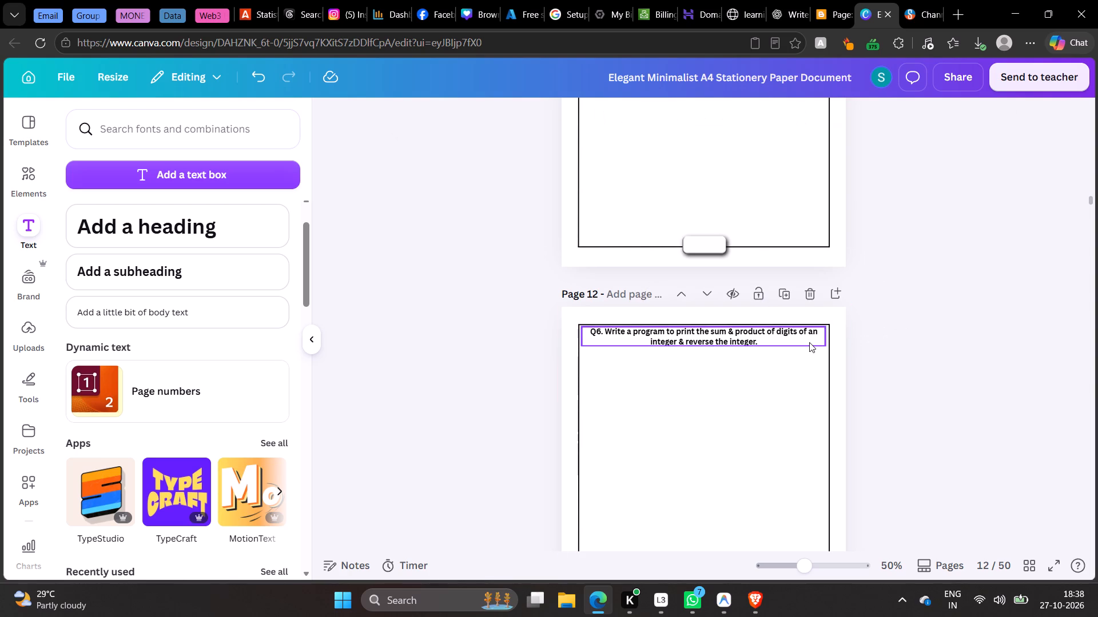
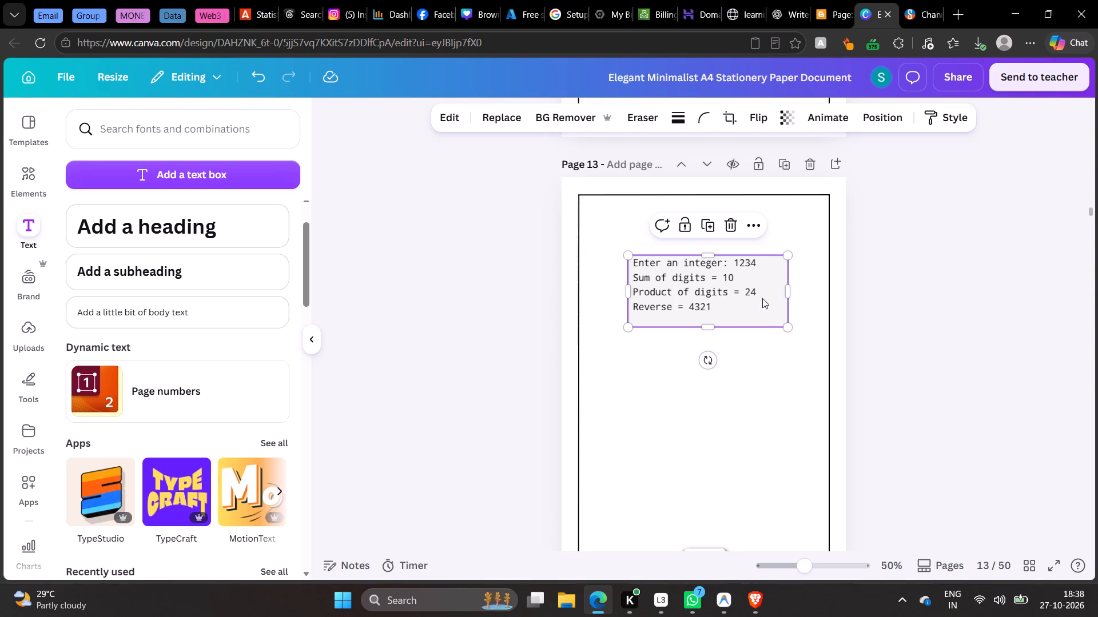
pyautogui.click(762, 298)
pyautogui.click(910, 300)
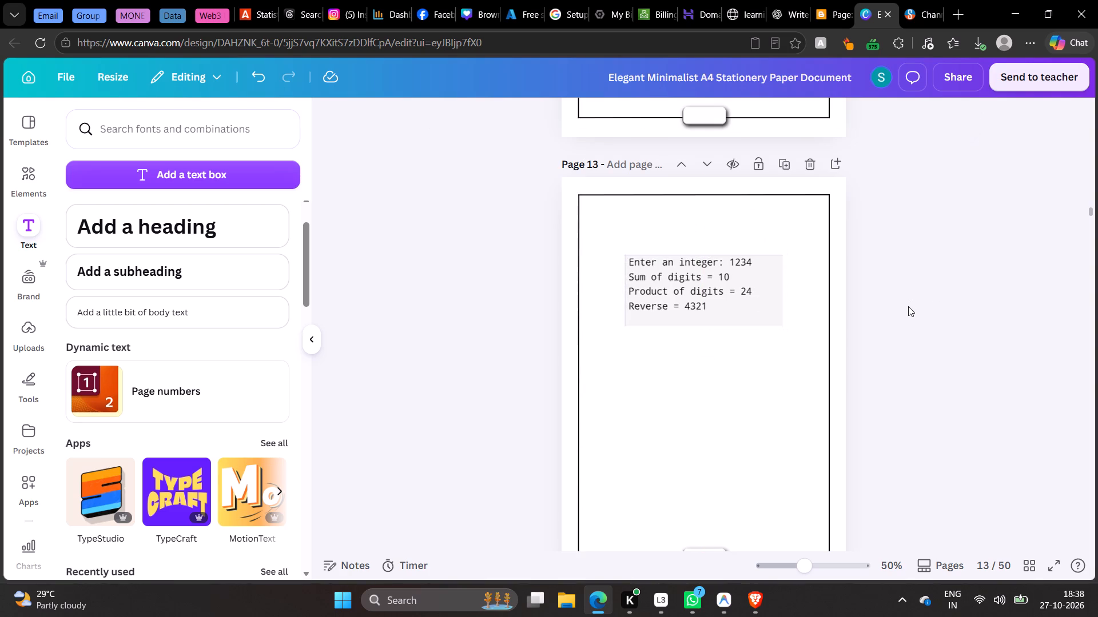
pyautogui.scroll(-1, 907, 307)
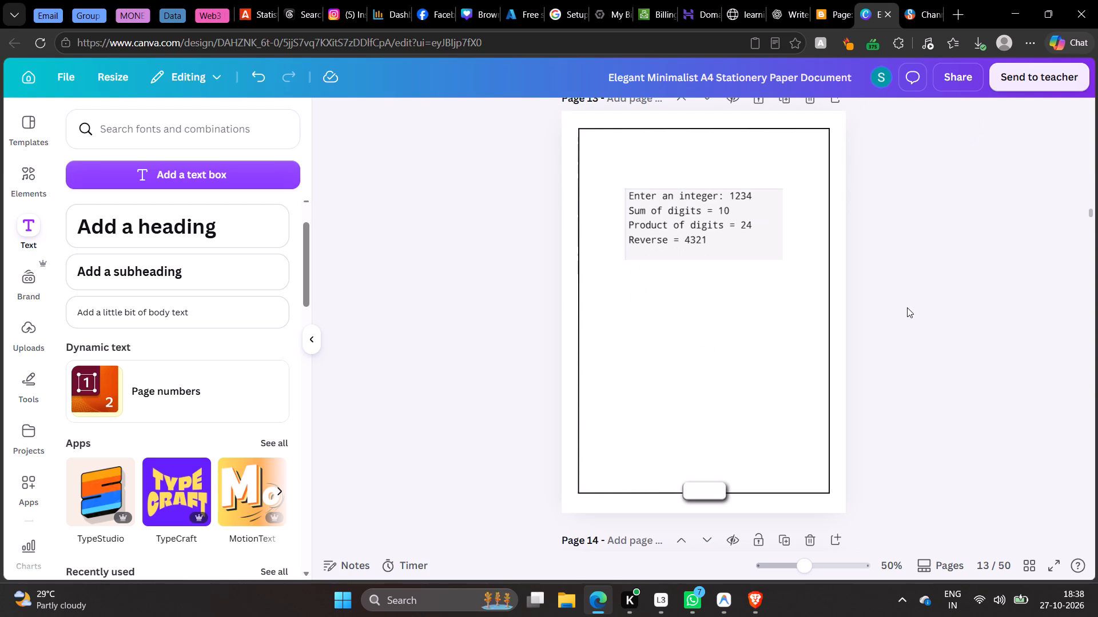
# Look back over the earlier question and output pages, checking their headings and output images, up to the page 14 heading.
pyautogui.scroll(10, 907, 307)
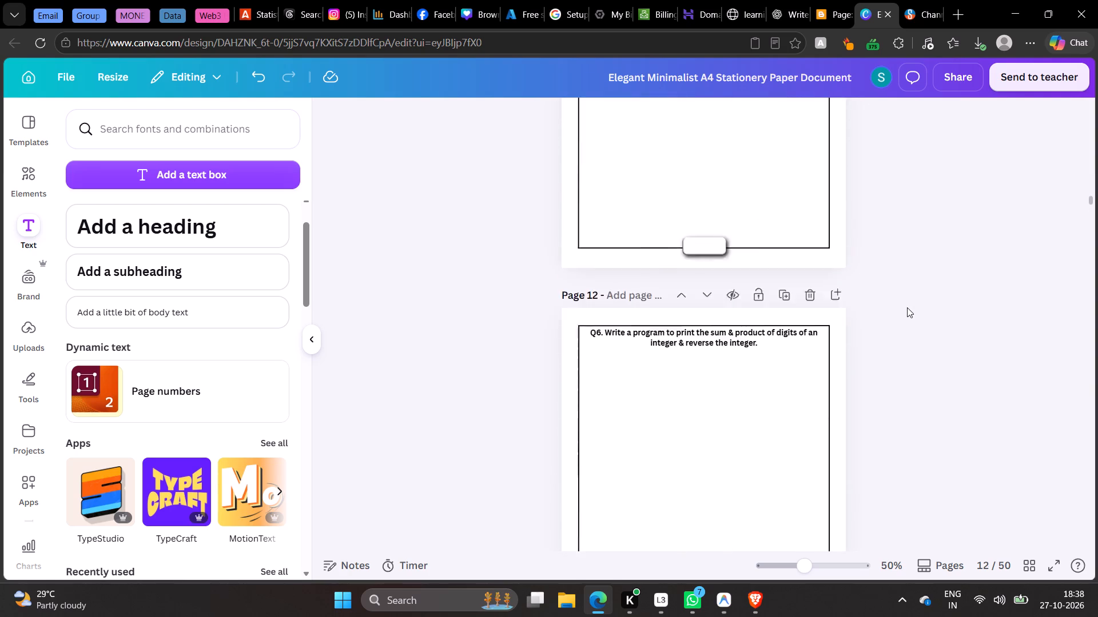
pyautogui.scroll(16, 907, 307)
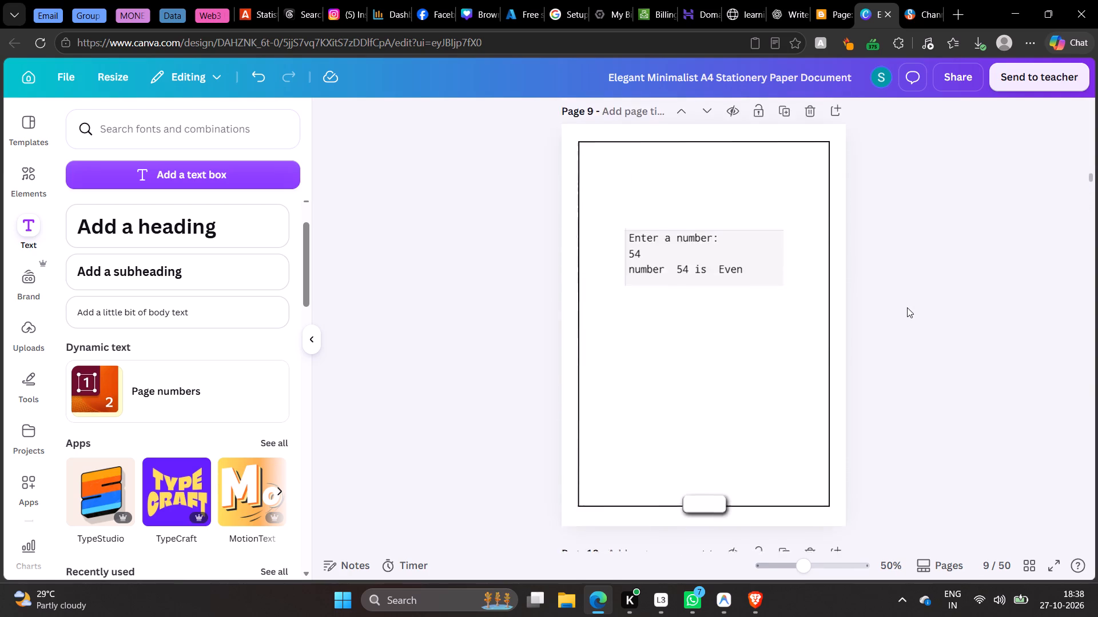
pyautogui.scroll(4, 907, 307)
pyautogui.scroll(-9, 907, 307)
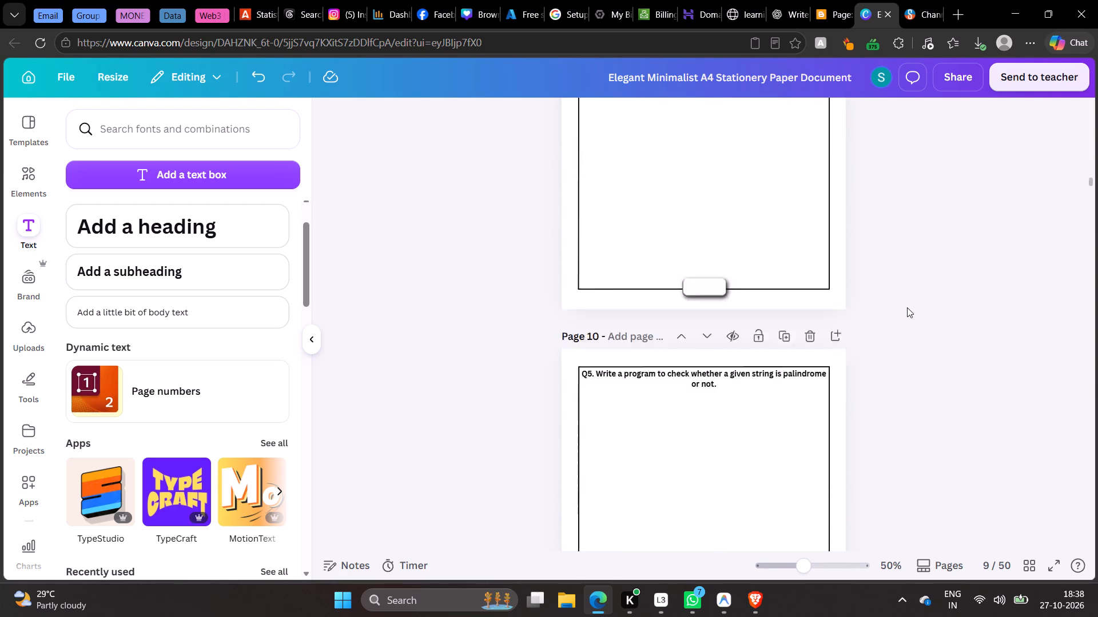
pyautogui.scroll(-16, 907, 307)
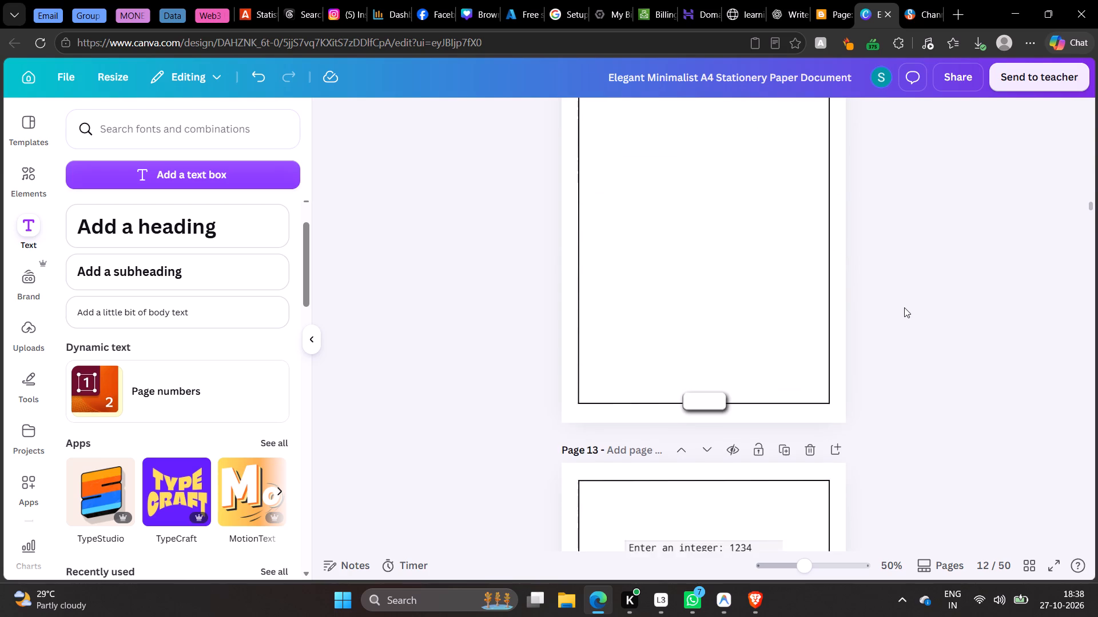
pyautogui.scroll(-8, 904, 307)
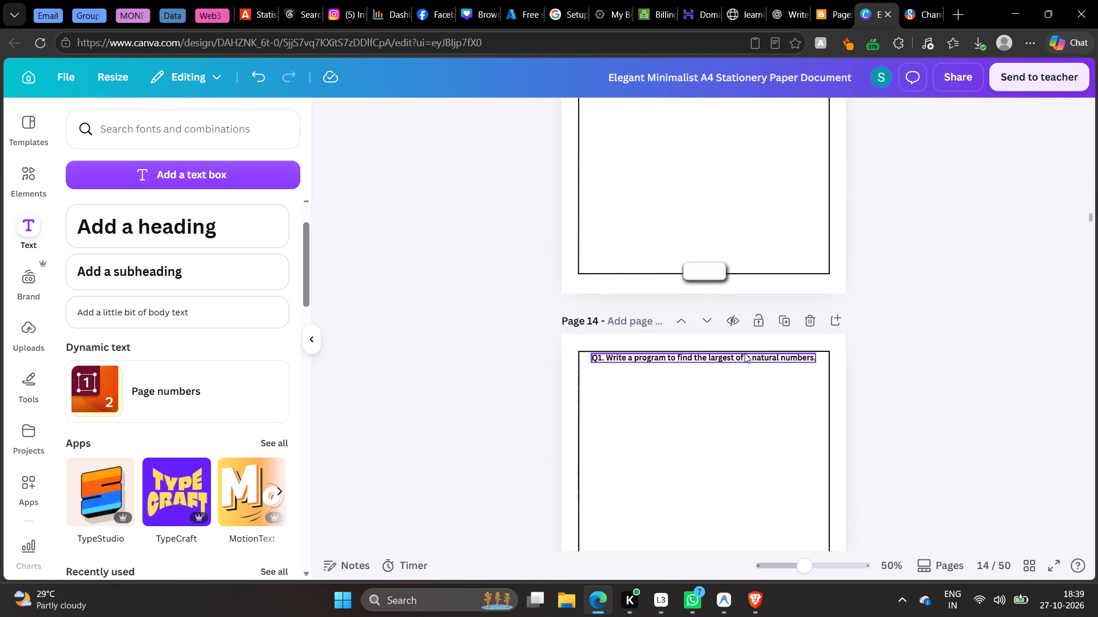
# Return to the Blogger pages list, open the Q7 array of 10 integers draft, and copy its full title.
pyautogui.click(841, 6)
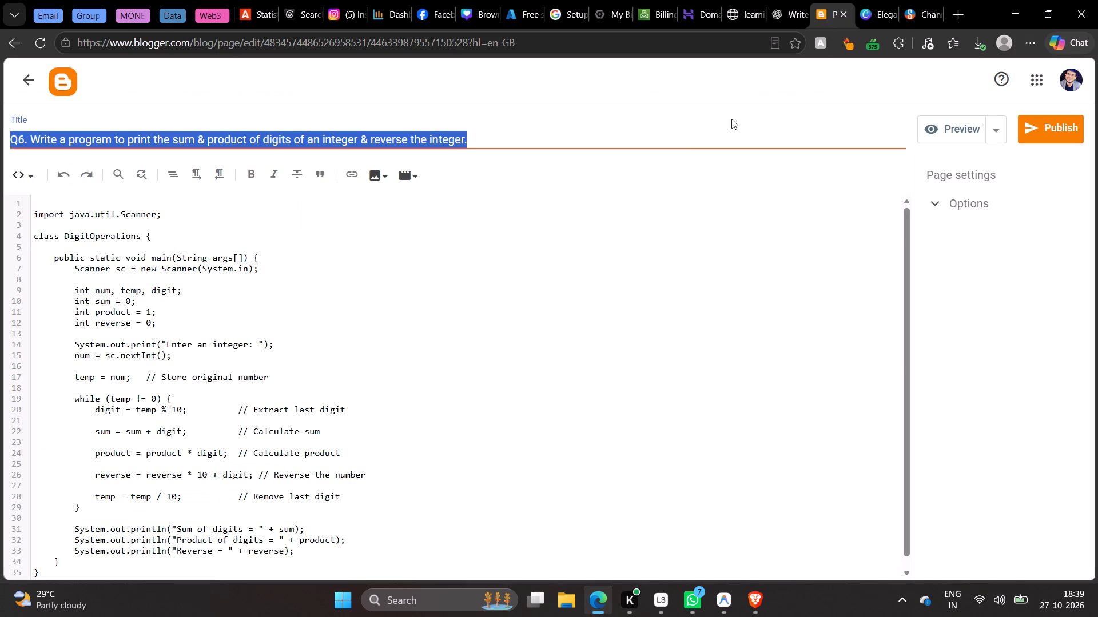
pyautogui.click(35, 81)
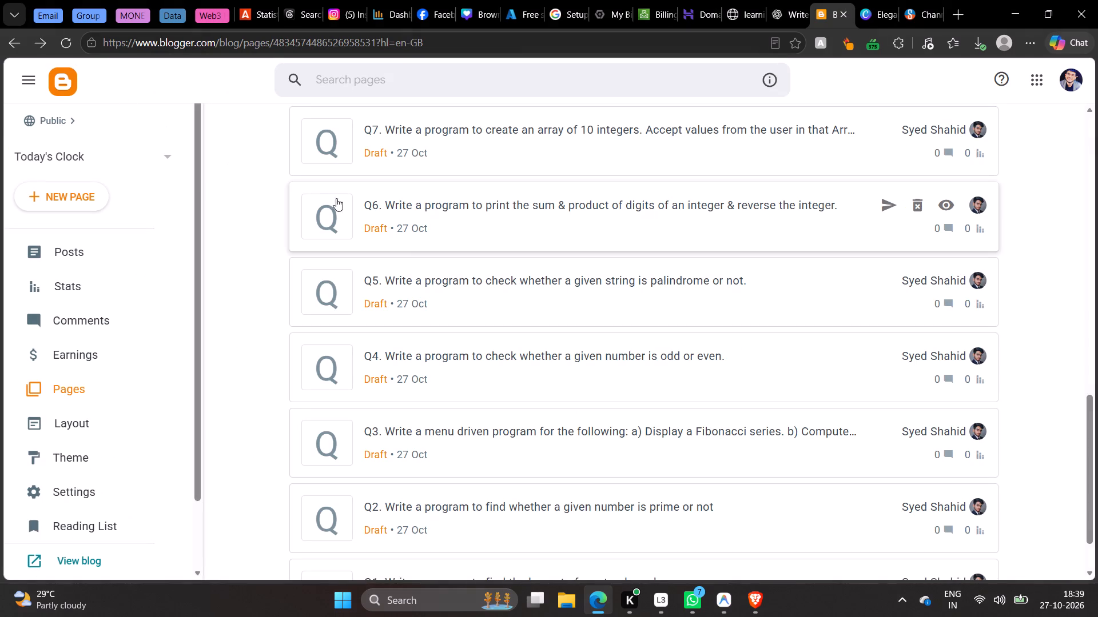
pyautogui.scroll(1, 500, 261)
pyautogui.click(500, 201)
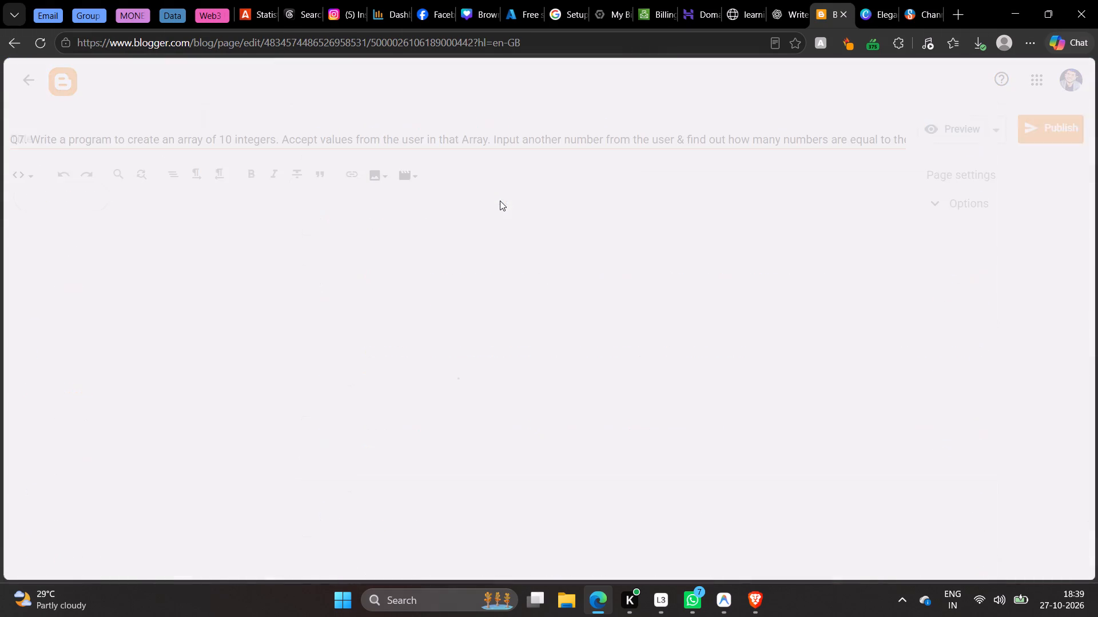
pyautogui.scroll(2, 481, 251)
pyautogui.scroll(-1, 485, 288)
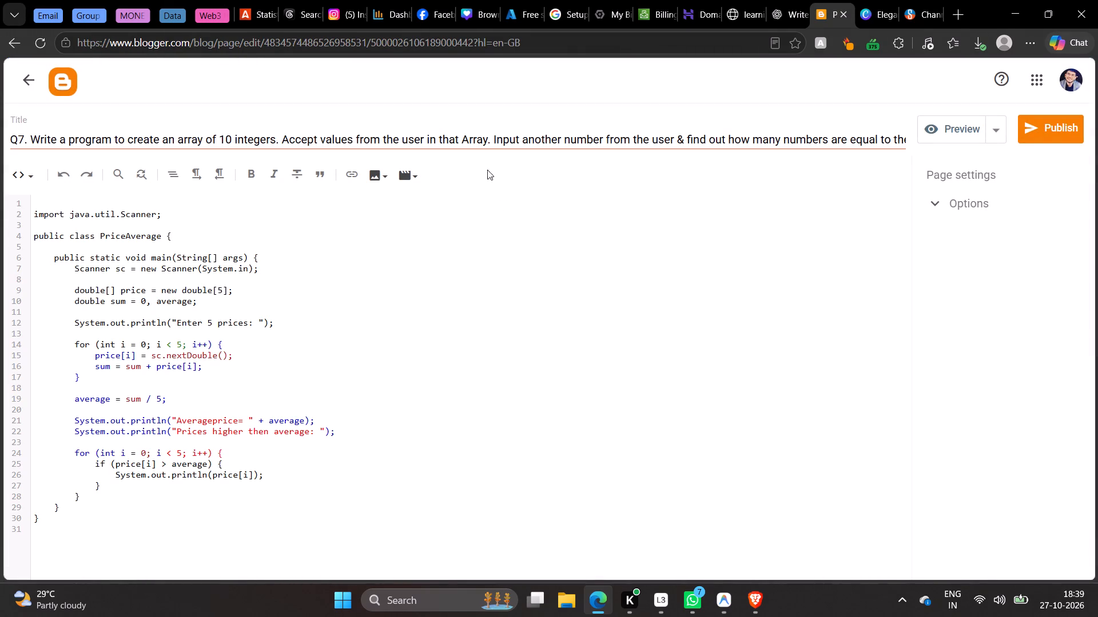
pyautogui.tripleClick(492, 138)
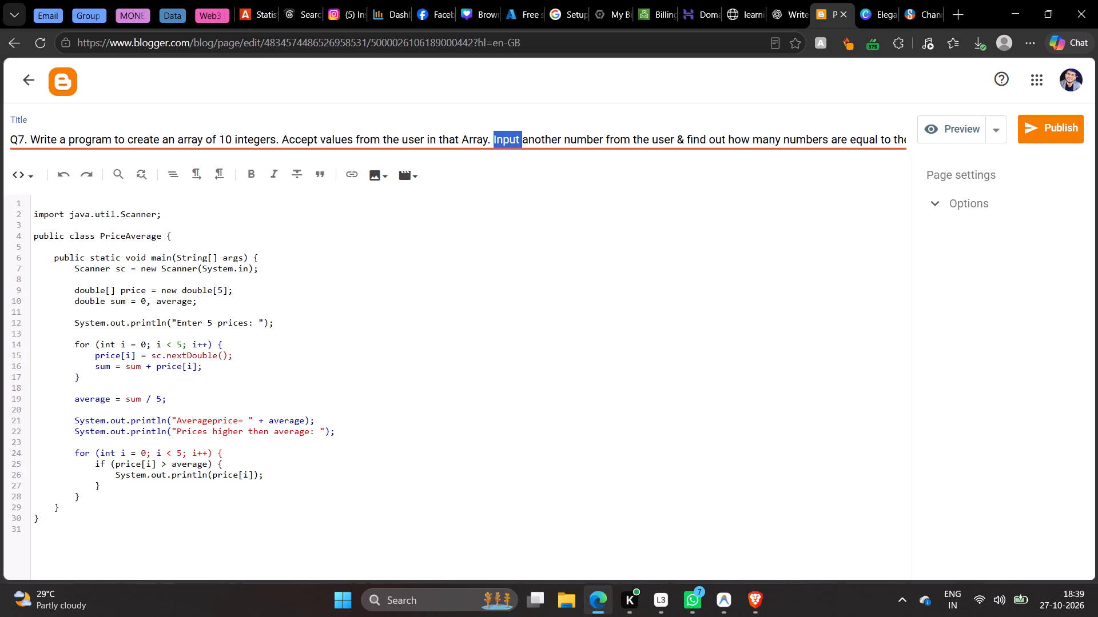
pyautogui.hotkey('ctrl', 'c')
# Back in the Canva document, replace the Q1 placeholder heading on page 14 with the copied Q7 title.
pyautogui.click(863, 0)
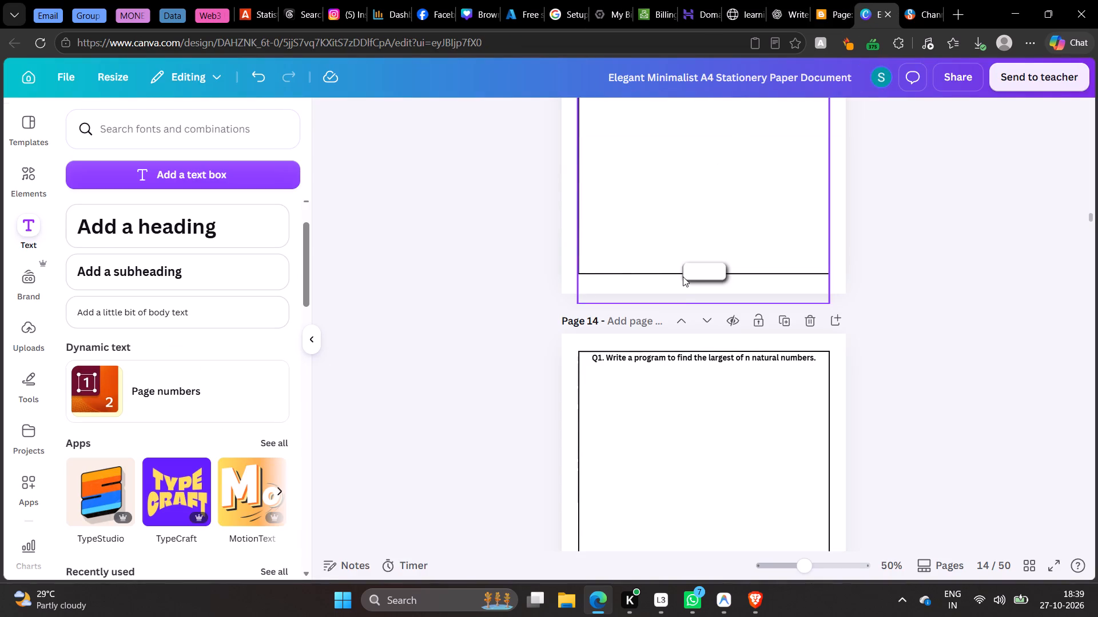
pyautogui.tripleClick(679, 358)
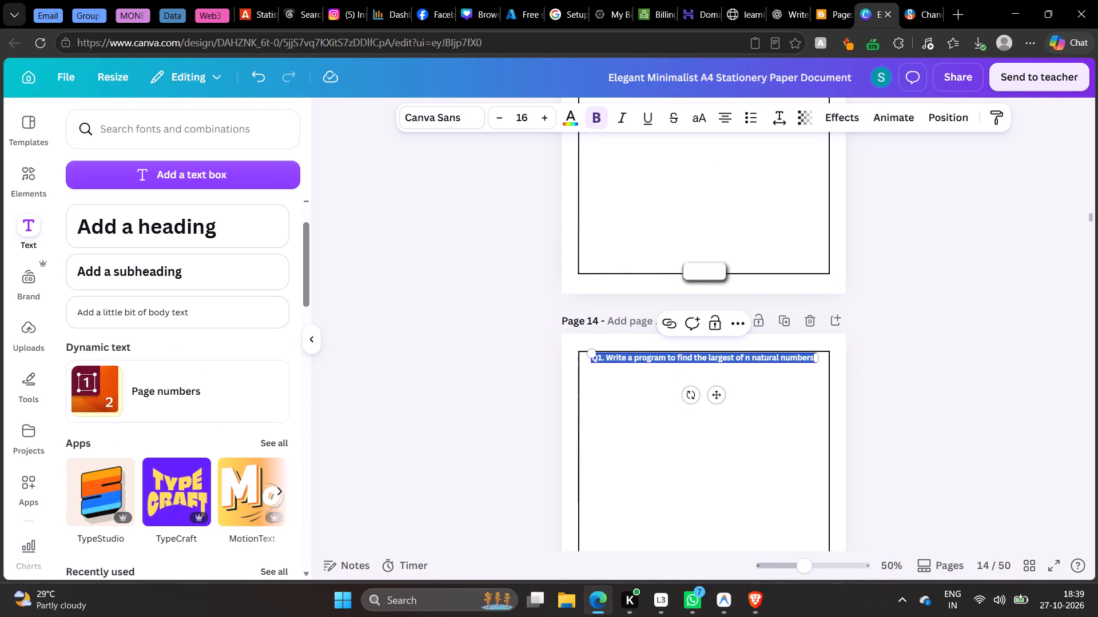
pyautogui.hotkey('ctrl', 'v')
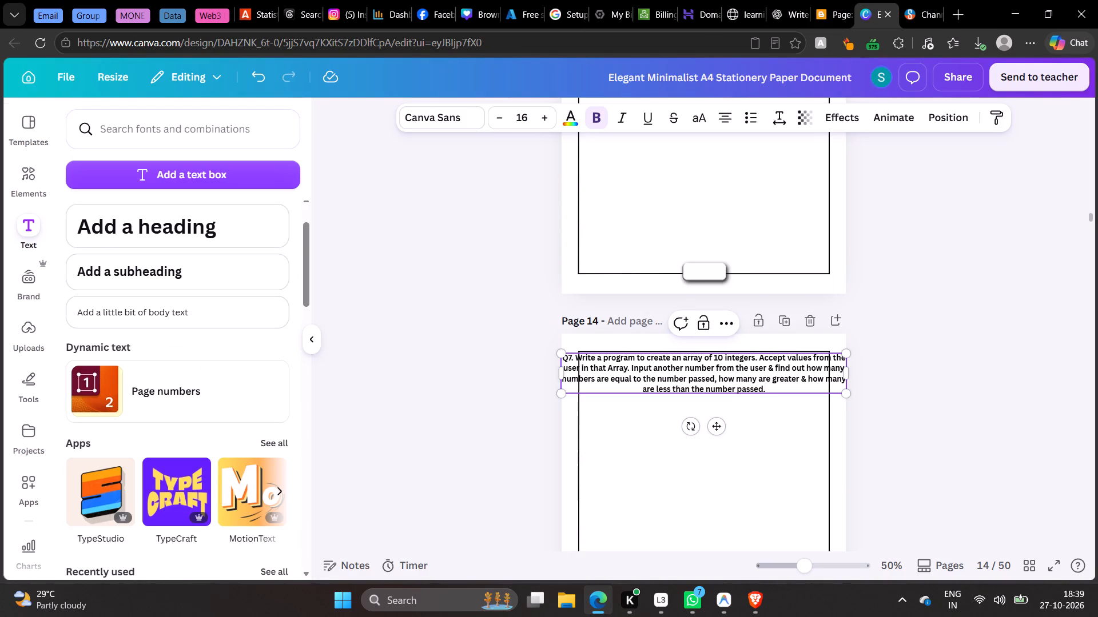
# Narrow the Q7 heading's text box and centre it inside the top of page 14's border frame.
pyautogui.moveTo(847, 371); pyautogui.dragTo(822, 368)
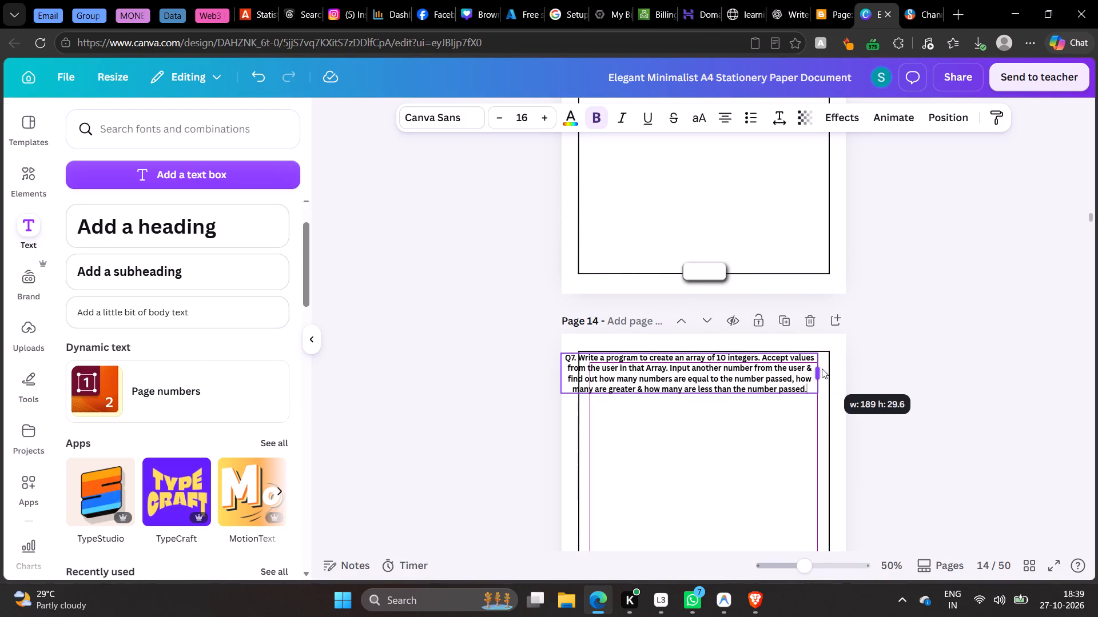
pyautogui.moveTo(822, 368); pyautogui.dragTo(805, 368)
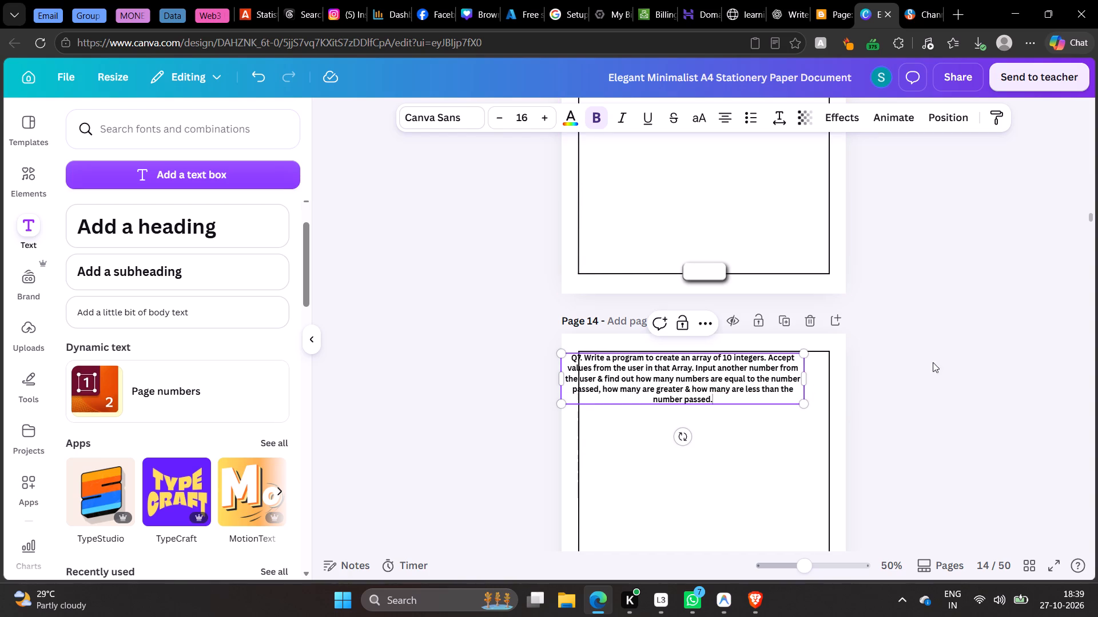
pyautogui.click(974, 388)
pyautogui.moveTo(679, 389); pyautogui.dragTo(689, 389)
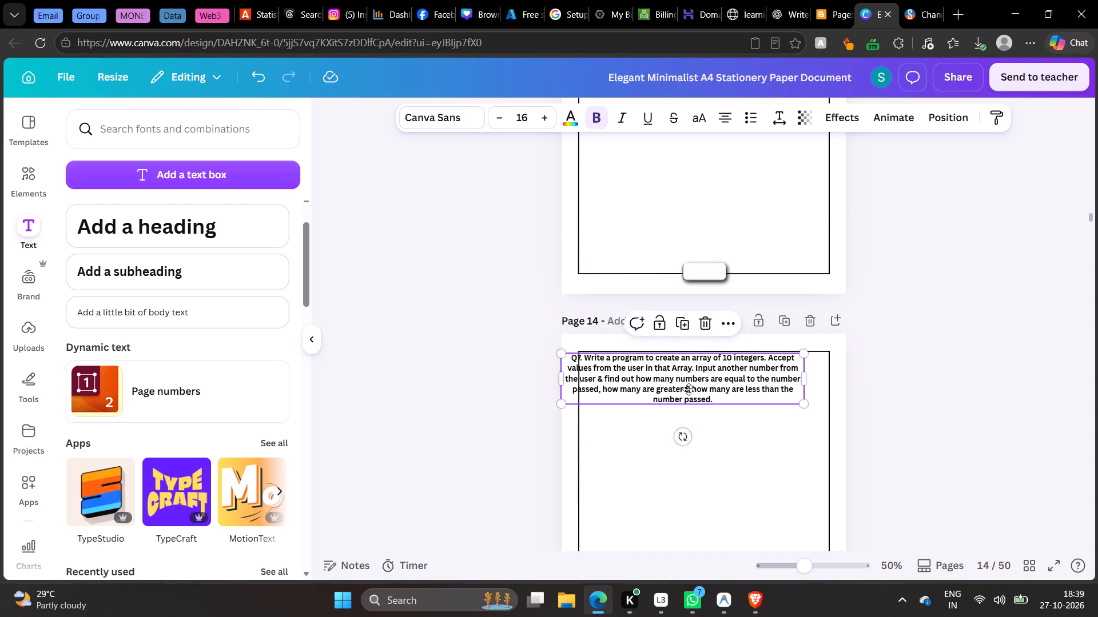
pyautogui.moveTo(689, 389); pyautogui.dragTo(701, 391)
pyautogui.click(844, 387)
pyautogui.click(912, 380)
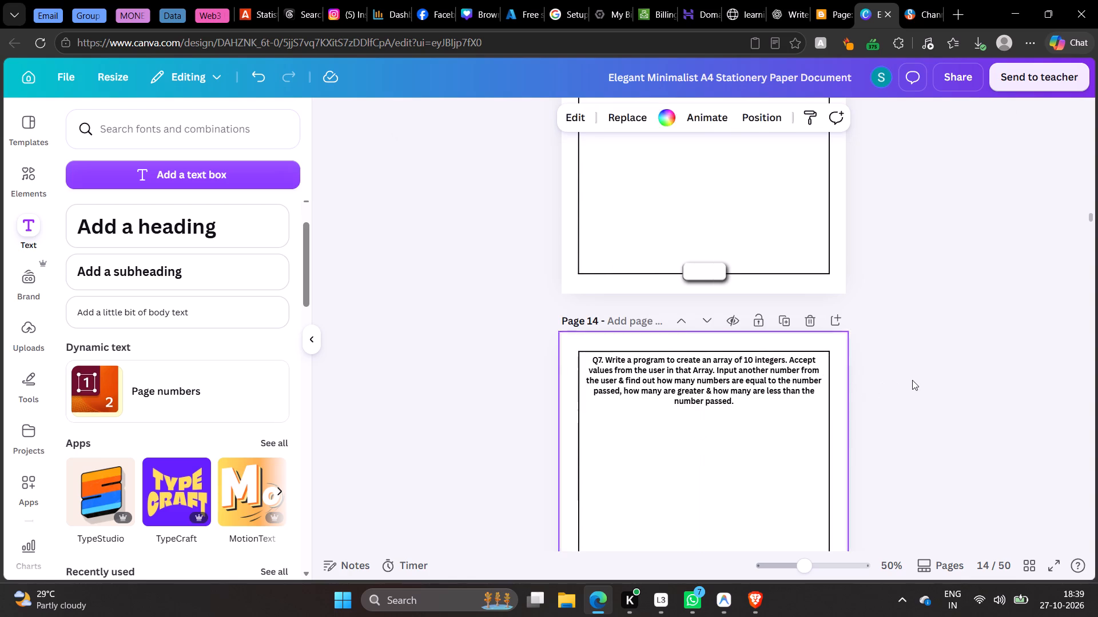
# Try left and right text alignment on the Q7 heading on page 14.
pyautogui.click(695, 381)
pyautogui.click(726, 121)
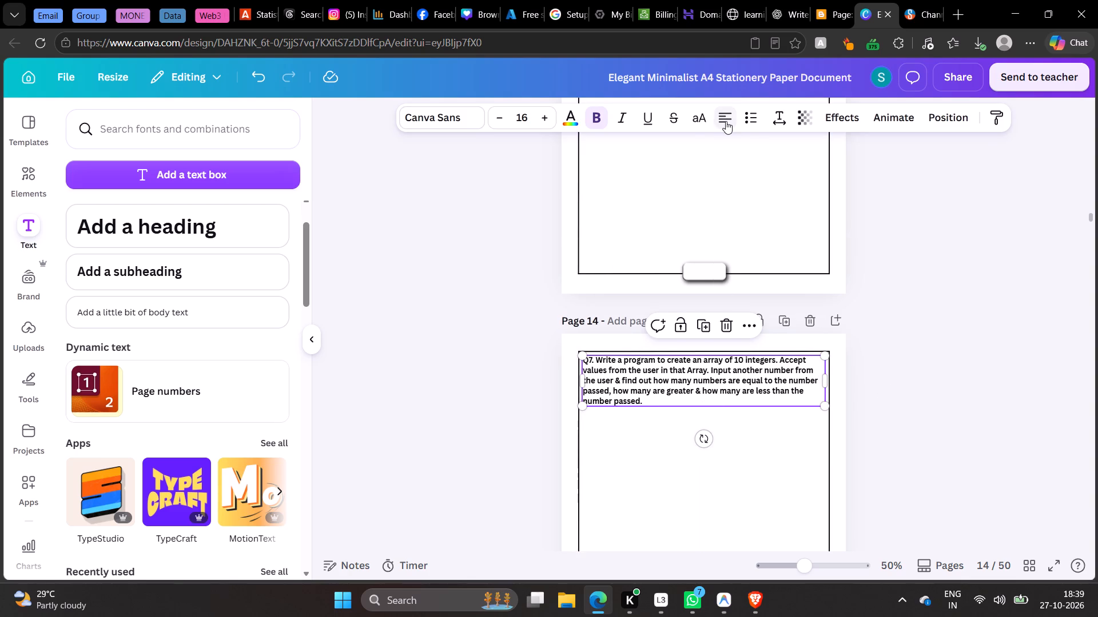
pyautogui.click(726, 121)
pyautogui.click(726, 121)
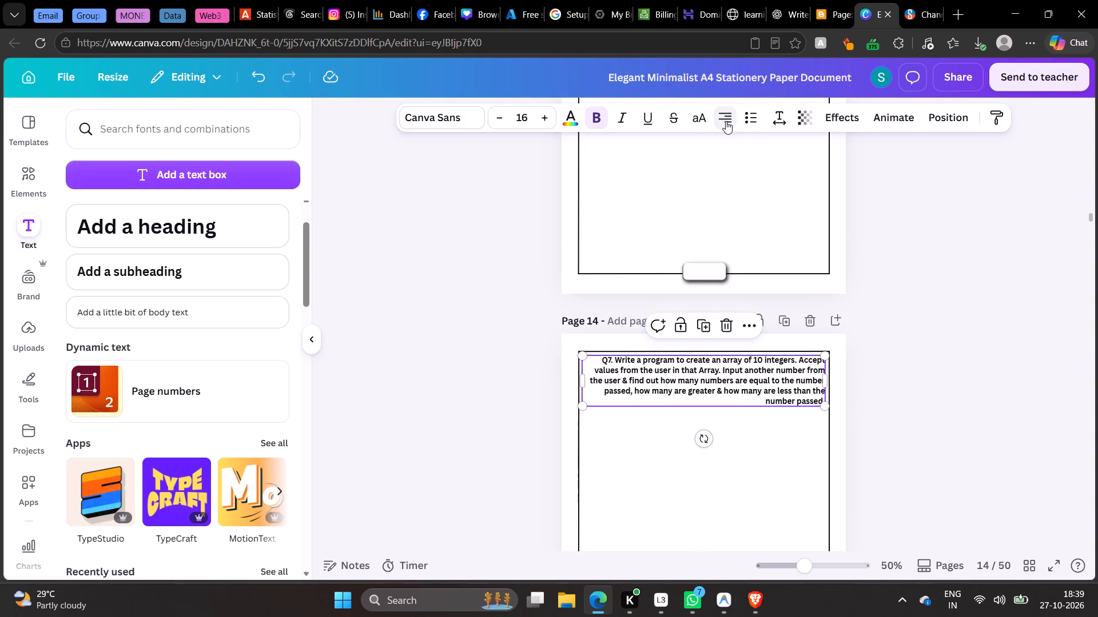
# Centre-align the Q7 heading text on page 14 and deselect the heading.
pyautogui.click(726, 121)
pyautogui.click(1084, 321)
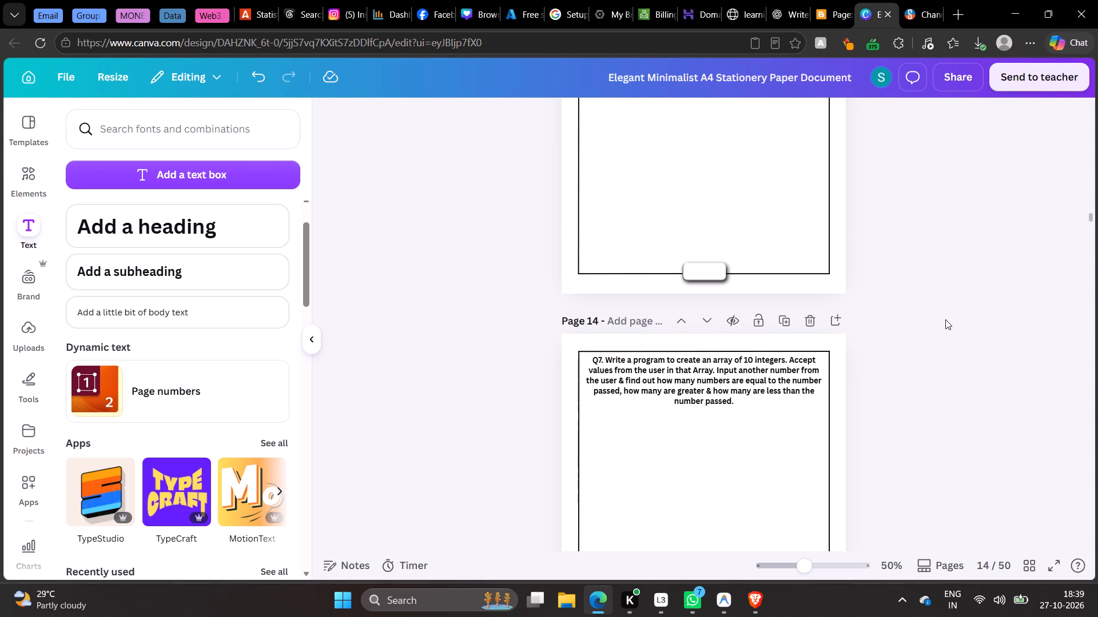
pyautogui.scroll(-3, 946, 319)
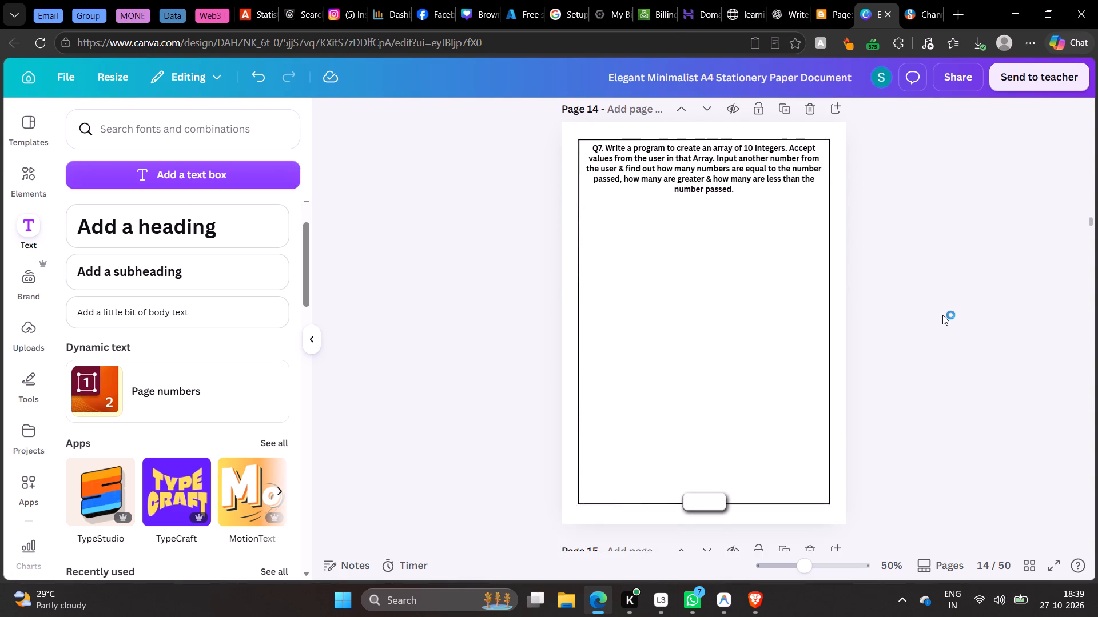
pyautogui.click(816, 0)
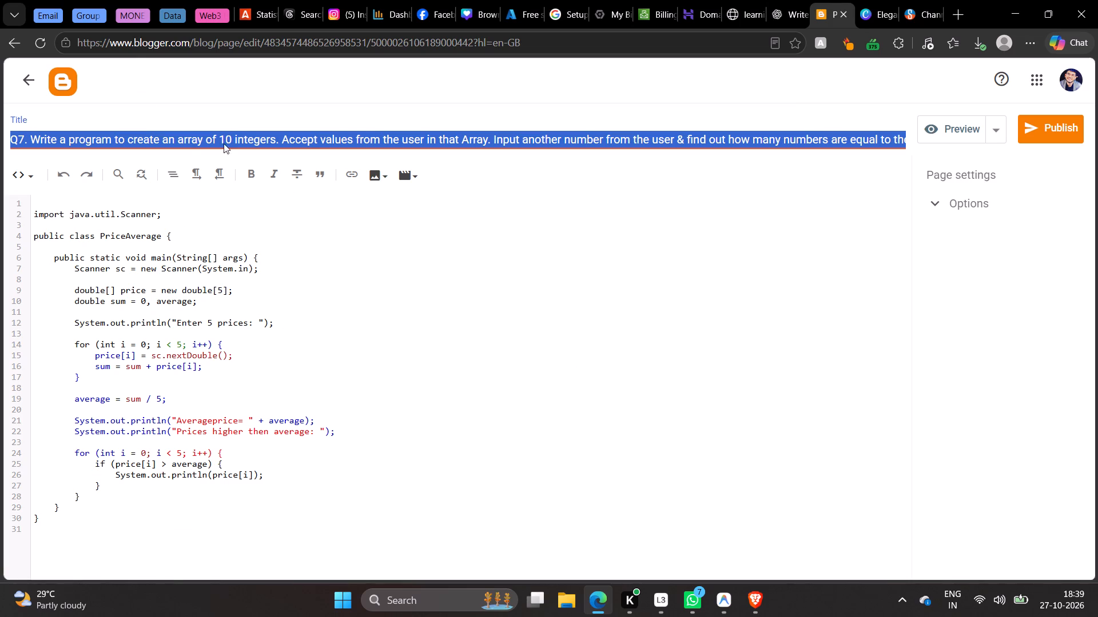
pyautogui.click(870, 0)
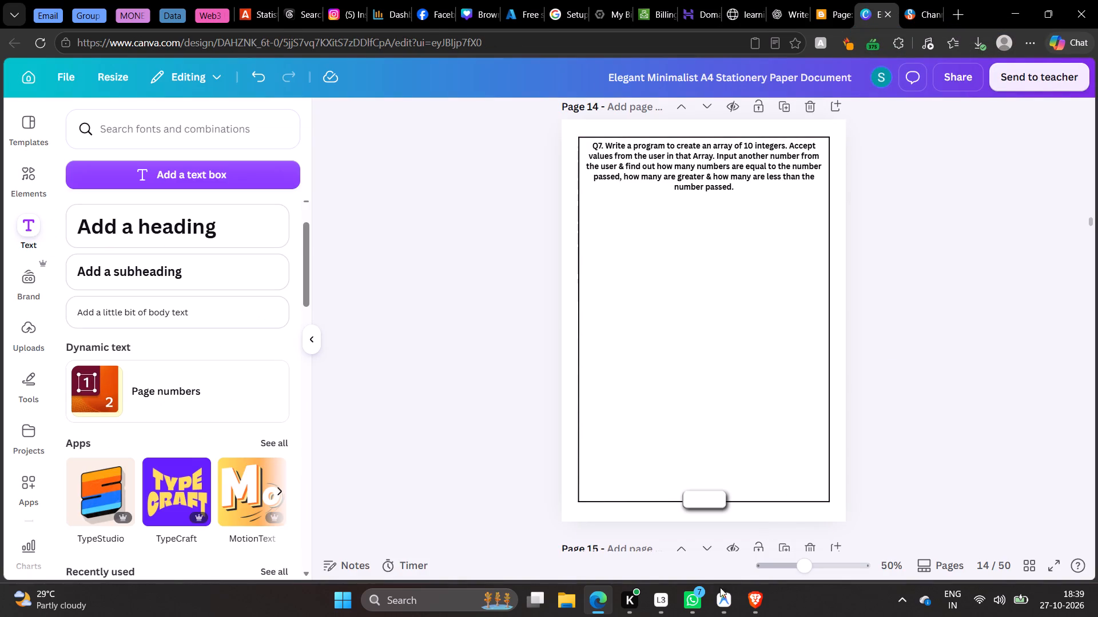
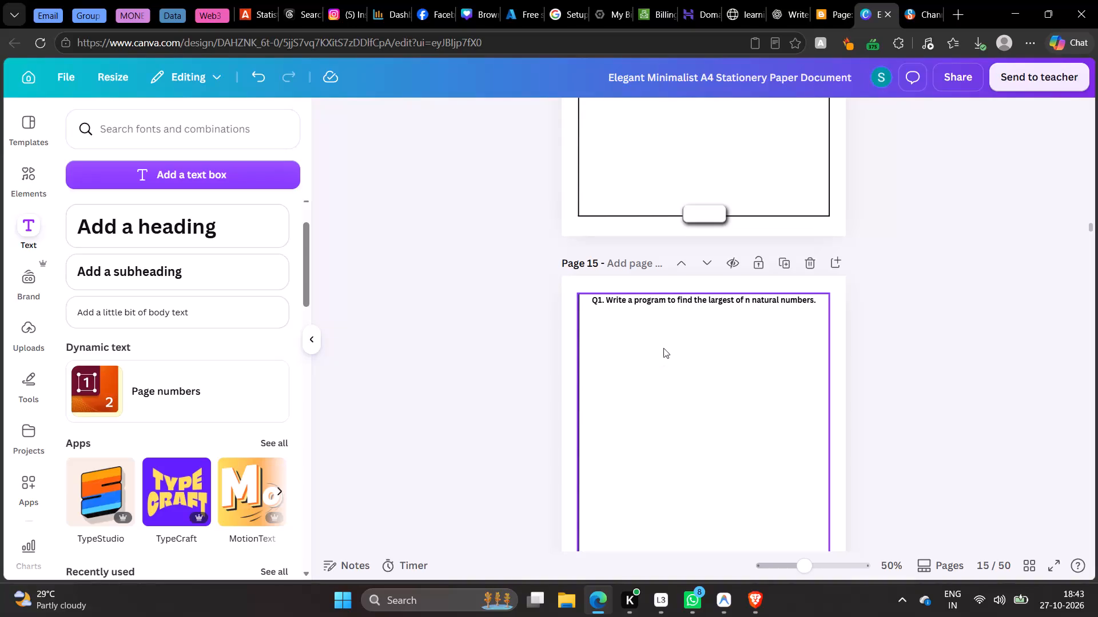
# Delete the leftover Q1 heading from the top of page 15.
pyautogui.click(684, 295)
pyautogui.press('BackSpace')
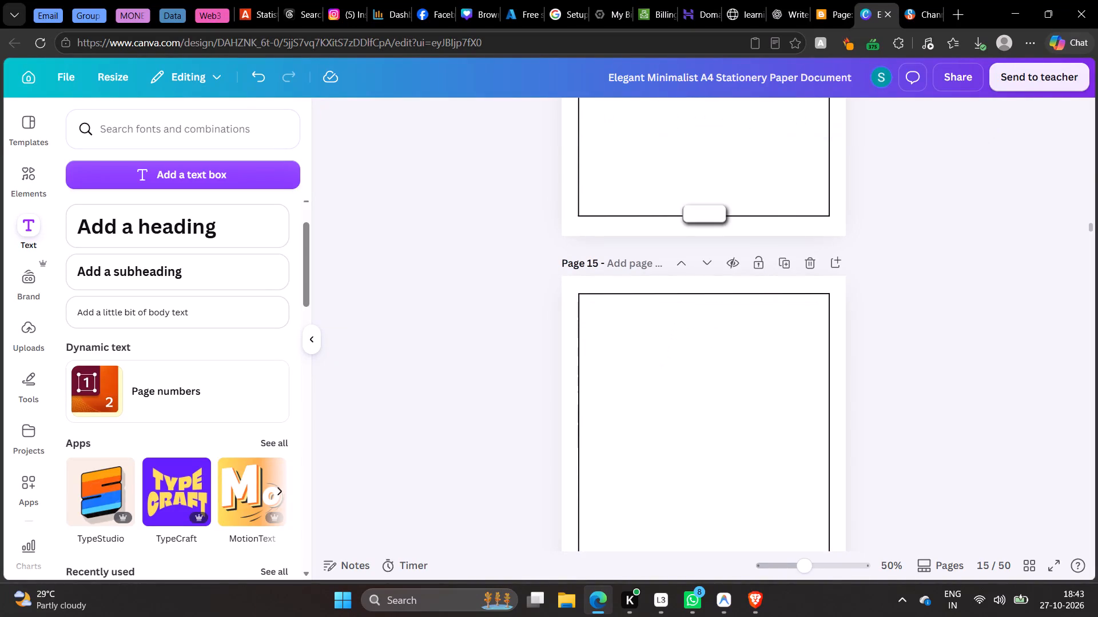
# Paste the copied "Enter 5 prices" program output screenshot onto page 15 and move it up inside the border frame.
pyautogui.scroll(2, 626, 339)
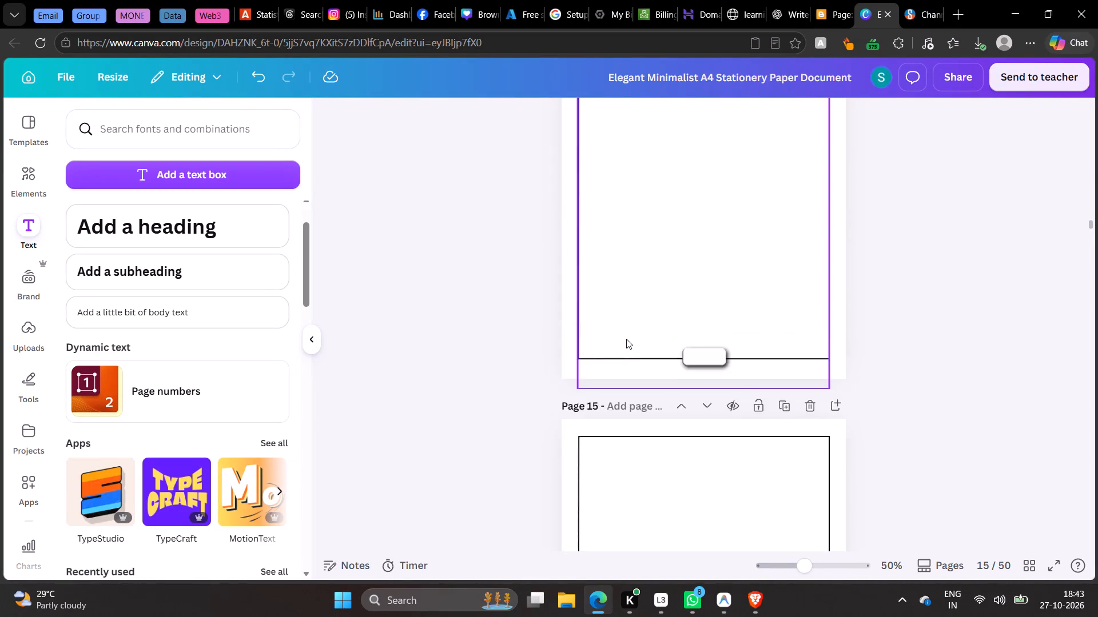
pyautogui.scroll(1, 626, 339)
pyautogui.scroll(-3, 628, 332)
pyautogui.click(695, 418)
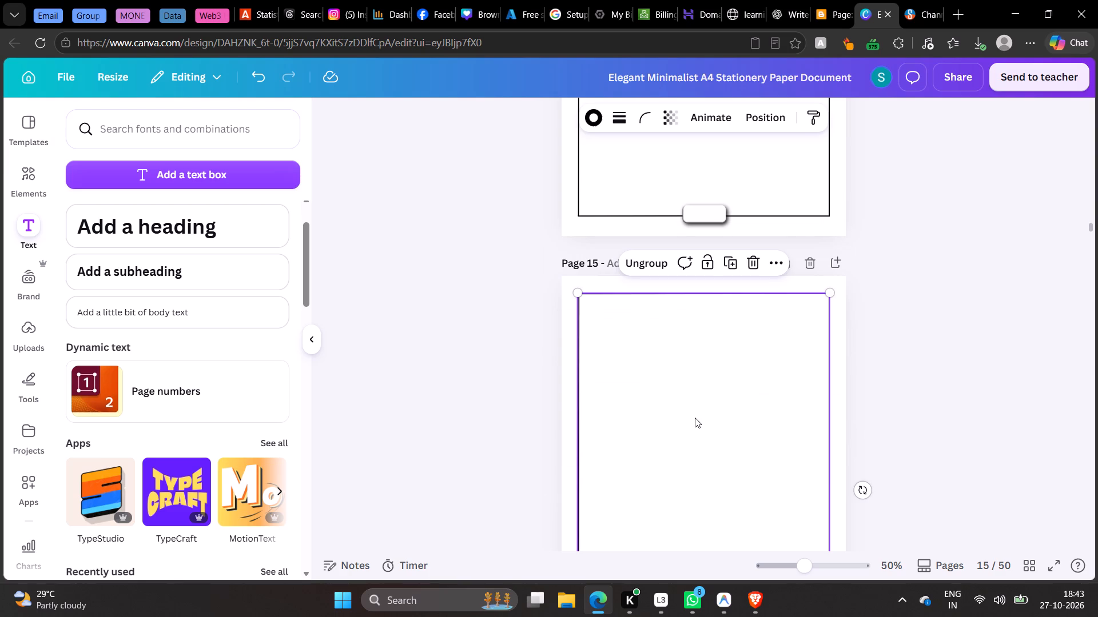
pyautogui.hotkey('ctrl', 'v')
pyautogui.moveTo(709, 458); pyautogui.dragTo(706, 443)
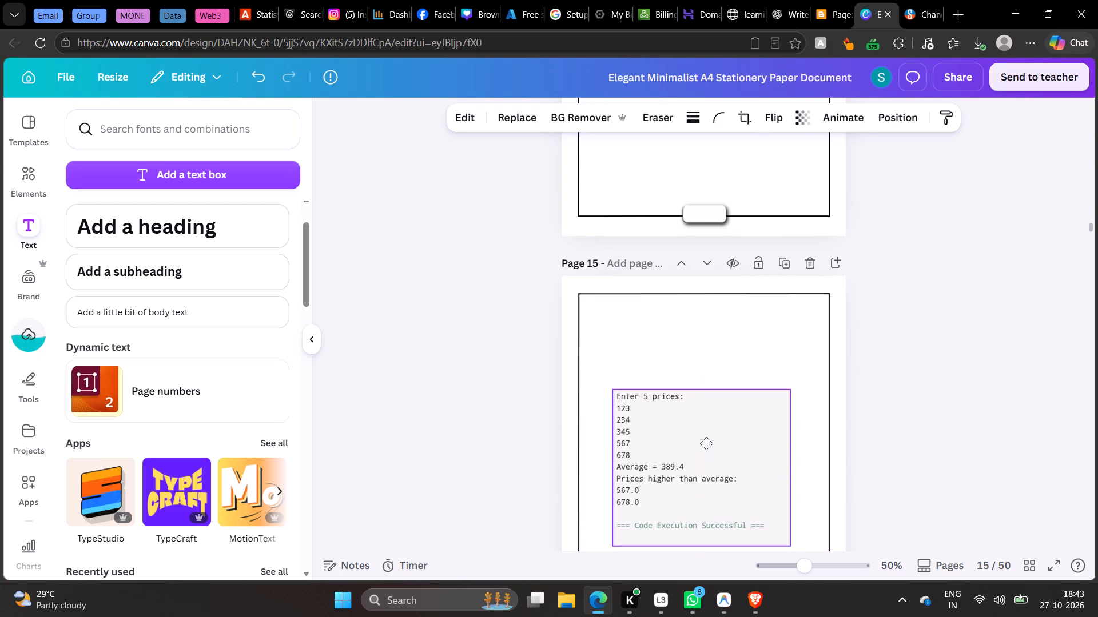
pyautogui.moveTo(706, 443); pyautogui.dragTo(707, 419)
# Edit the Q7 heading on page 14 so the array size reads 5 integers.
pyautogui.scroll(3, 972, 419)
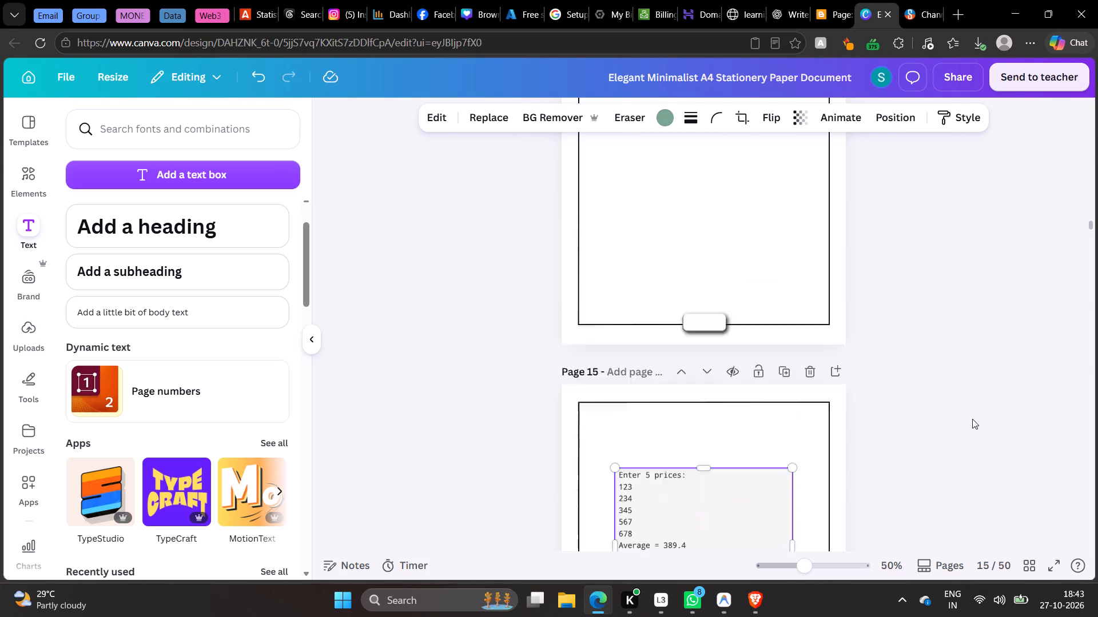
pyautogui.scroll(3, 972, 419)
pyautogui.click(758, 279)
pyautogui.click(753, 285)
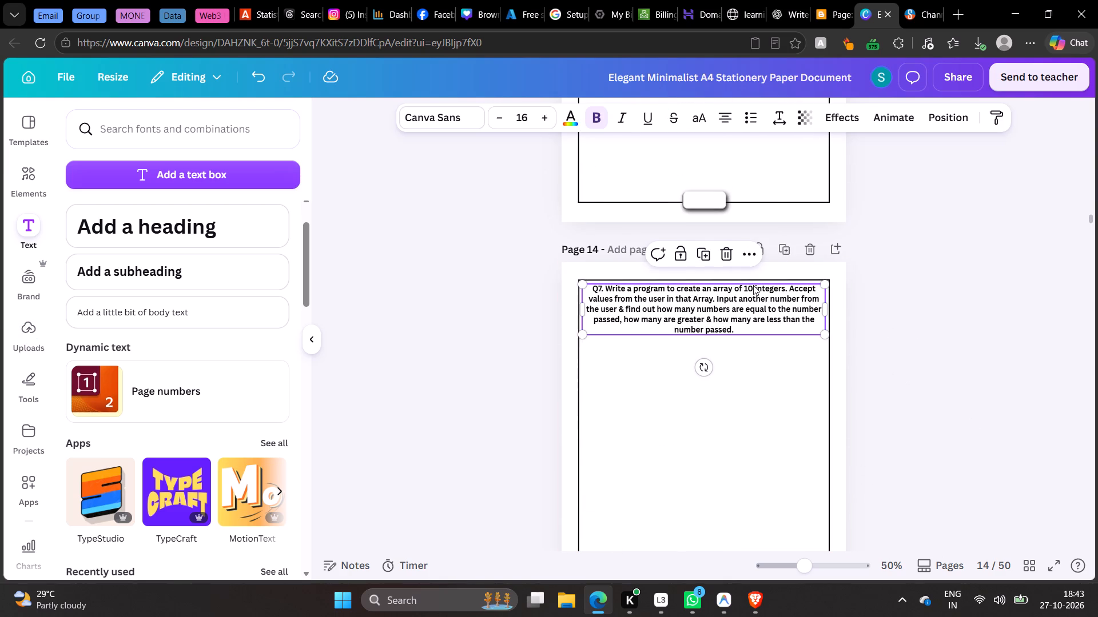
pyautogui.click(752, 285)
pyautogui.click(751, 288)
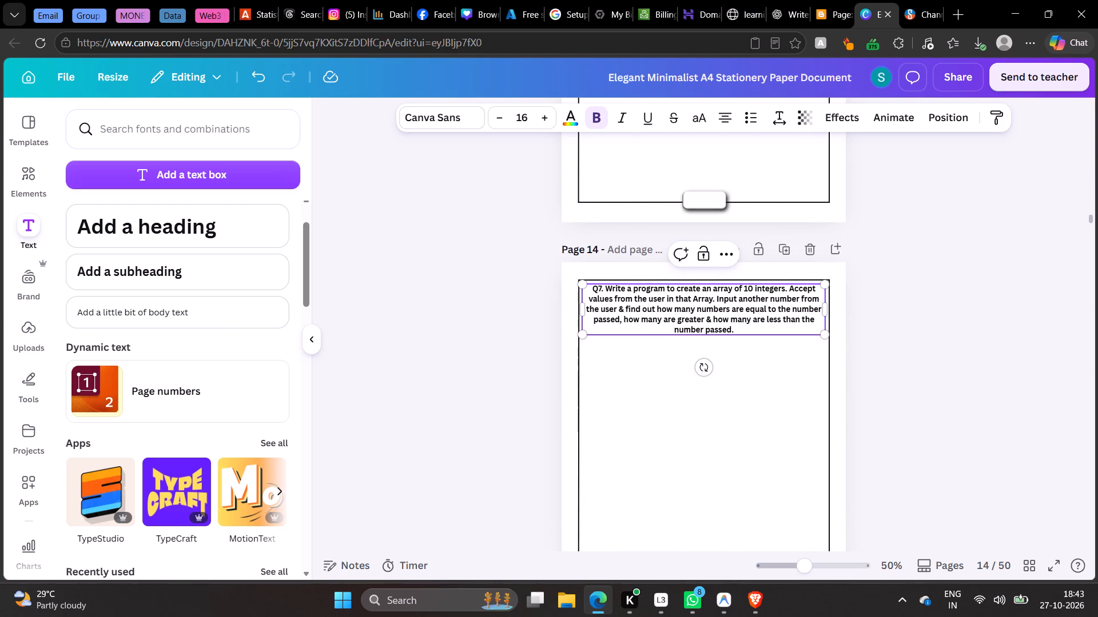
pyautogui.press('BackSpace')
pyautogui.press('BackSpace')
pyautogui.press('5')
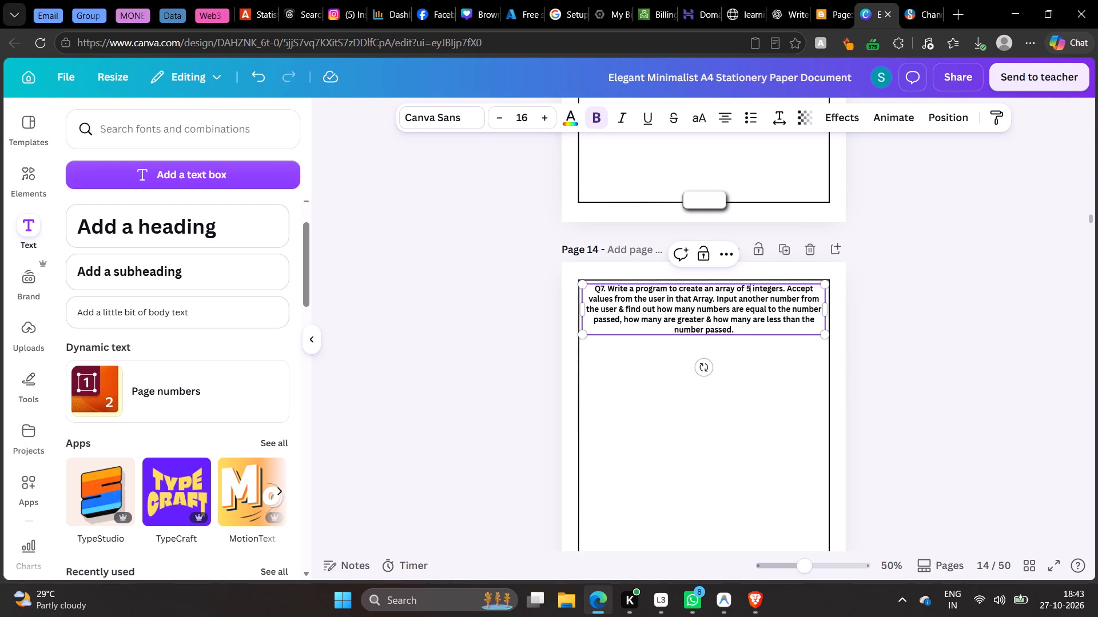
# Deselect the Q7 heading, check the Q7 draft's Java code in Blogger, and switch to the ChatGPT conversation about Java fraction code.
pyautogui.click(885, 272)
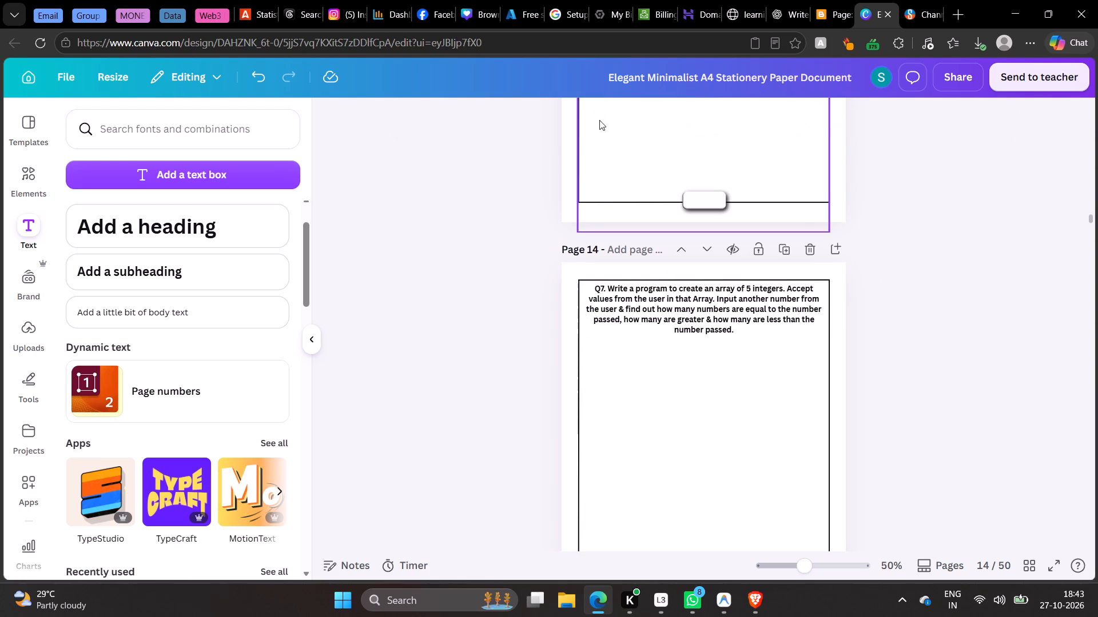
pyautogui.click(815, 0)
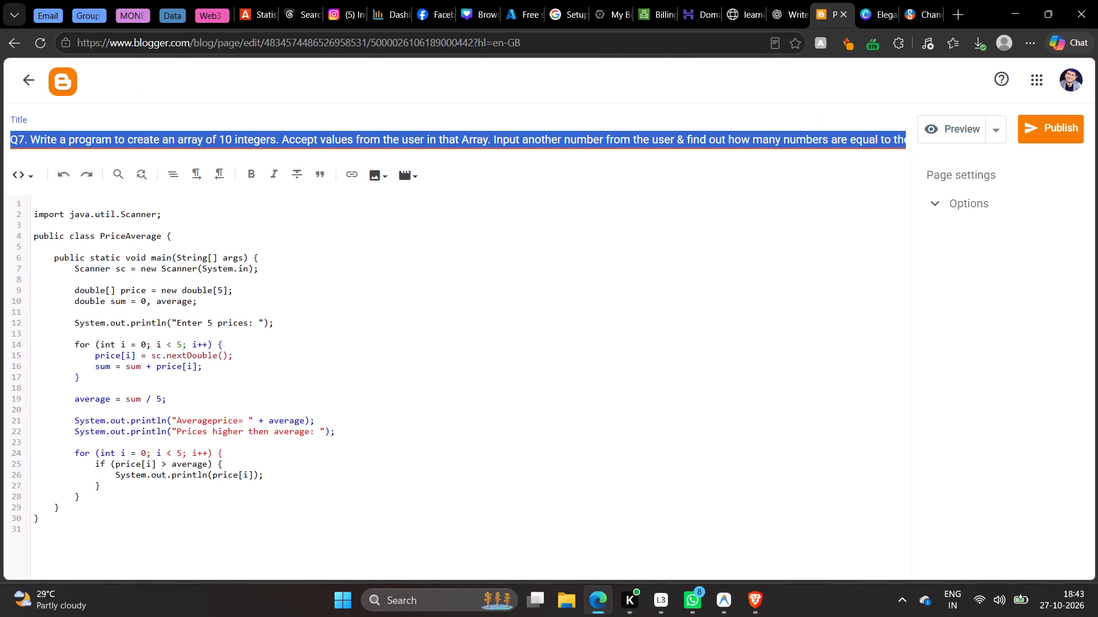
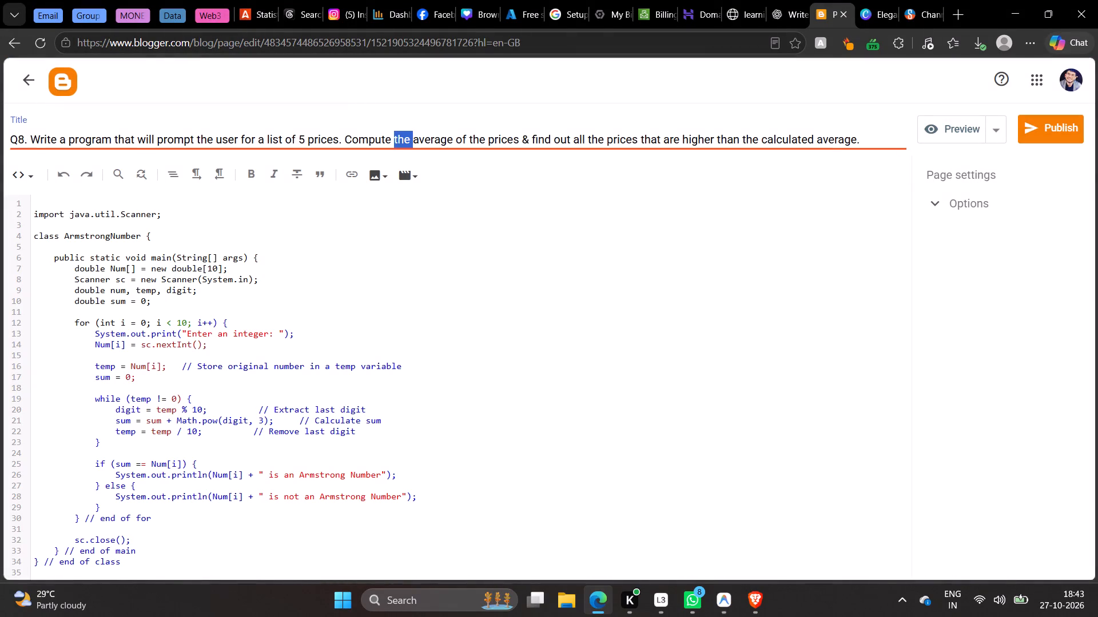
pyautogui.rightClick(405, 136)
pyautogui.click(452, 217)
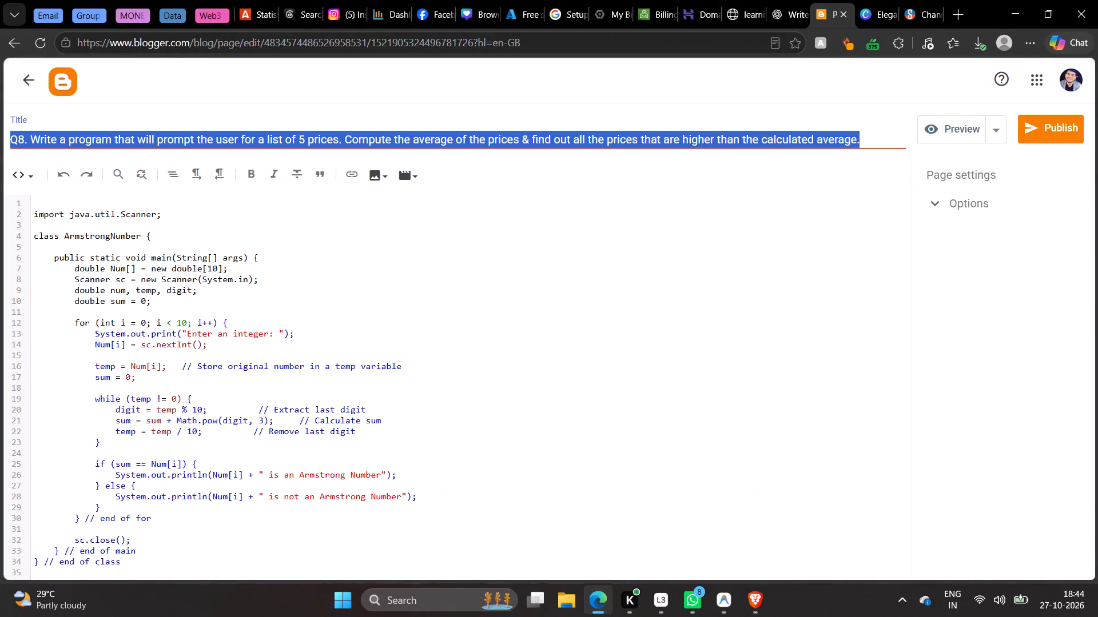
pyautogui.click(865, 0)
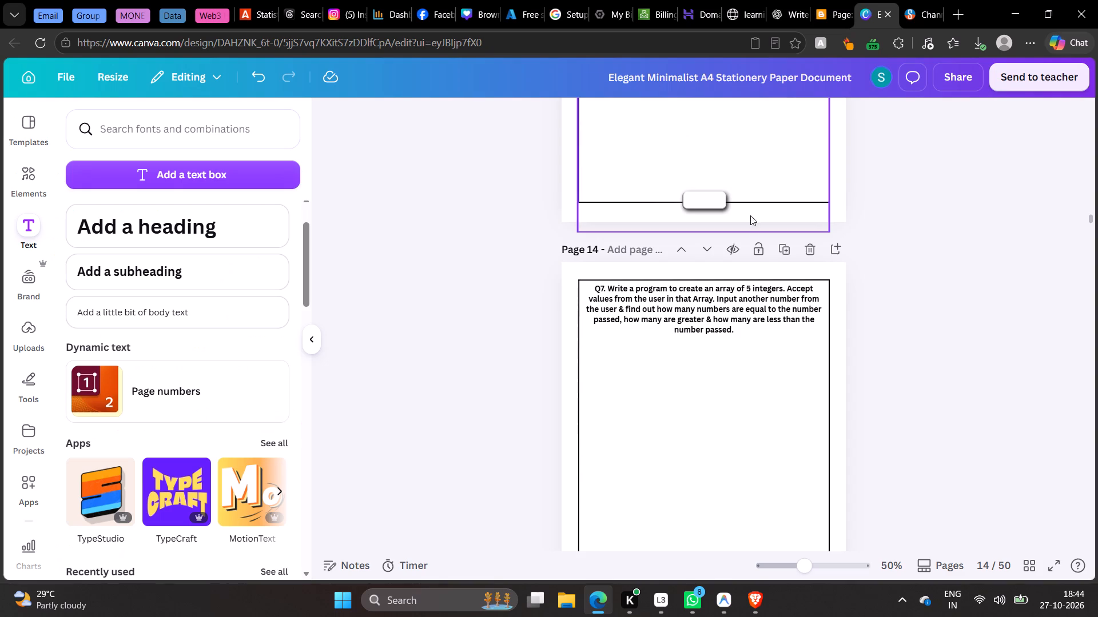
pyautogui.scroll(-12, 856, 295)
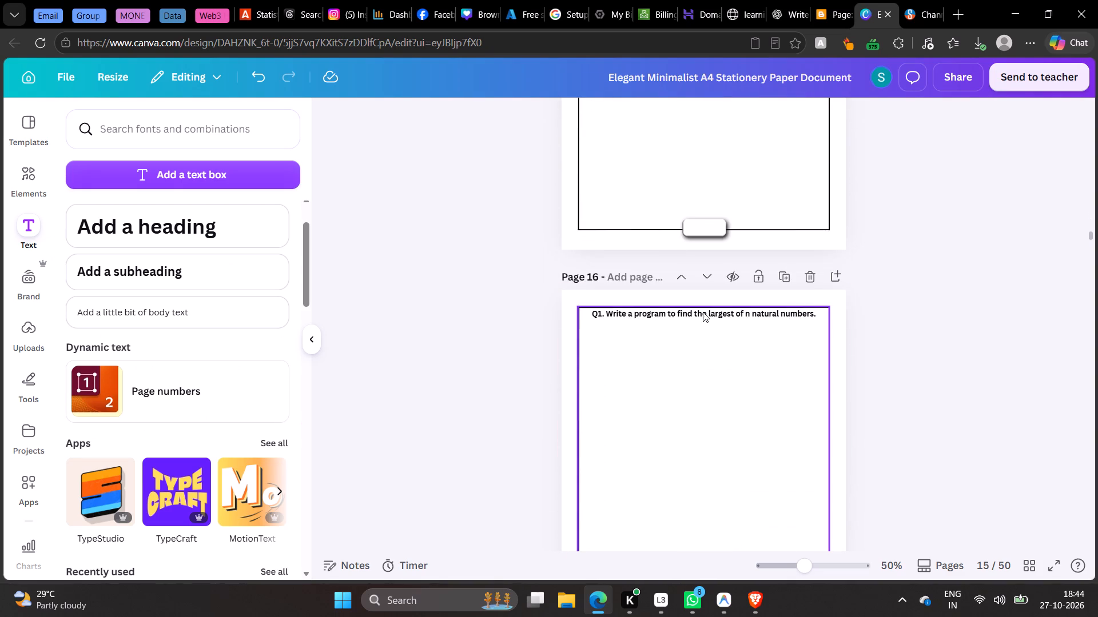
pyautogui.tripleClick(702, 311)
pyautogui.rightClick(702, 311)
pyautogui.click(749, 311)
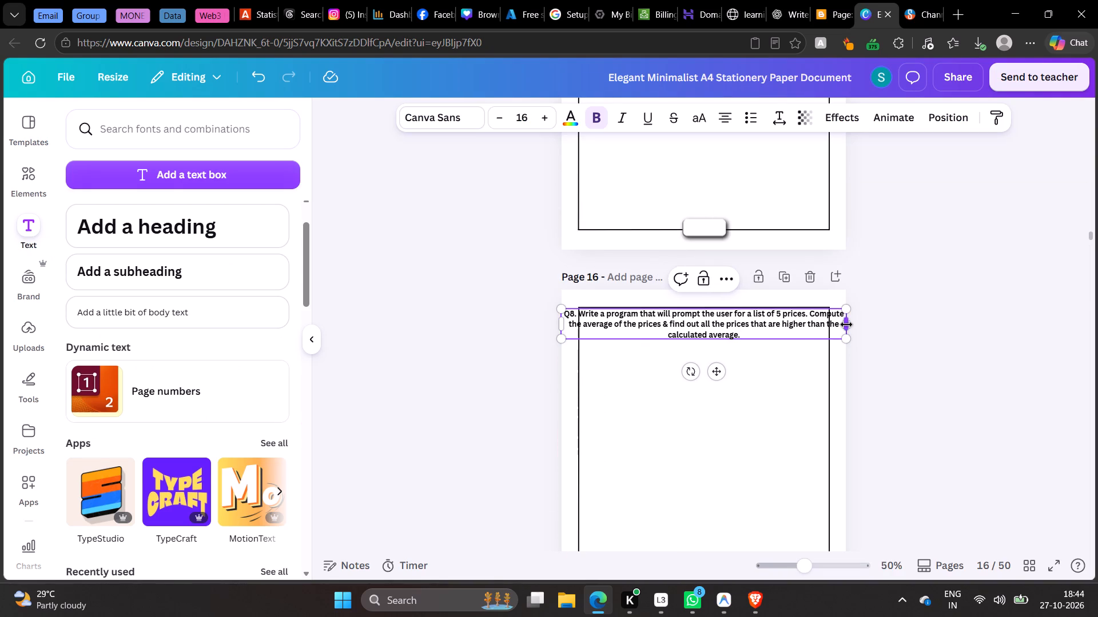
# Narrow the Q8 heading's text box to fit inside the page 16 border and centre it just below the top border line.
pyautogui.moveTo(846, 324); pyautogui.dragTo(805, 324)
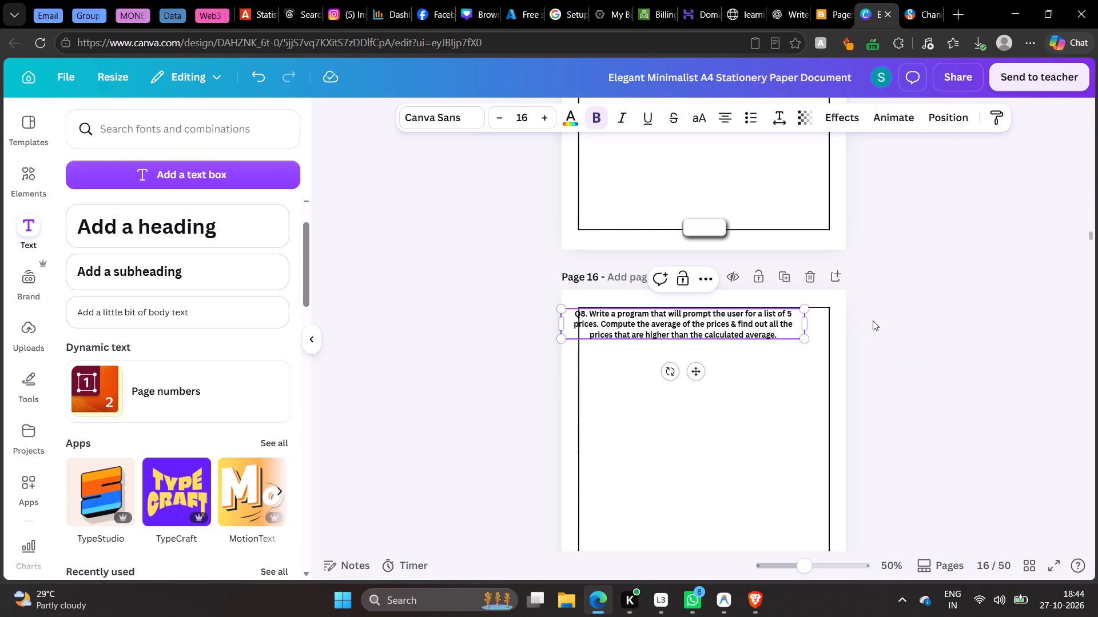
pyautogui.click(873, 320)
pyautogui.moveTo(684, 323); pyautogui.dragTo(705, 324)
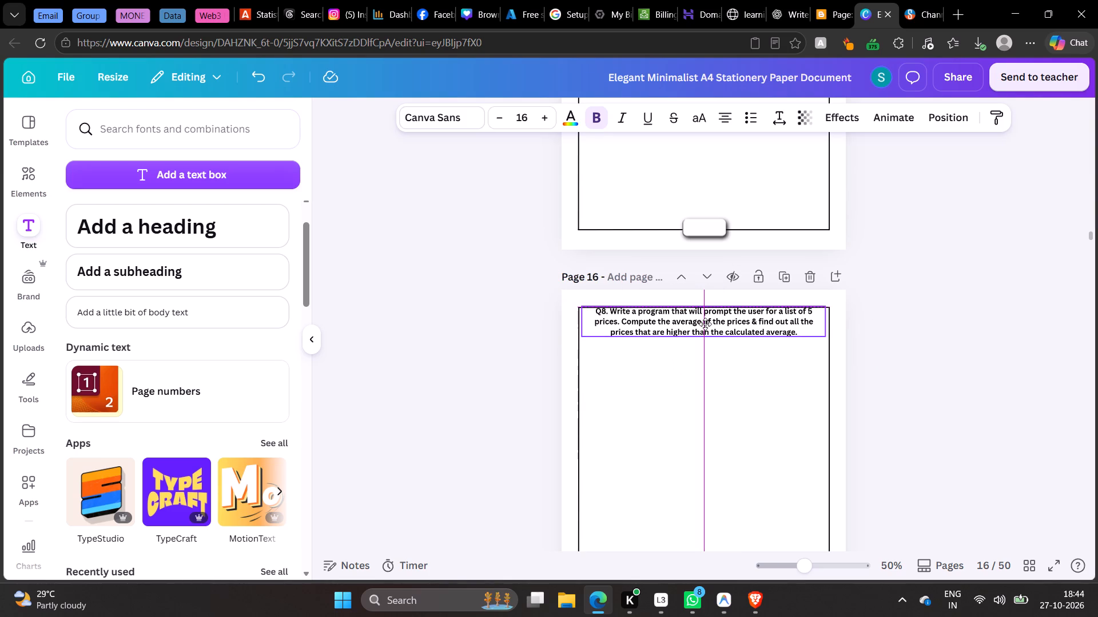
pyautogui.moveTo(705, 324); pyautogui.dragTo(705, 326)
pyautogui.click(906, 310)
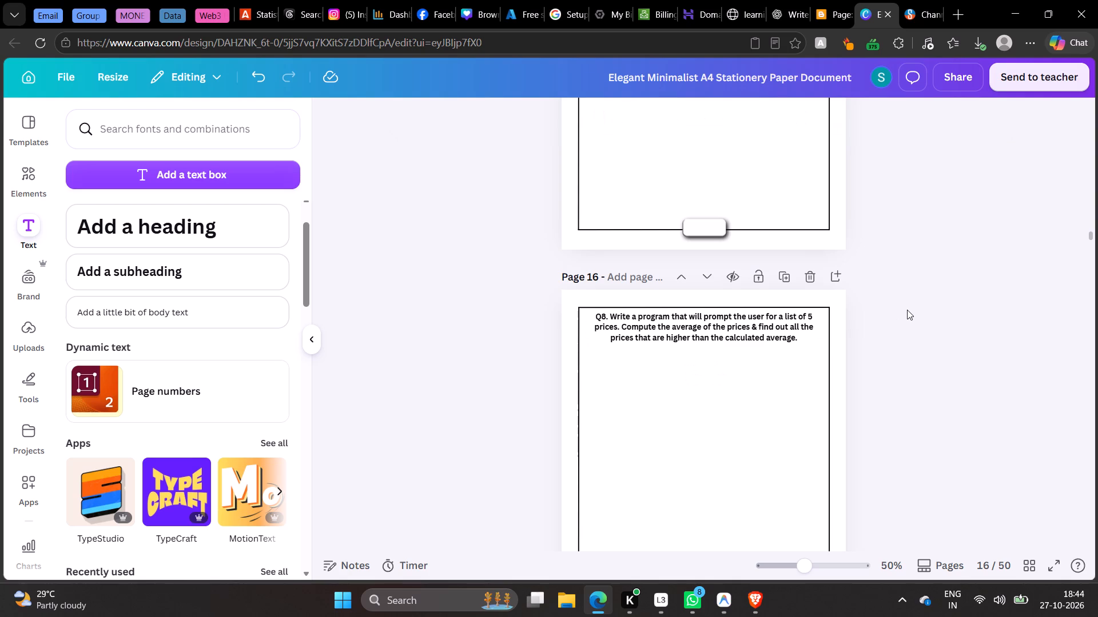
# Delete the placeholder Q1 heading from page 17.
pyautogui.scroll(-7, 925, 328)
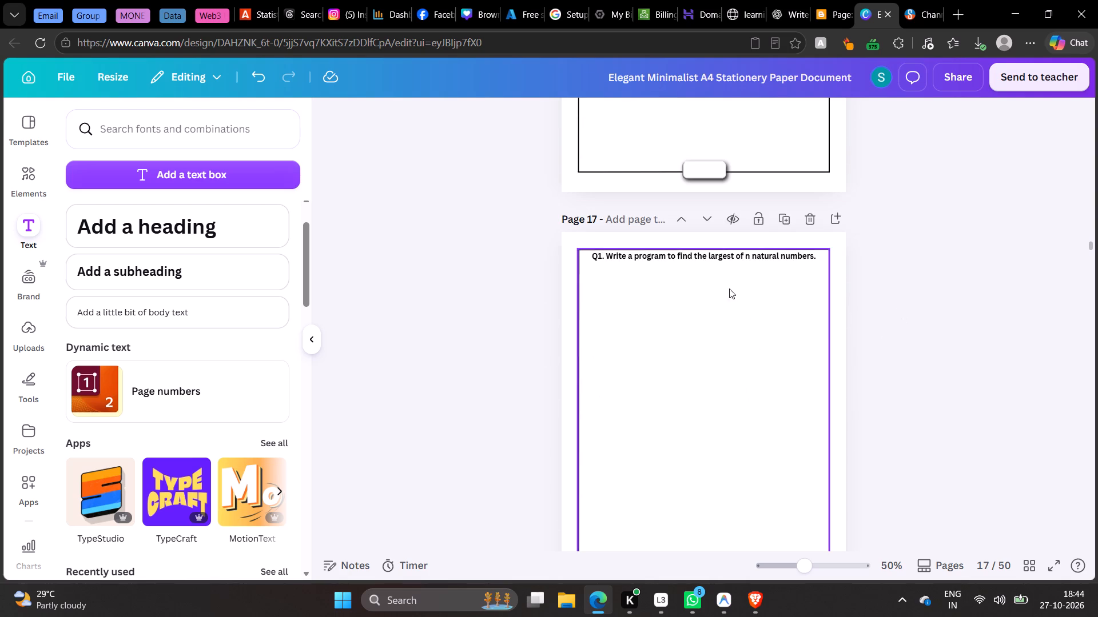
pyautogui.click(727, 261)
pyautogui.press('BackSpace')
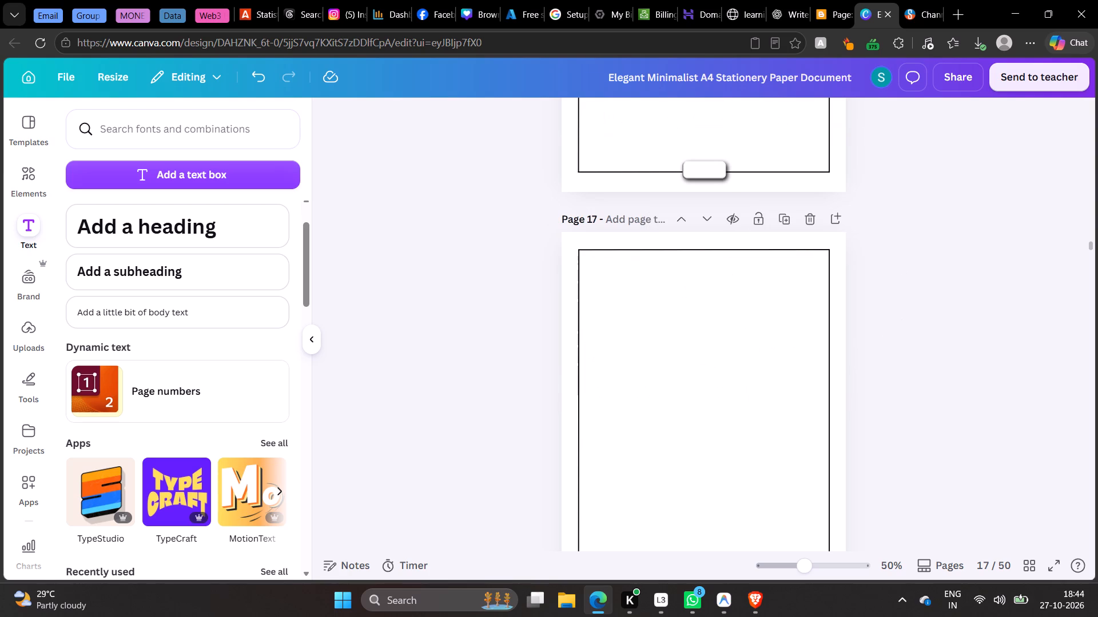
# Check the Java code in the Q8 draft in Blogger, and return to the Canva document.
pyautogui.click(829, 0)
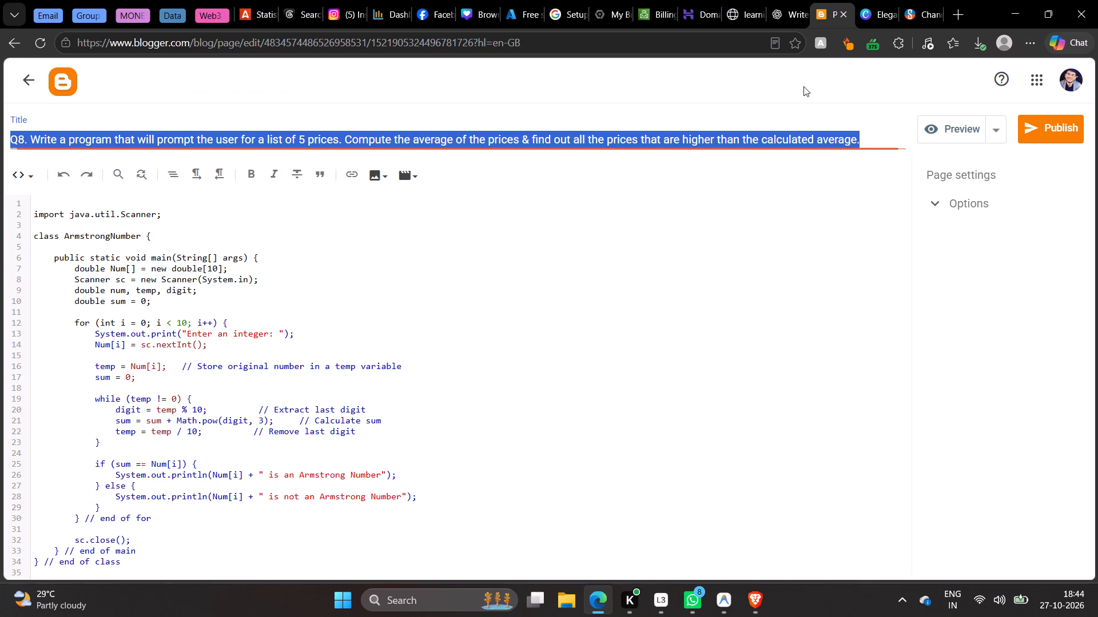
pyautogui.scroll(-3, 623, 276)
pyautogui.scroll(1, 623, 276)
pyautogui.scroll(-1, 623, 276)
pyautogui.scroll(1, 623, 276)
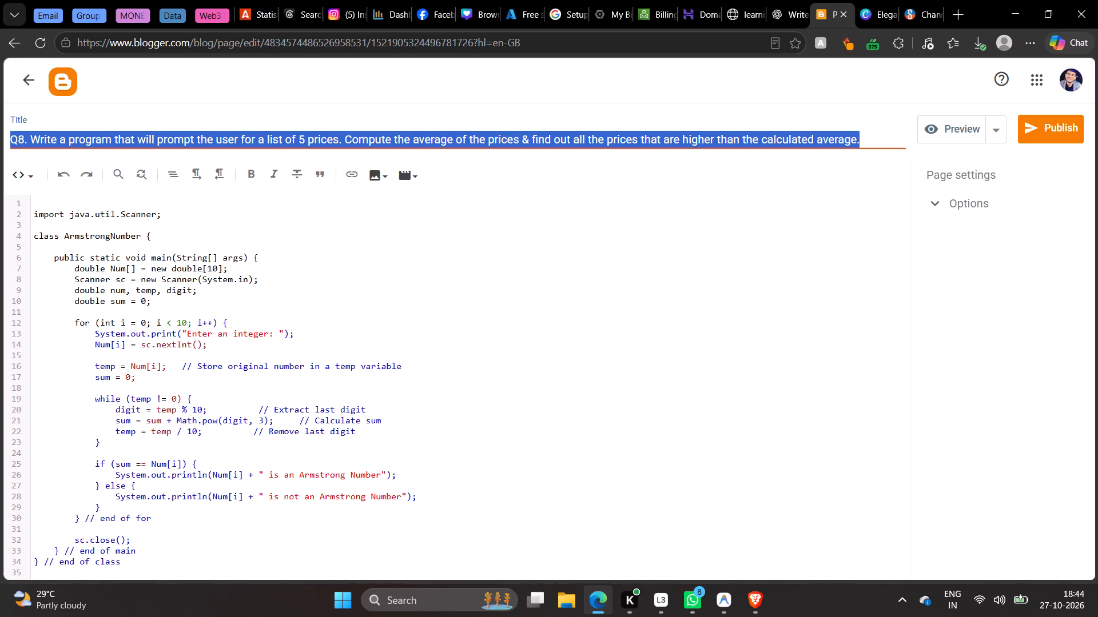
pyautogui.click(862, 0)
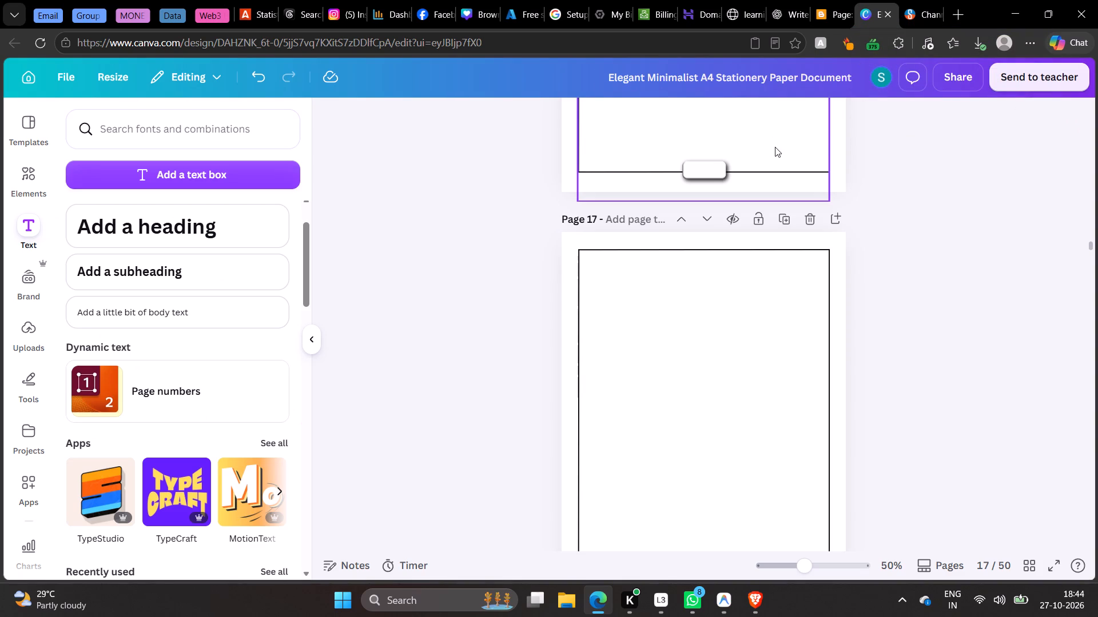
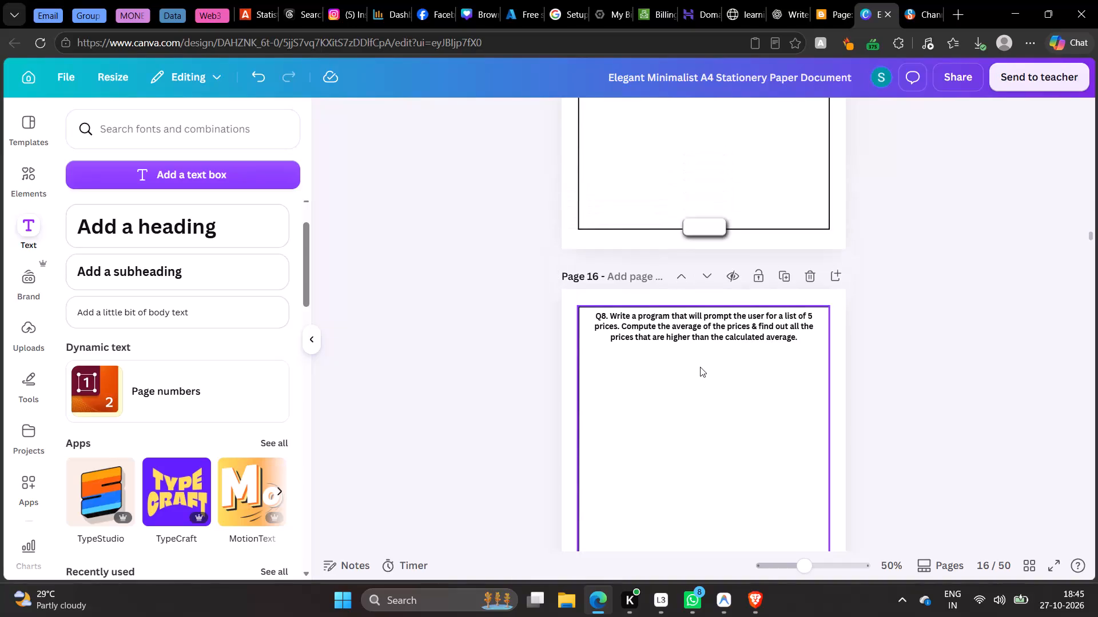
# Delete the placeholder Q1 heading from page 18.
pyautogui.scroll(-1, 700, 367)
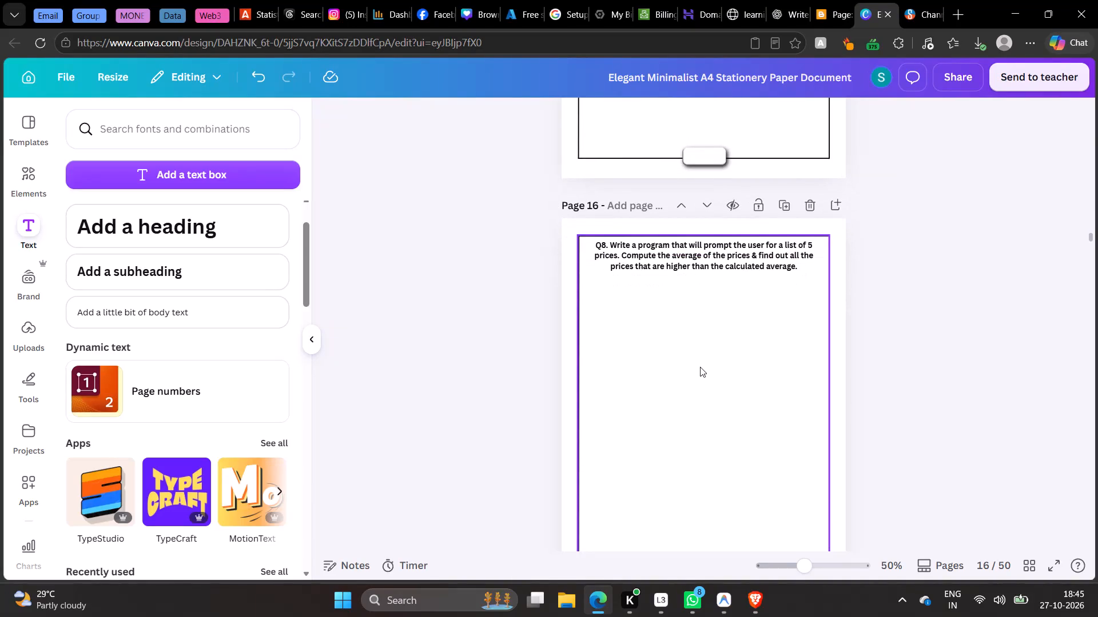
pyautogui.scroll(-11, 706, 405)
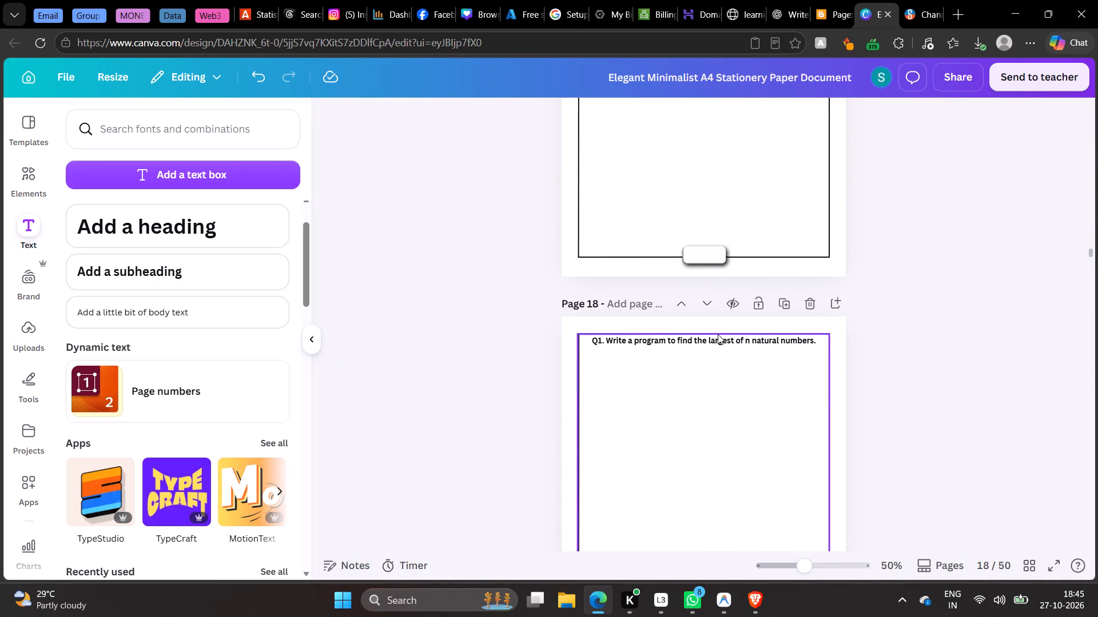
pyautogui.click(719, 341)
pyautogui.press('BackSpace')
# Paste the copied "Enter 10 numbers" output image onto page 18 and move it slightly higher, centred inside the border.
pyautogui.click(739, 398)
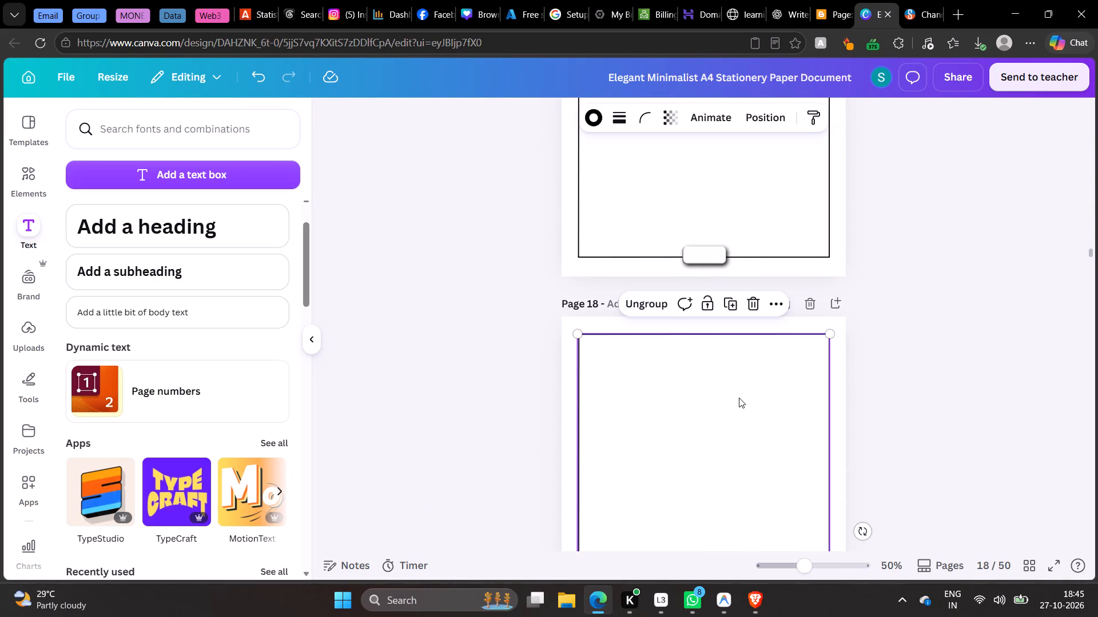
pyautogui.hotkey('ctrl', 'v')
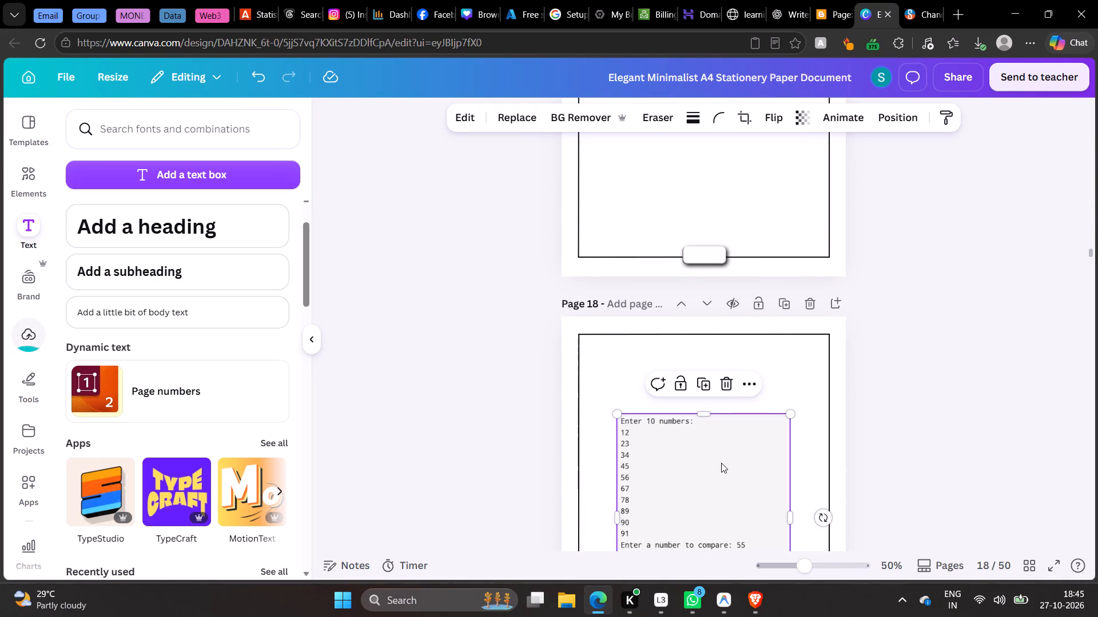
pyautogui.moveTo(721, 463); pyautogui.dragTo(719, 435)
pyautogui.click(955, 432)
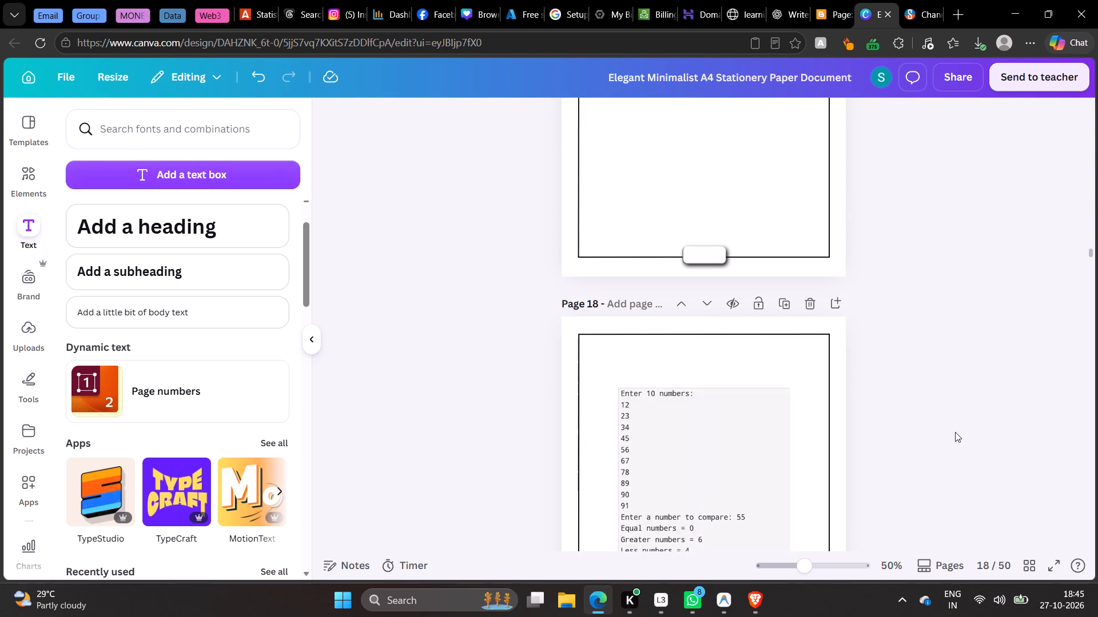
pyautogui.scroll(-1, 955, 432)
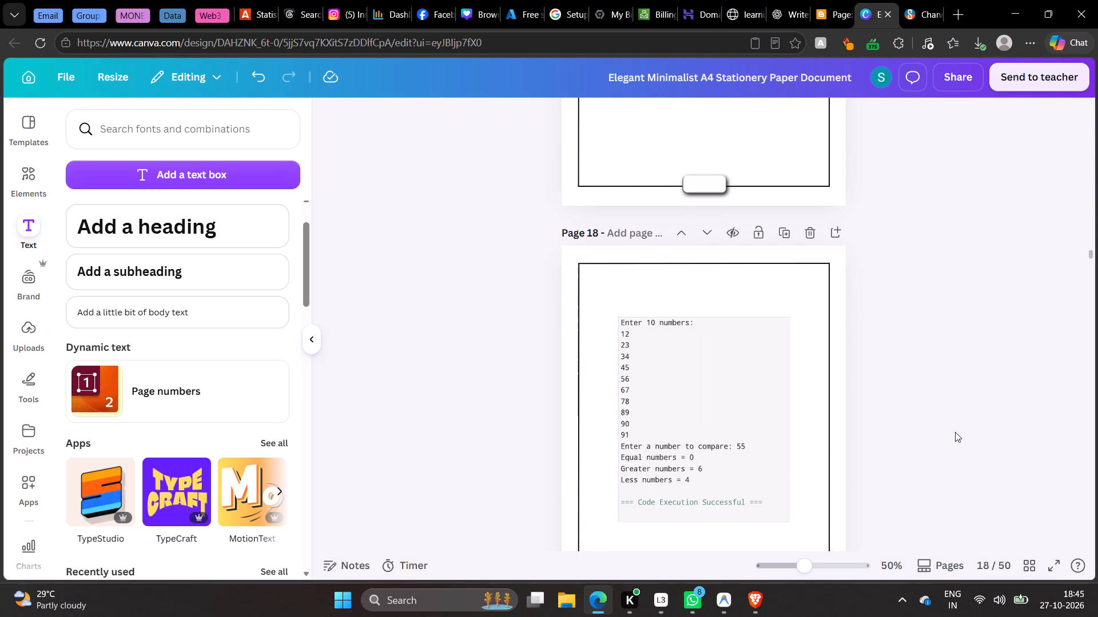
# Change the list size in page 16's Q8 heading to 10 prices, and check it against the Q8 draft in Blogger.
pyautogui.scroll(8, 955, 432)
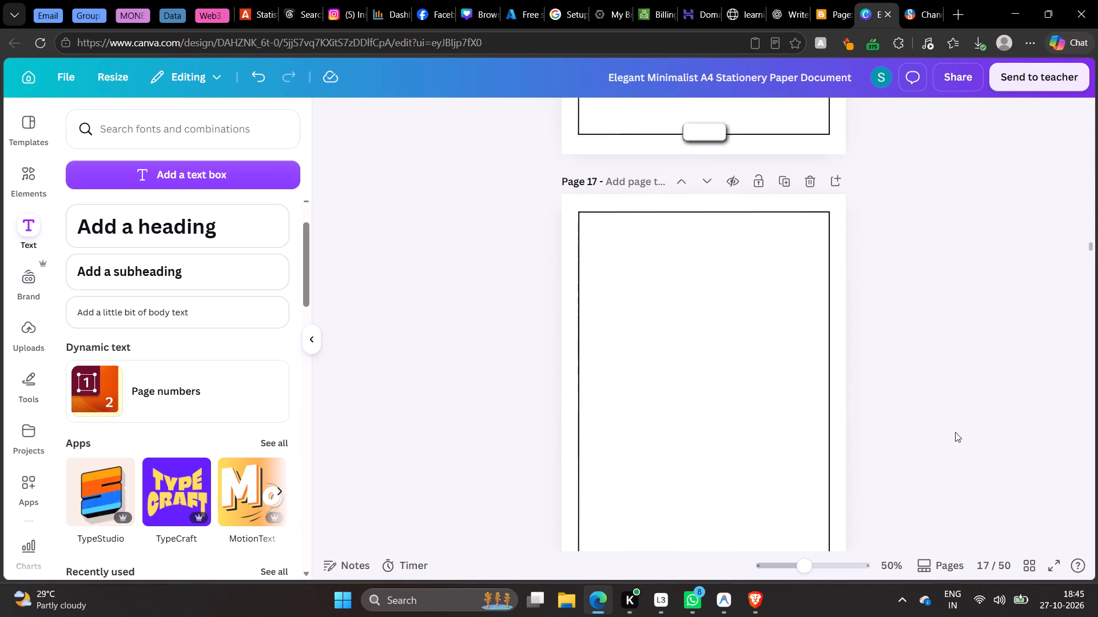
pyautogui.scroll(3, 955, 432)
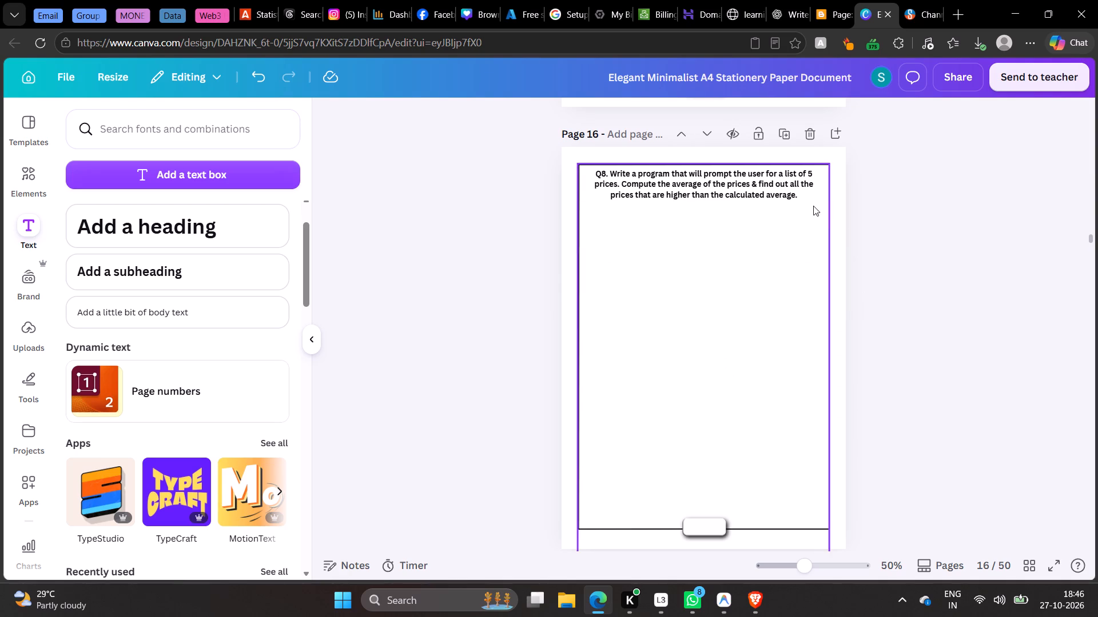
pyautogui.click(811, 175)
pyautogui.click(811, 174)
pyautogui.click(811, 174)
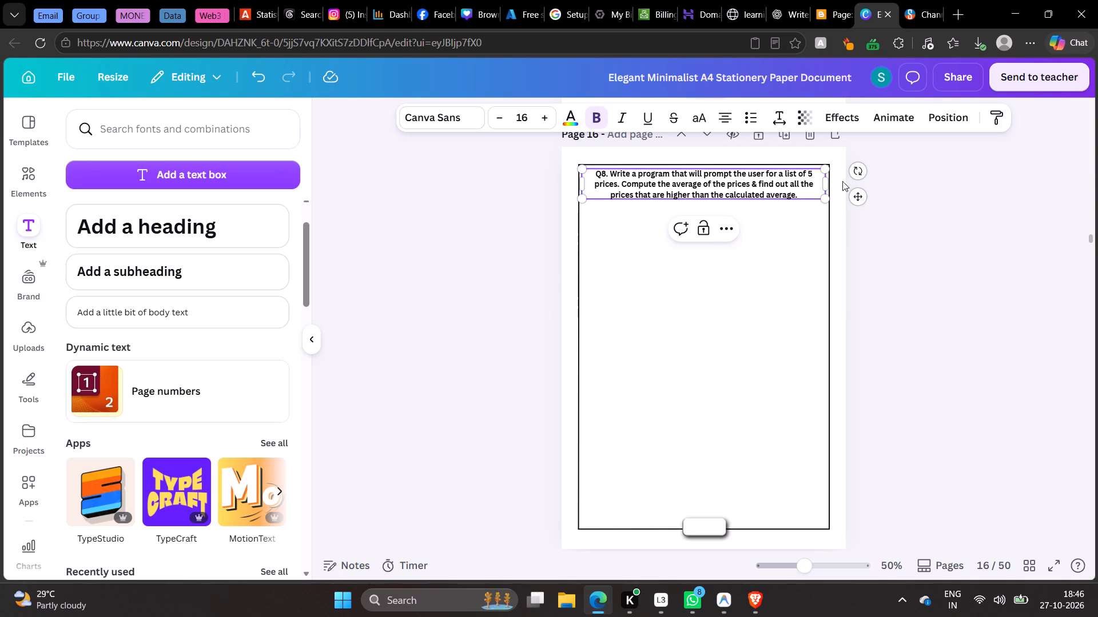
pyautogui.press('BackSpace')
pyautogui.write('10')
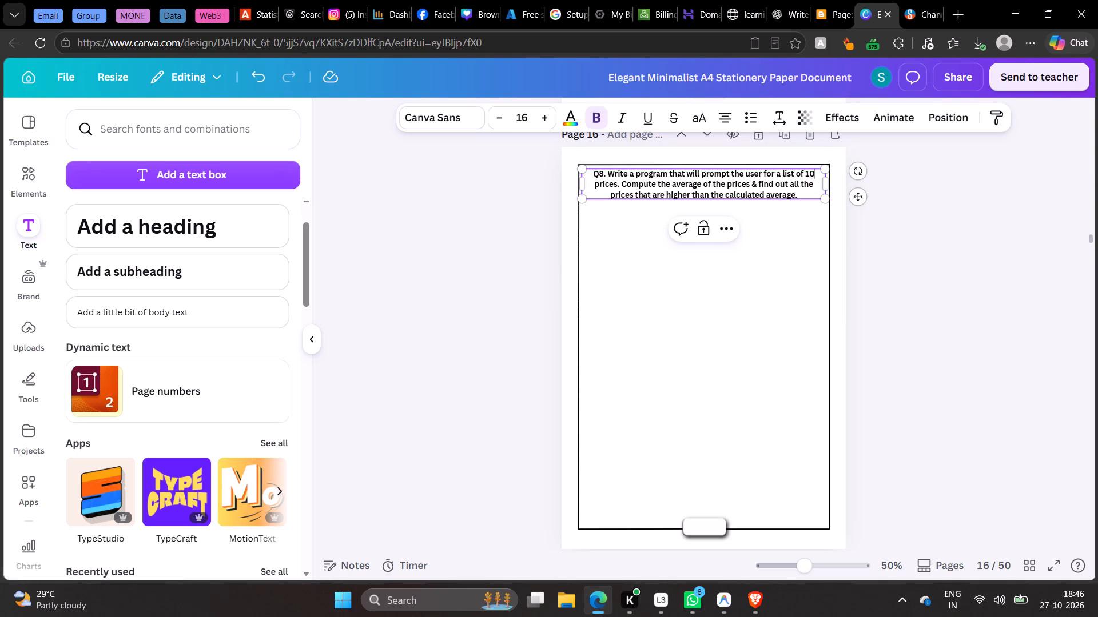
pyautogui.click(818, 0)
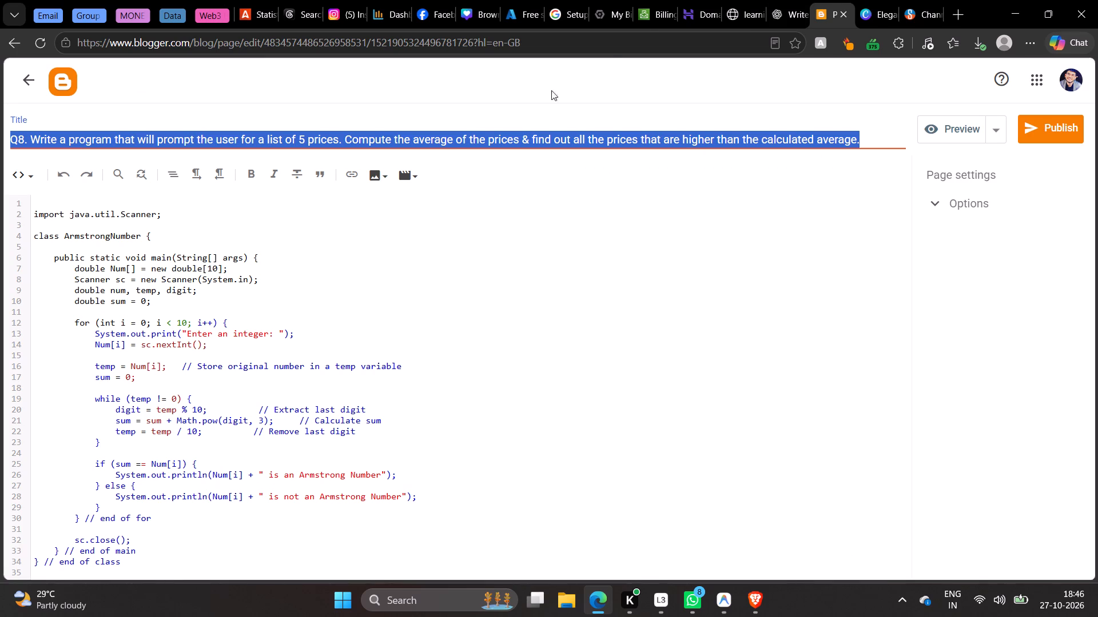
pyautogui.click(872, 0)
pyautogui.click(873, 321)
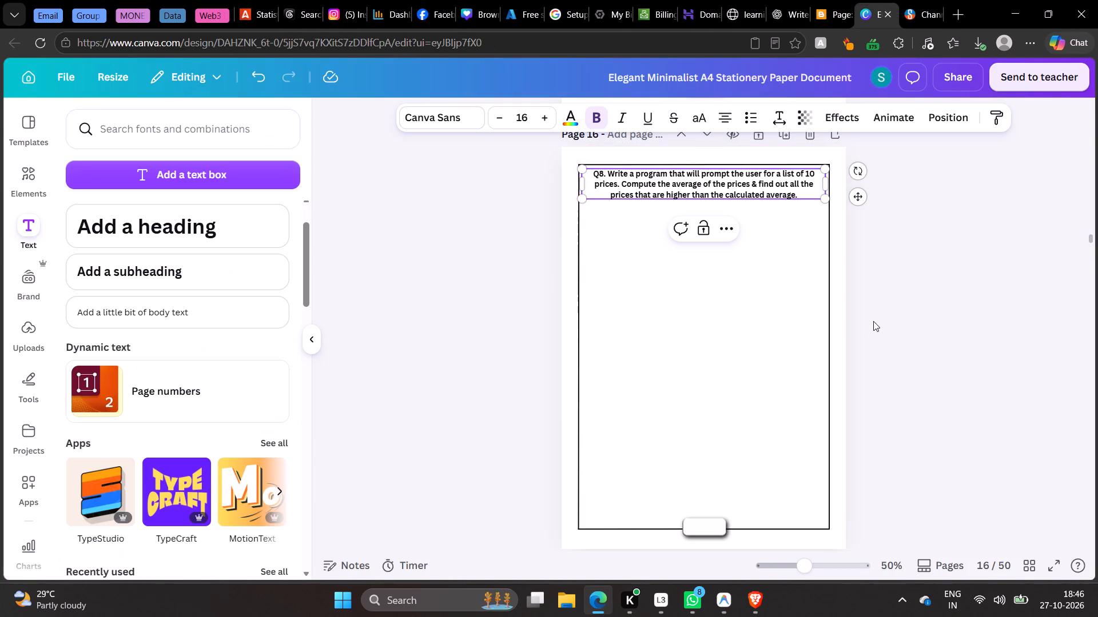
# Copy the full Q9 title about Armstrong numbers from its Blogger draft and replace page 19's Q1 heading in Canva with it.
pyautogui.scroll(-11, 909, 329)
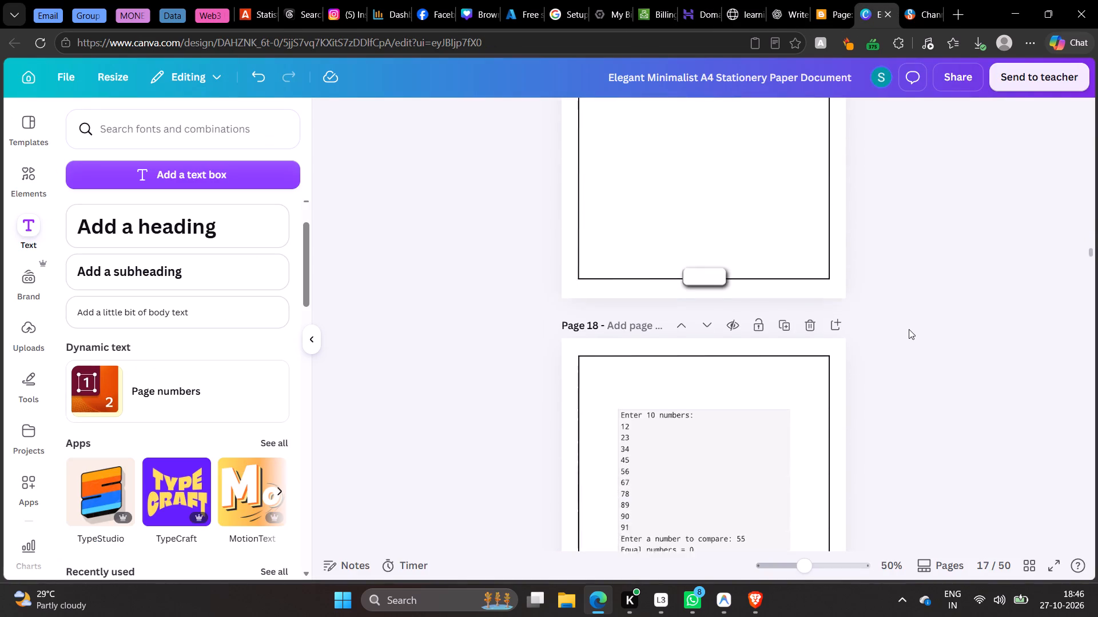
pyautogui.scroll(-5, 909, 329)
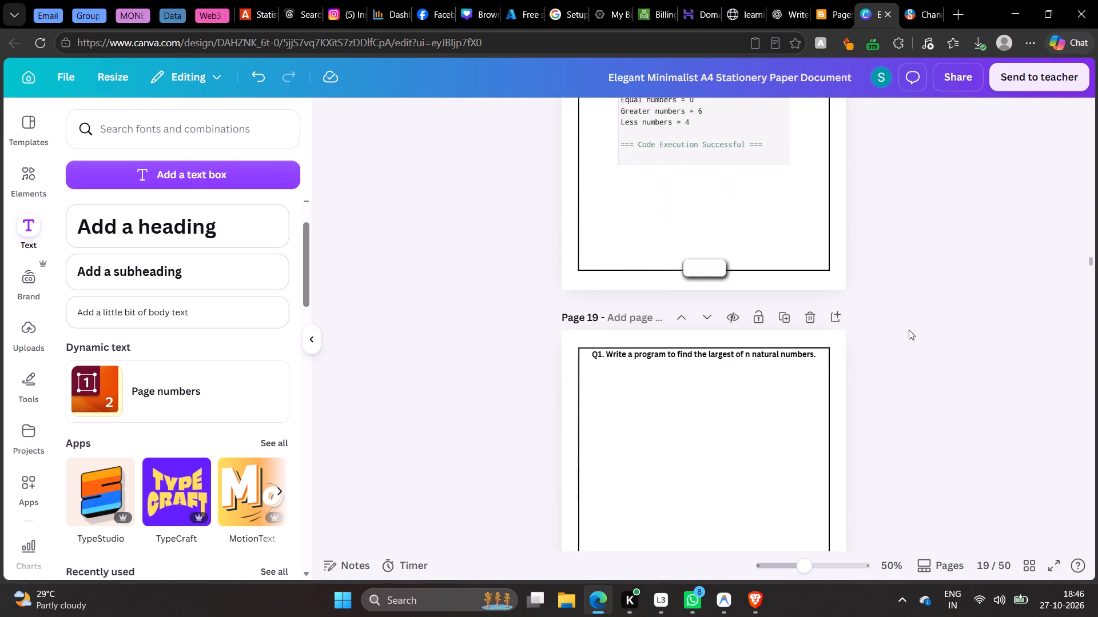
pyautogui.click(841, 0)
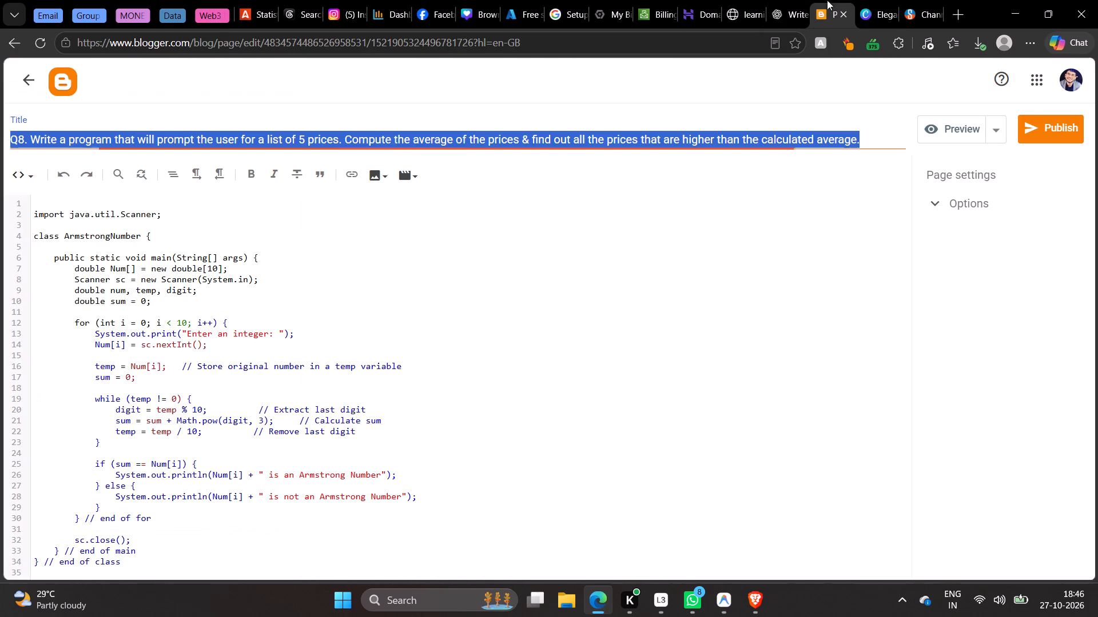
pyautogui.click(27, 86)
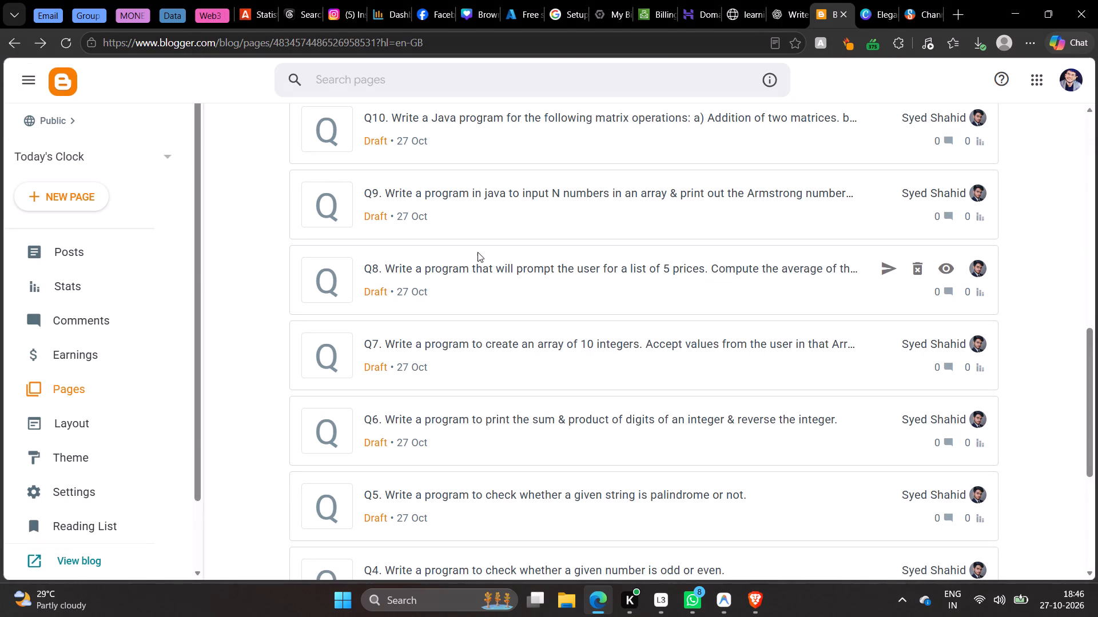
pyautogui.click(500, 224)
pyautogui.tripleClick(336, 141)
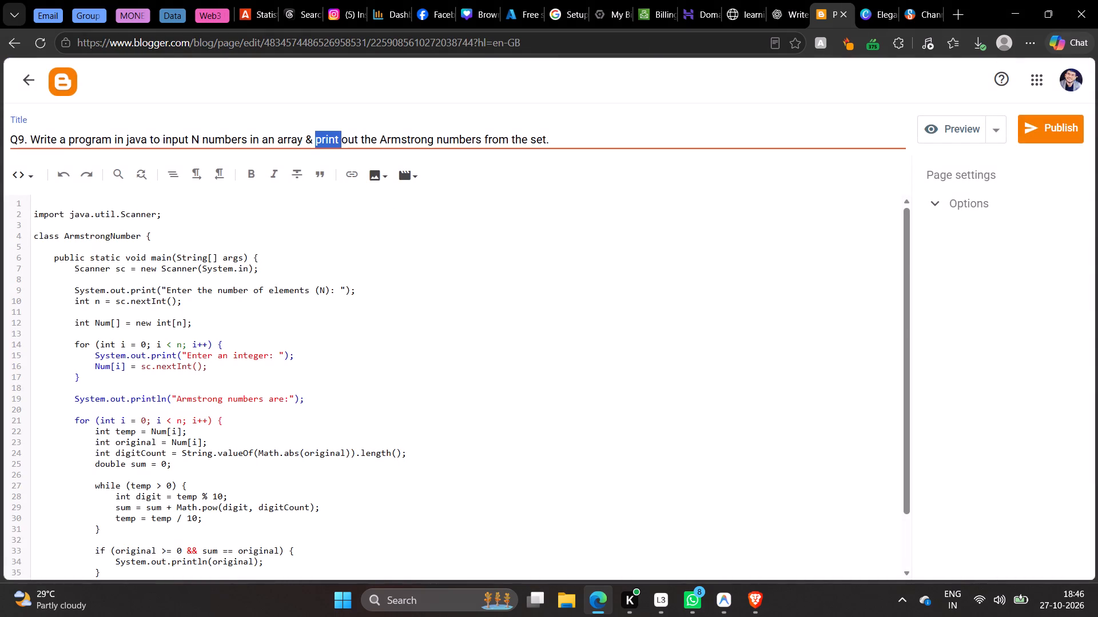
pyautogui.rightClick(336, 141)
pyautogui.click(374, 223)
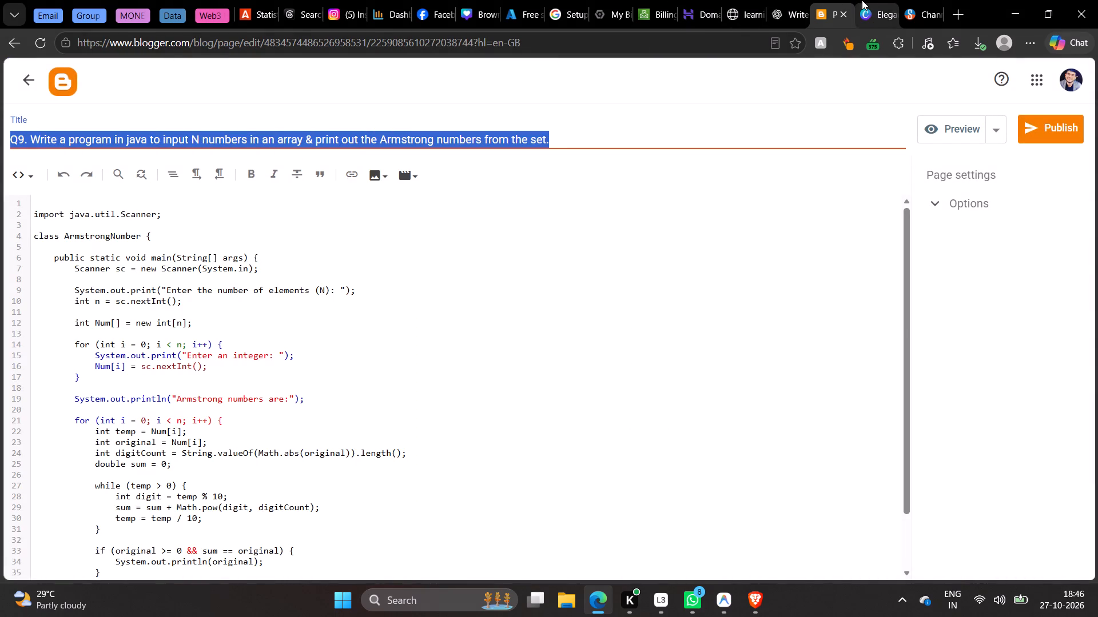
pyautogui.click(863, 0)
pyautogui.tripleClick(698, 353)
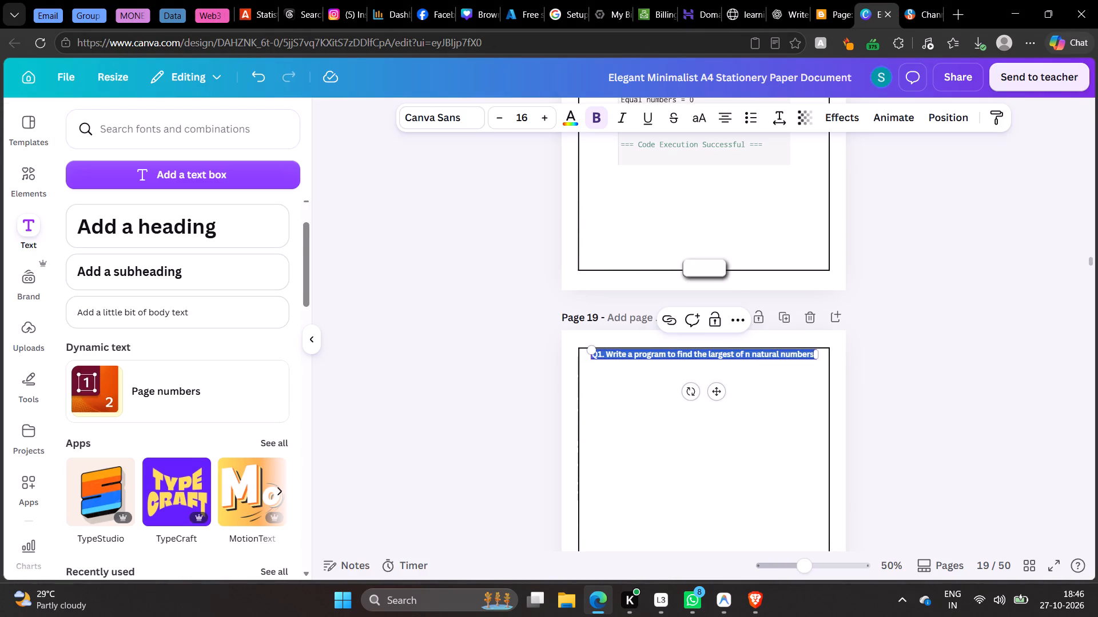
pyautogui.rightClick(698, 353)
pyautogui.click(740, 306)
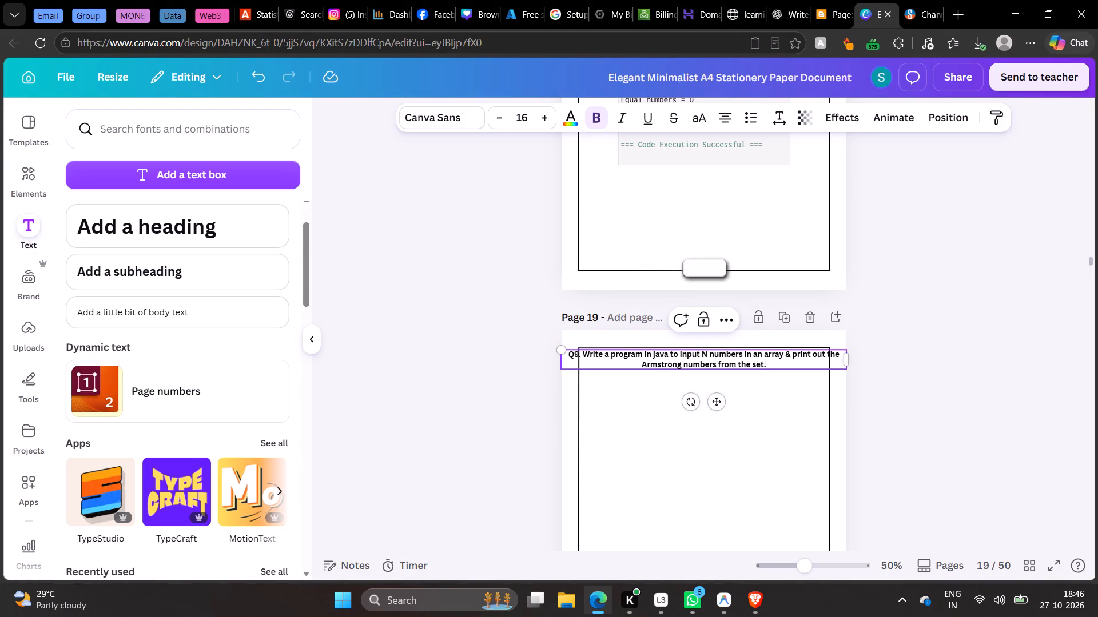
# Narrow the Q9 heading's text box and centre it horizontally on page 19, just below the top border line.
pyautogui.moveTo(847, 359); pyautogui.dragTo(819, 361)
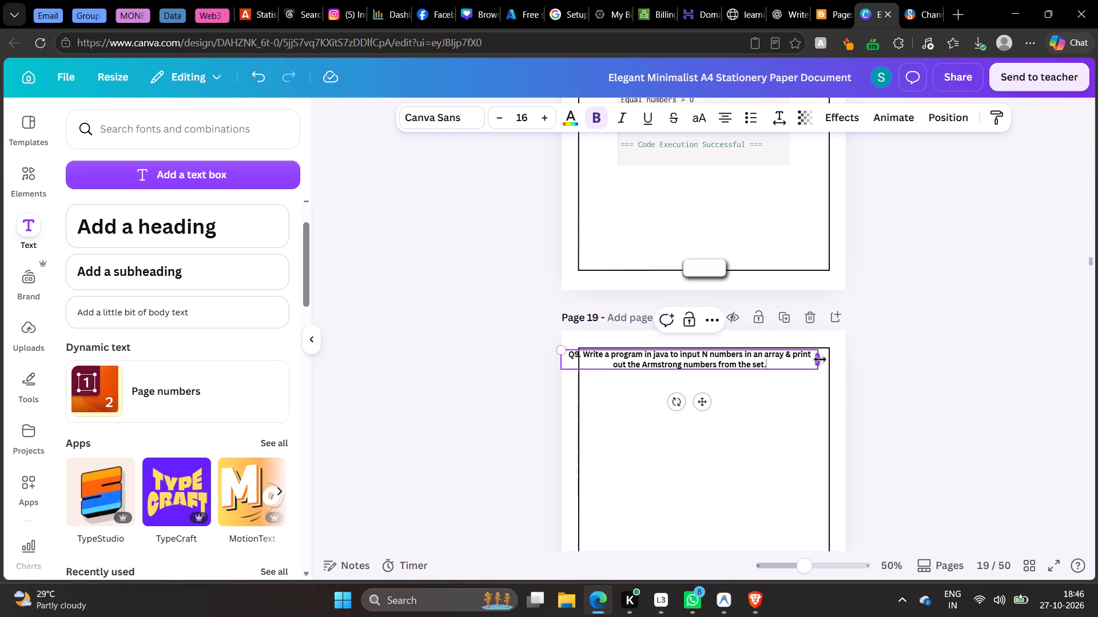
pyautogui.click(894, 350)
pyautogui.moveTo(726, 358); pyautogui.dragTo(741, 358)
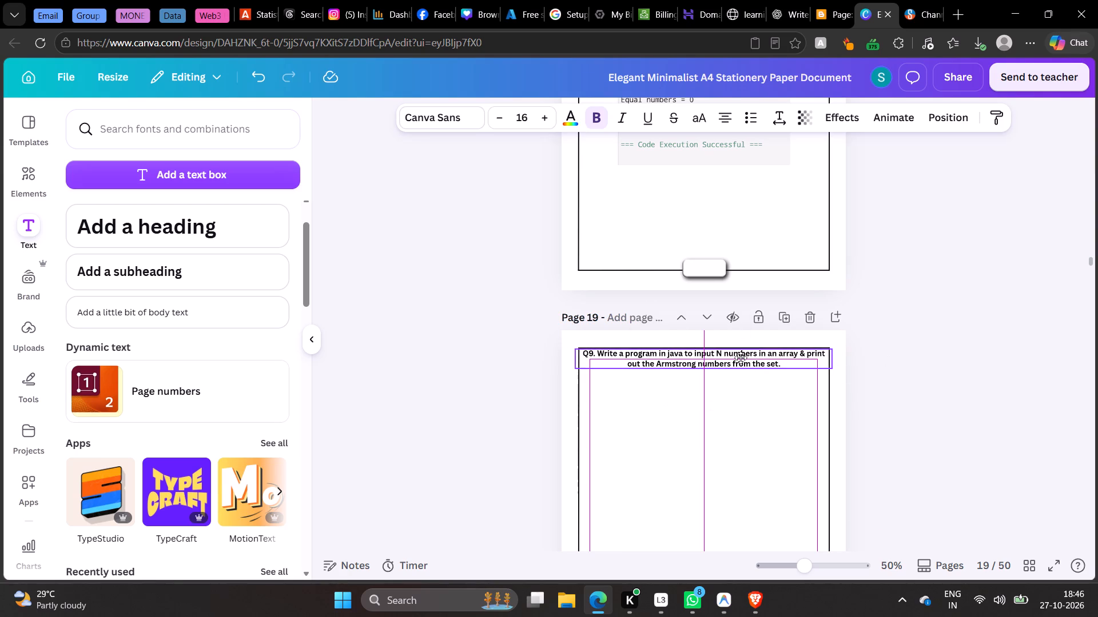
pyautogui.moveTo(741, 358); pyautogui.dragTo(741, 362)
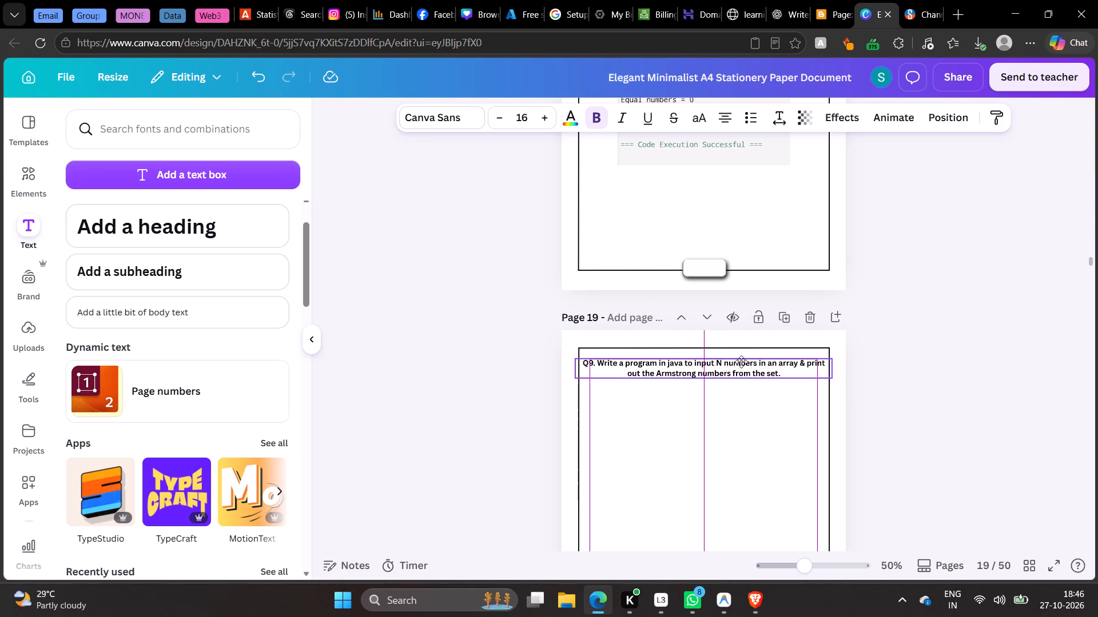
pyautogui.moveTo(741, 362); pyautogui.dragTo(740, 360)
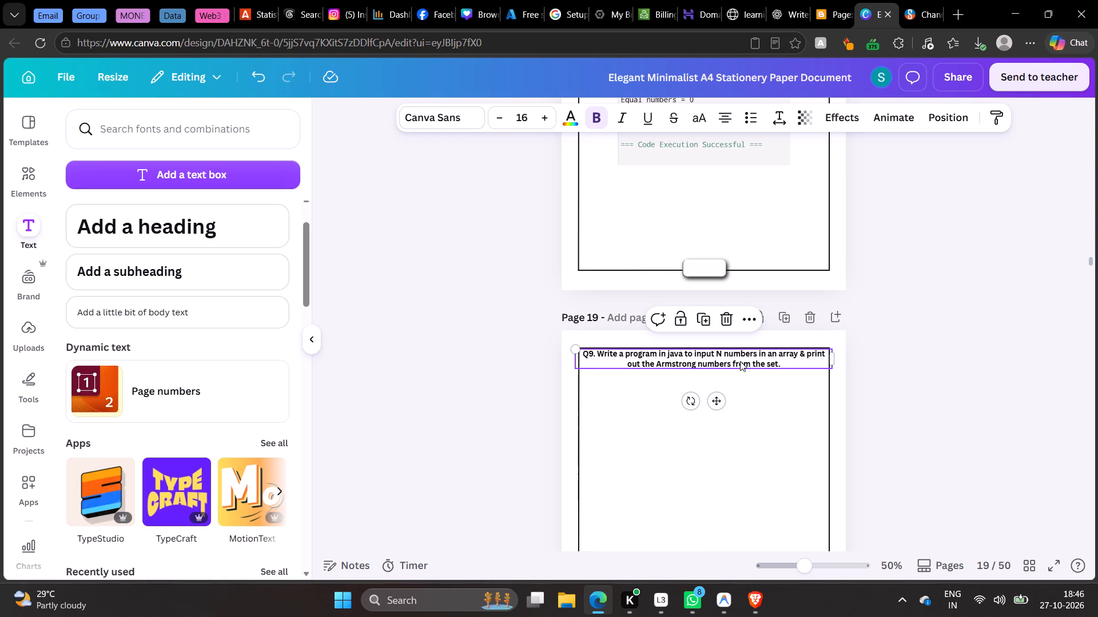
pyautogui.press('Down')
pyautogui.press('Down')
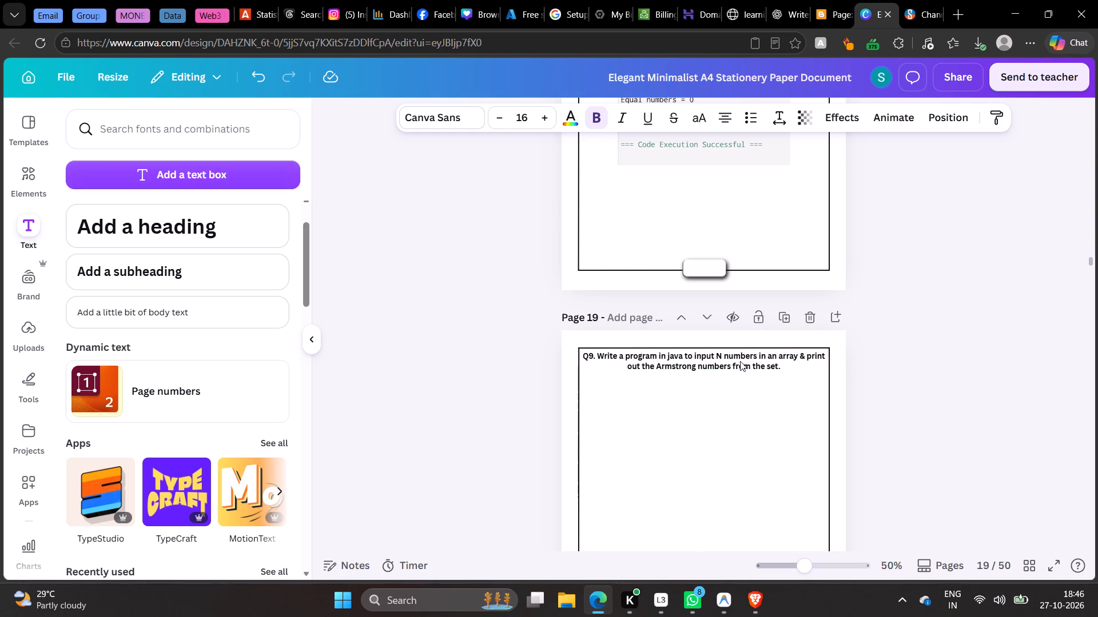
pyautogui.click(899, 315)
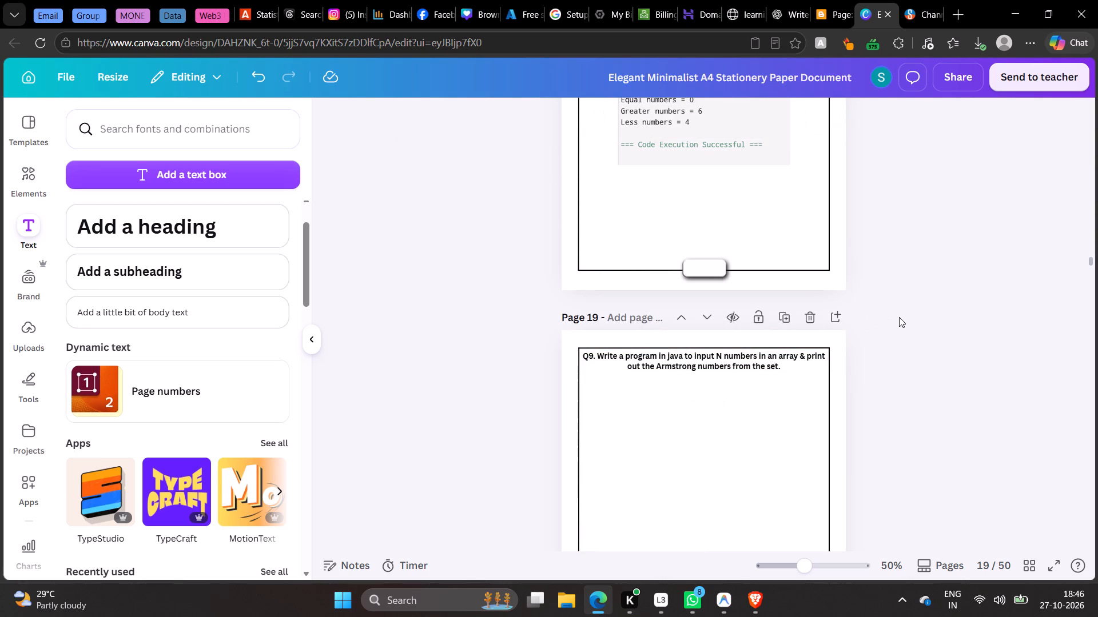
# Check the Java code in the Q9 Blogger draft, and delete the placeholder Q1 heading from page 20 in Canva.
pyautogui.click(831, 0)
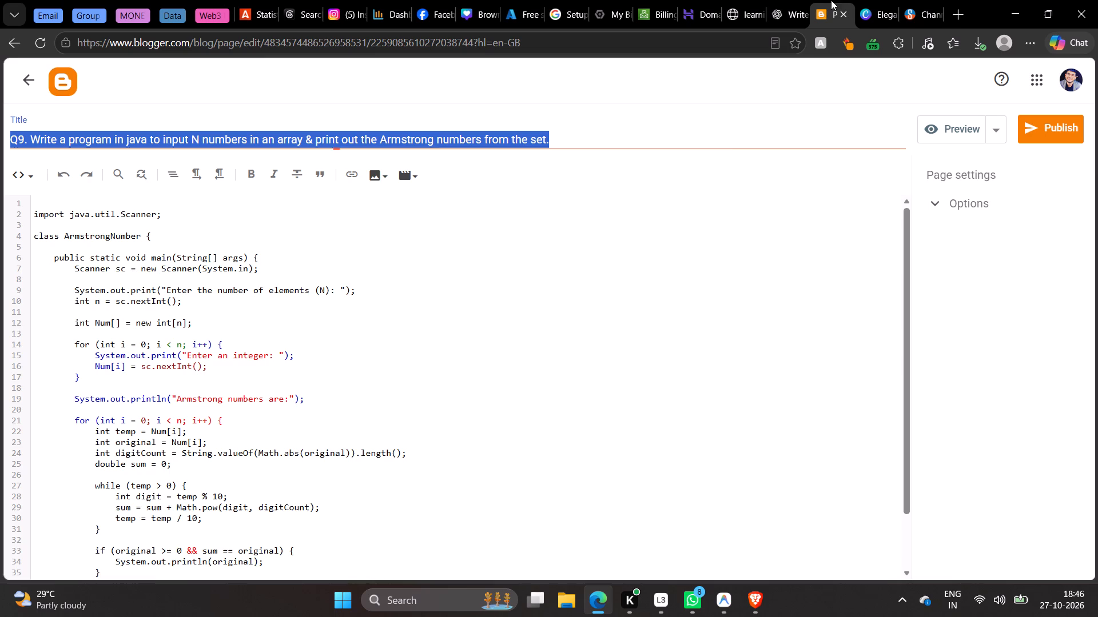
pyautogui.scroll(-6, 606, 312)
pyautogui.scroll(3, 606, 313)
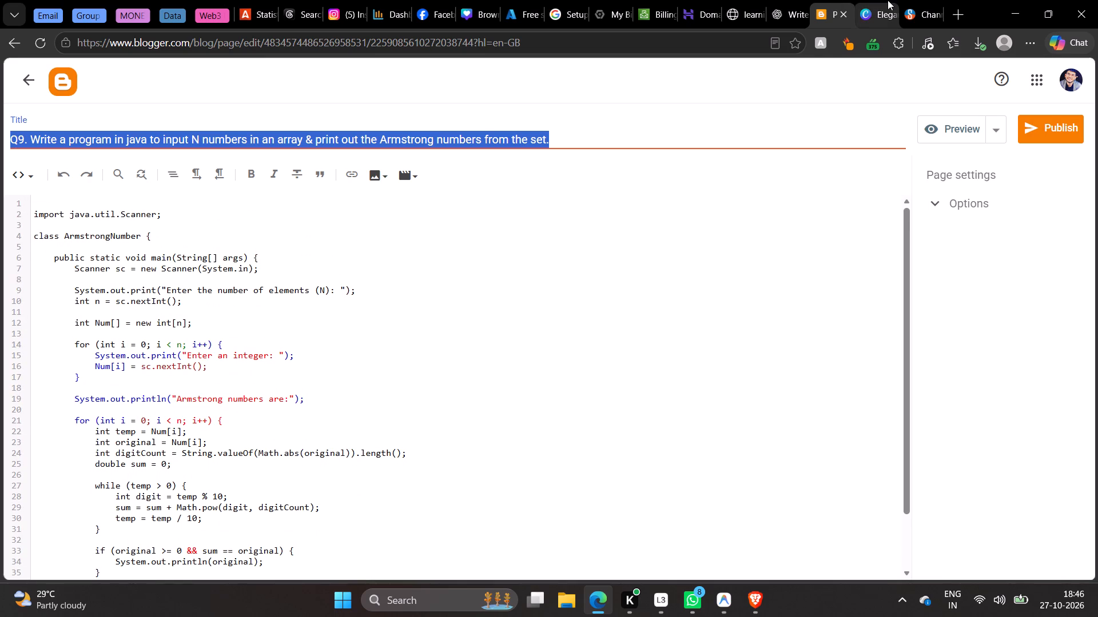
pyautogui.click(888, 0)
pyautogui.scroll(-5, 797, 270)
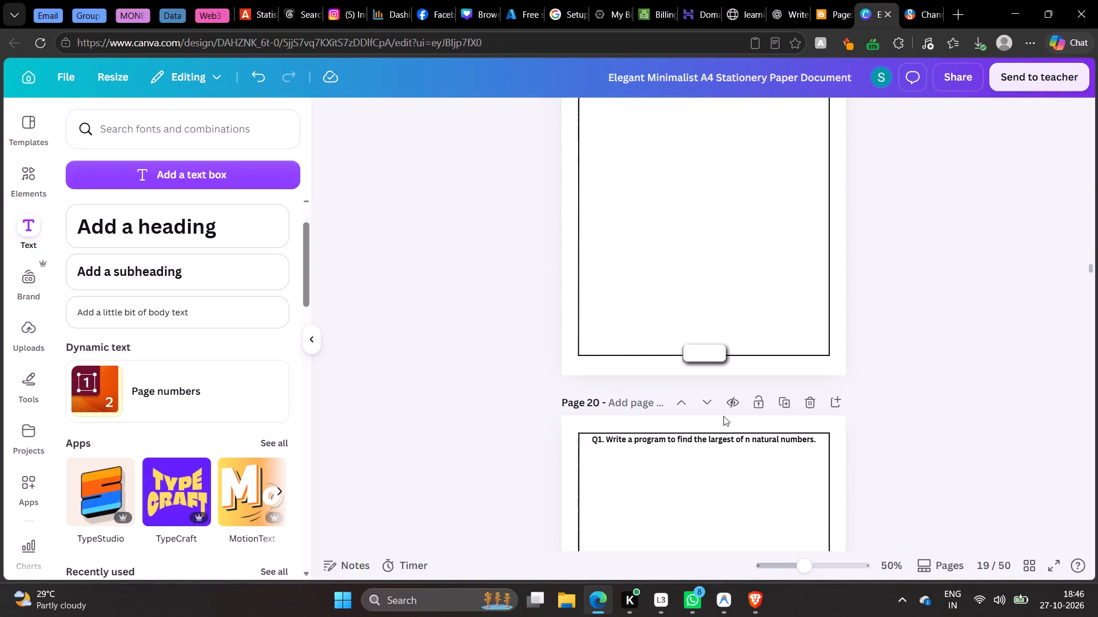
pyautogui.click(723, 440)
pyautogui.press('BackSpace')
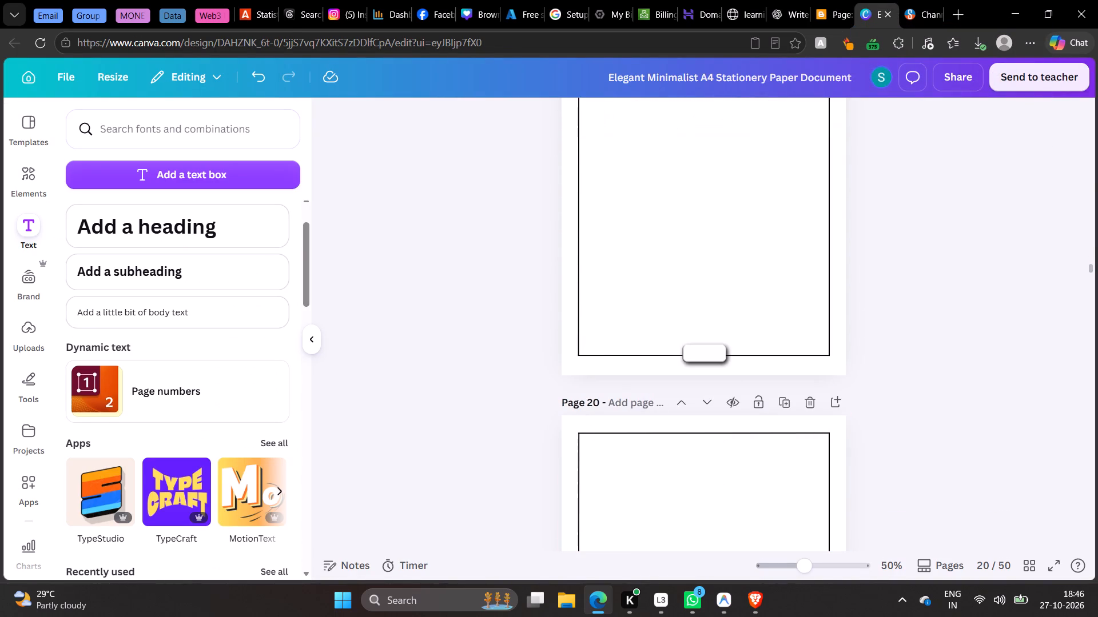
# Move on to page 21, where the placeholder Q1 heading remains, and select the page's border group.
pyautogui.scroll(-3, 707, 411)
pyautogui.scroll(-4, 687, 342)
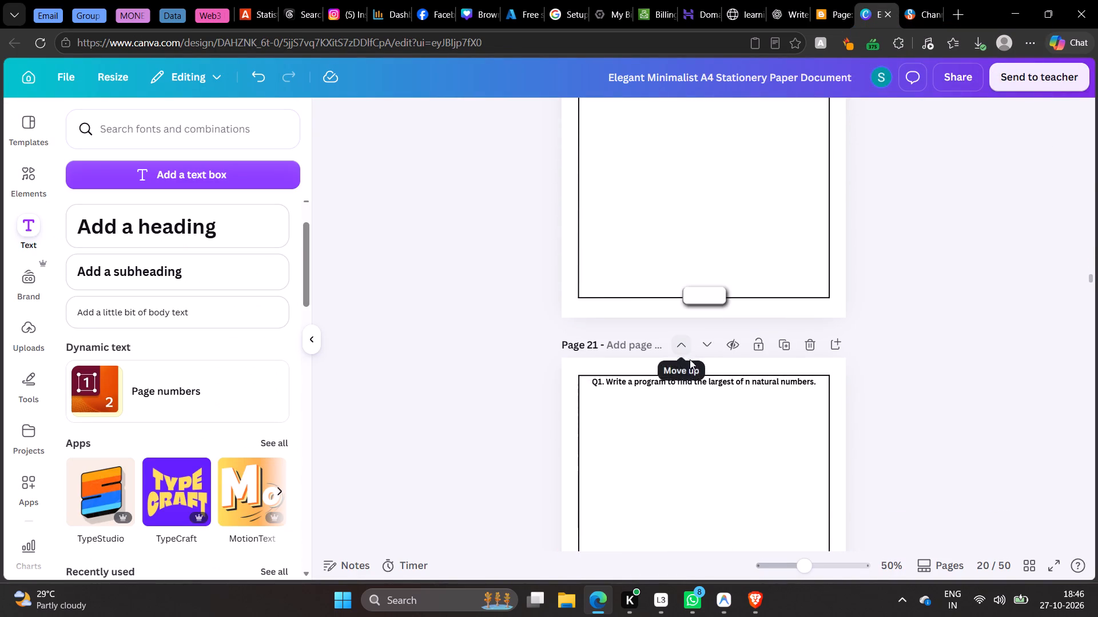
pyautogui.click(692, 398)
pyautogui.scroll(-1, 701, 403)
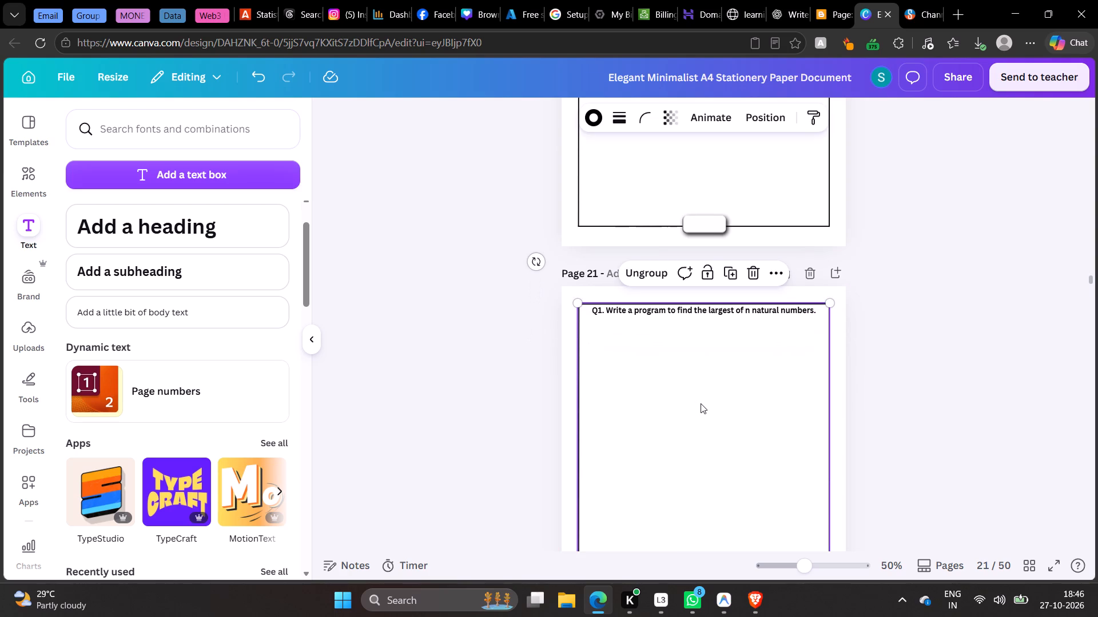
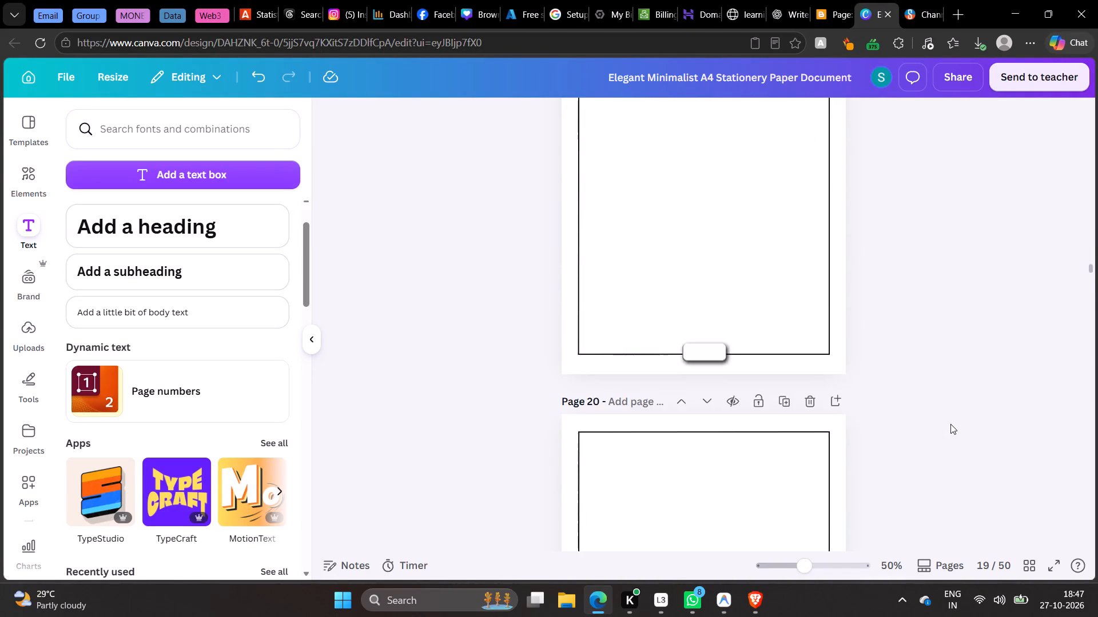
pyautogui.scroll(-13, 950, 424)
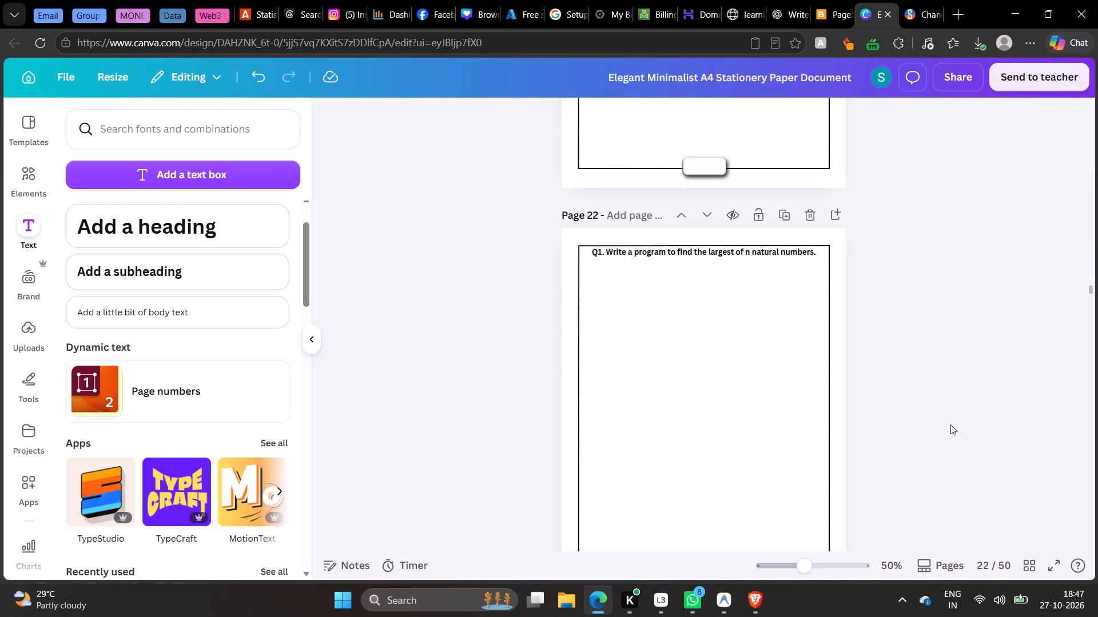
pyautogui.click(840, 0)
pyautogui.click(40, 85)
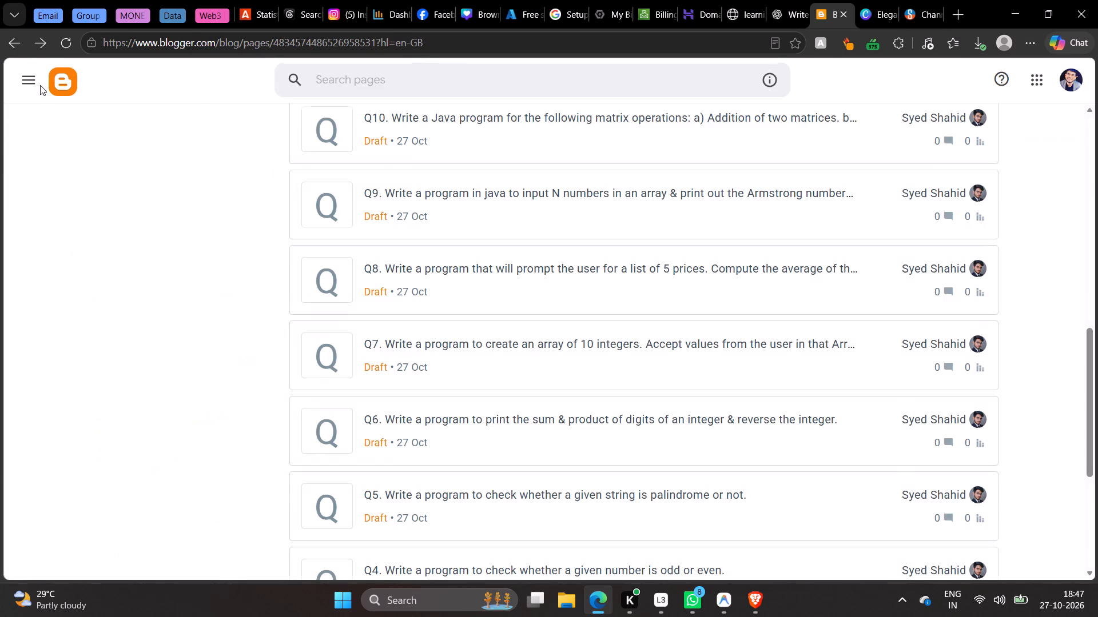
pyautogui.scroll(2, 406, 167)
pyautogui.click(568, 281)
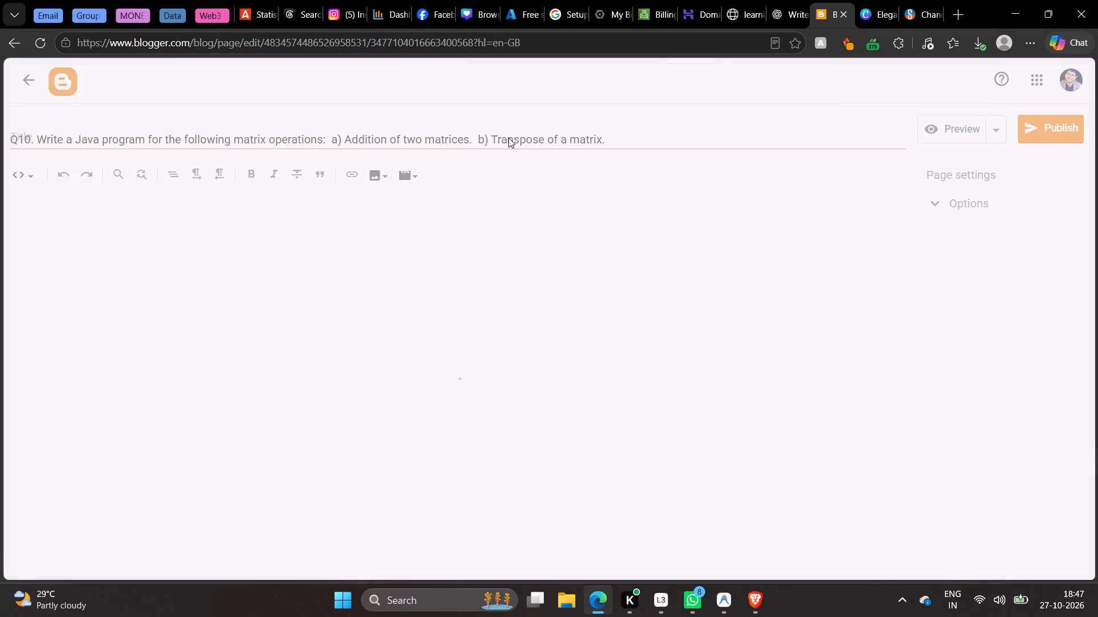
# Copy the full Q10 title about matrix operations from its Blogger draft and replace page 22's Q1 heading in Canva with it.
pyautogui.tripleClick(496, 135)
pyautogui.rightClick(496, 135)
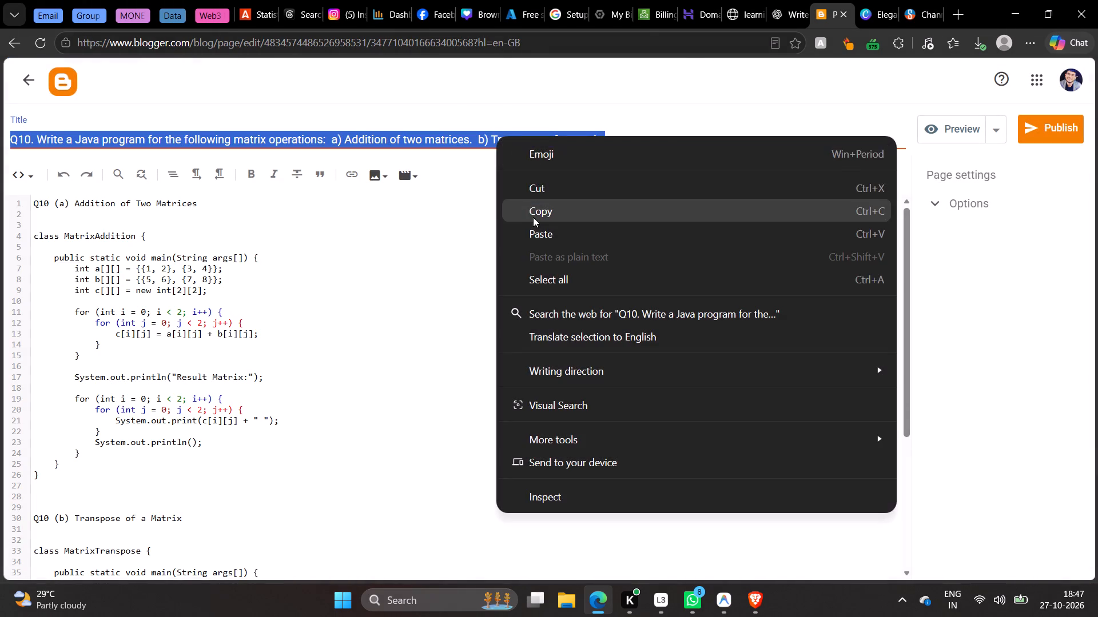
pyautogui.click(533, 217)
pyautogui.click(873, 0)
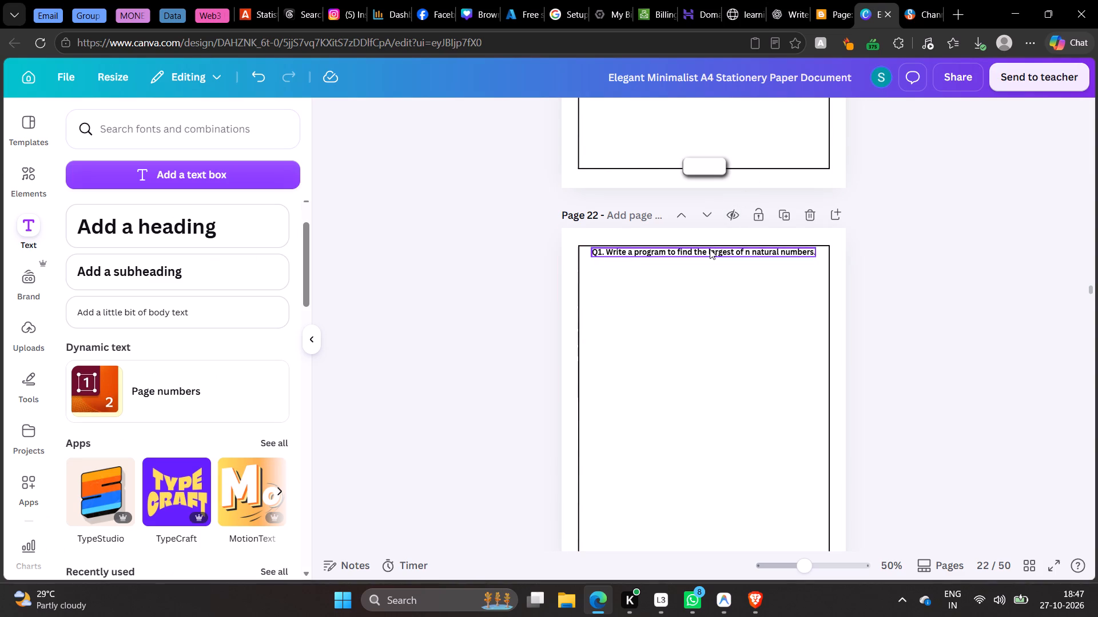
pyautogui.tripleClick(710, 249)
pyautogui.hotkey('ctrl', 'v')
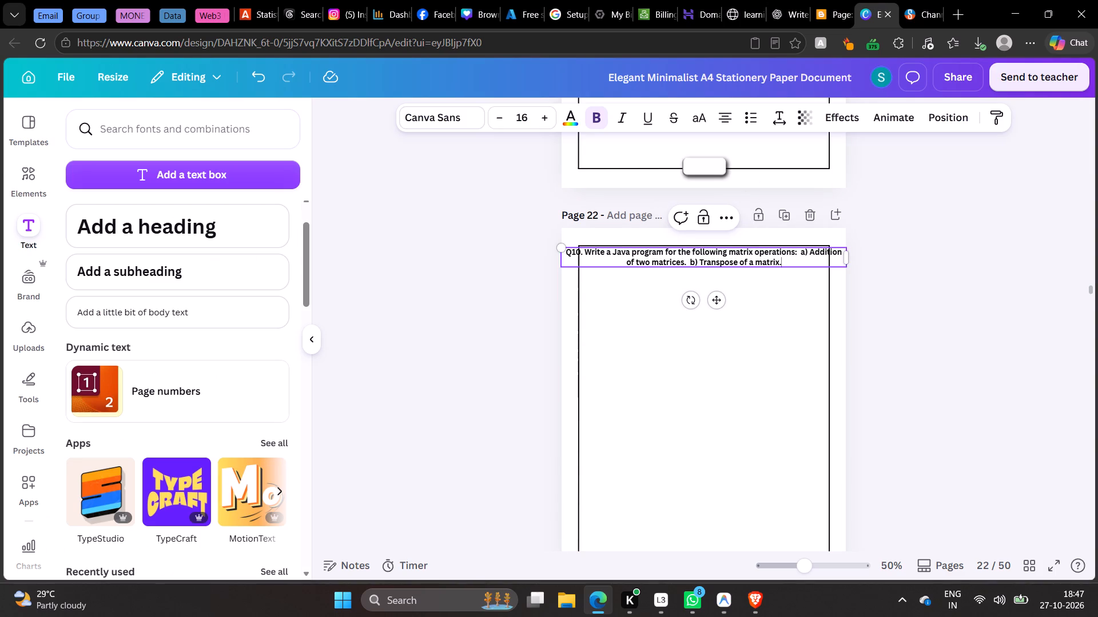
# Break the Q10 heading before "a) Addition of two matrices" and move it slightly down, just below page 22's top border line.
pyautogui.click(801, 254)
pyautogui.press('Return')
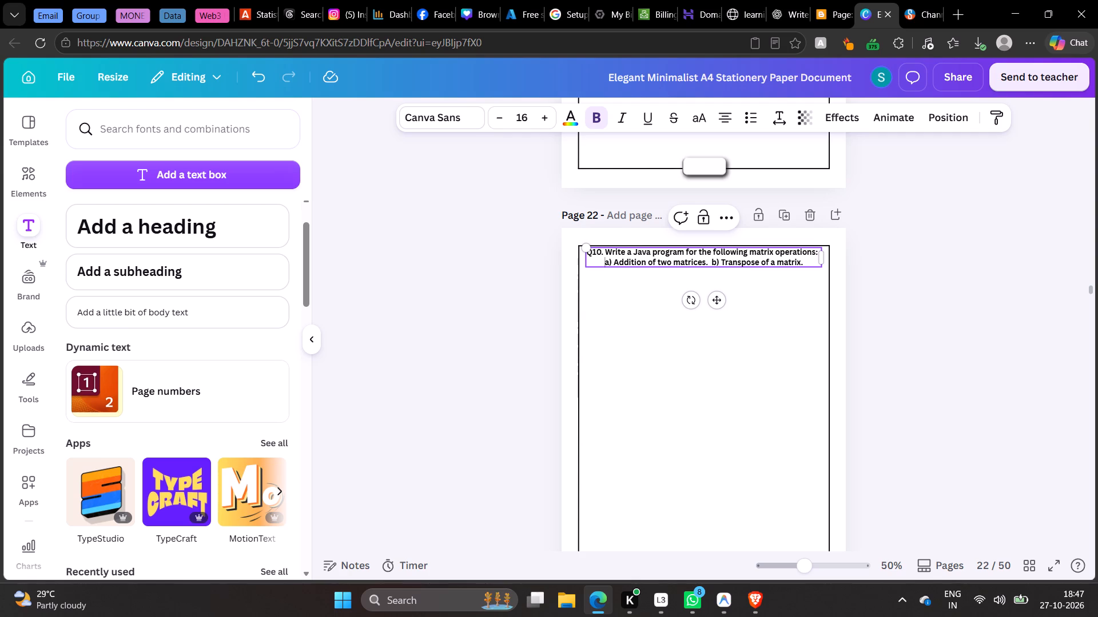
pyautogui.click(942, 288)
pyautogui.click(776, 262)
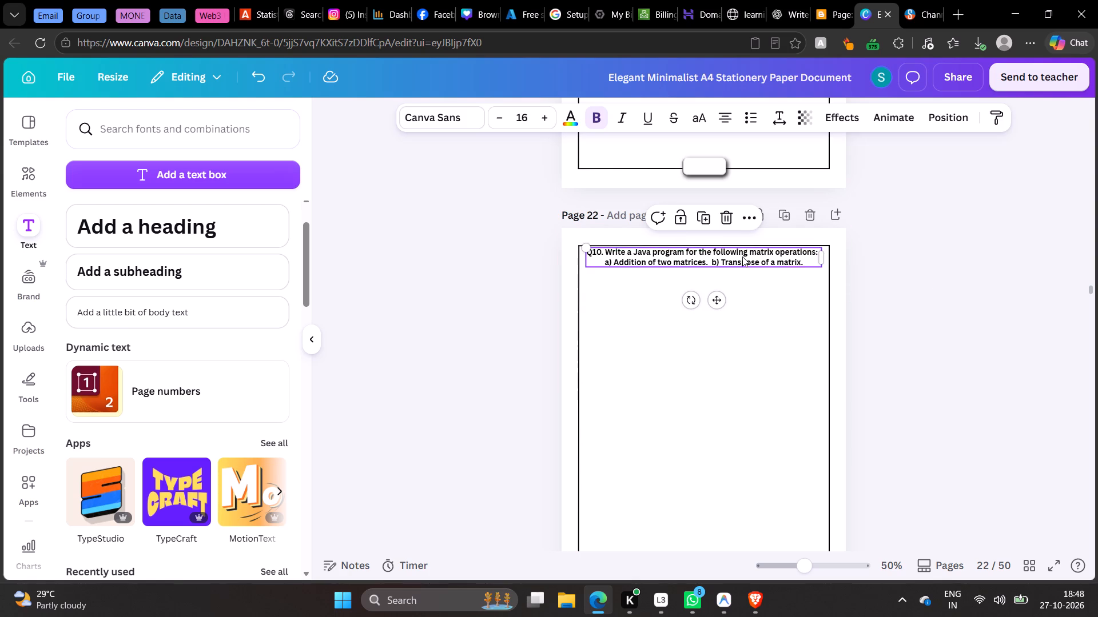
pyautogui.click(742, 257)
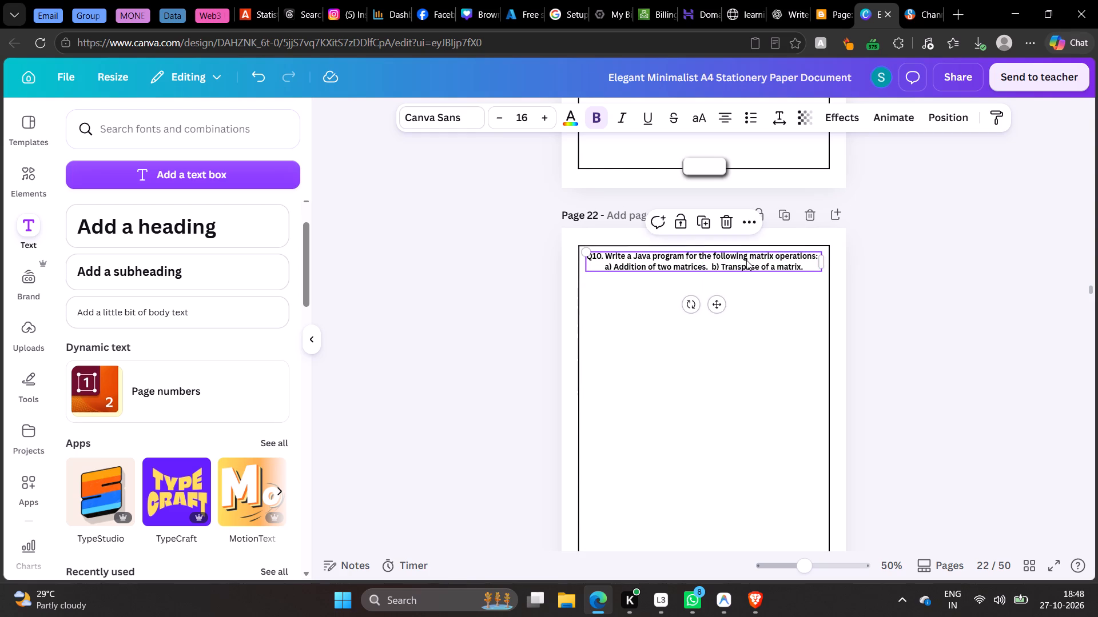
pyautogui.click(896, 250)
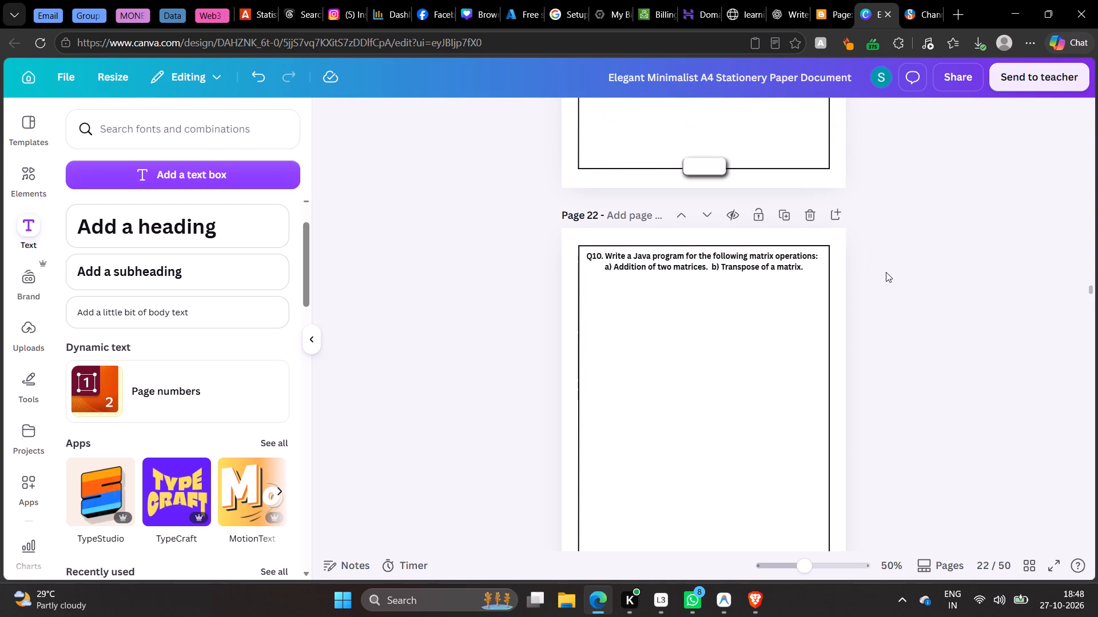
# Check the Java code in the Q10 Blogger draft, and delete the placeholder Q1 heading from page 23 in Canva.
pyautogui.click(848, 0)
pyautogui.scroll(-5, 339, 328)
pyautogui.scroll(6, 339, 328)
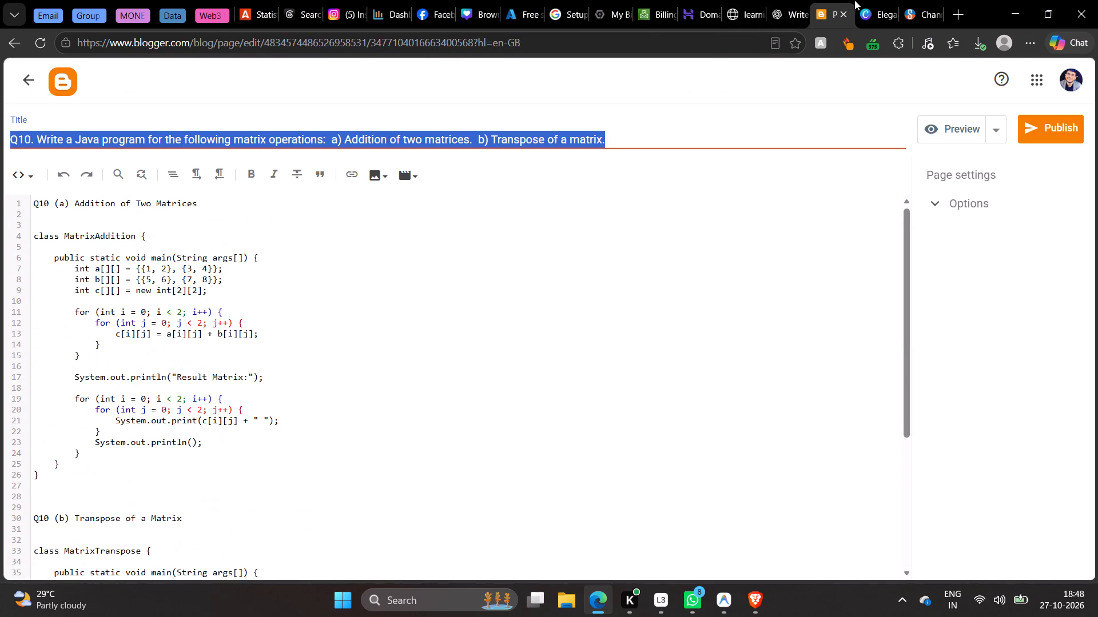
pyautogui.click(869, 0)
pyautogui.scroll(-5, 699, 391)
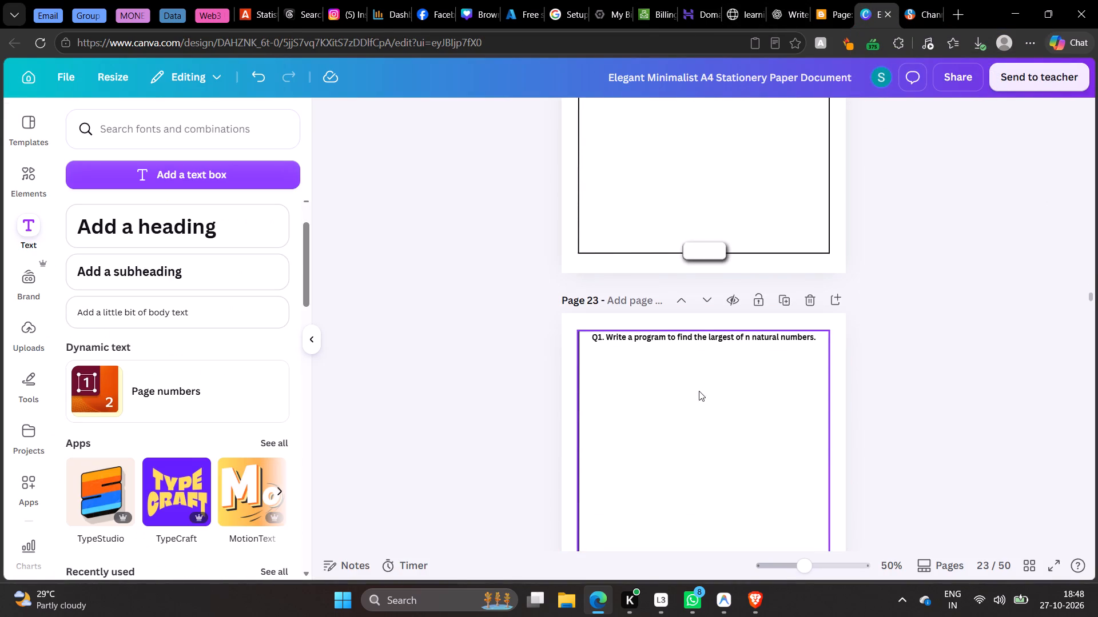
pyautogui.click(711, 342)
pyautogui.press('BackSpace')
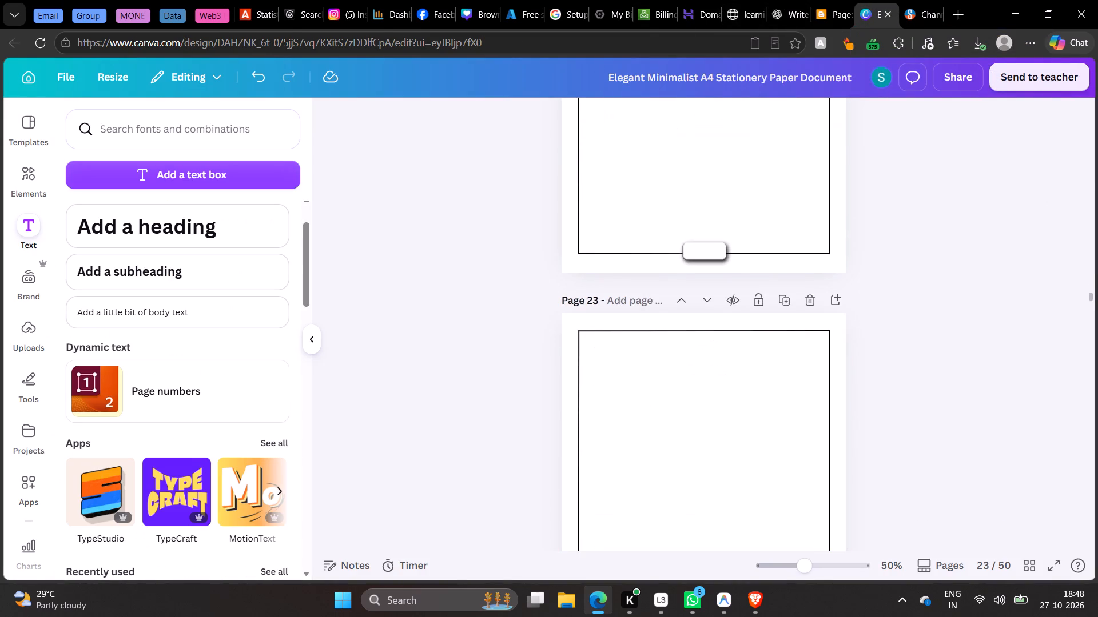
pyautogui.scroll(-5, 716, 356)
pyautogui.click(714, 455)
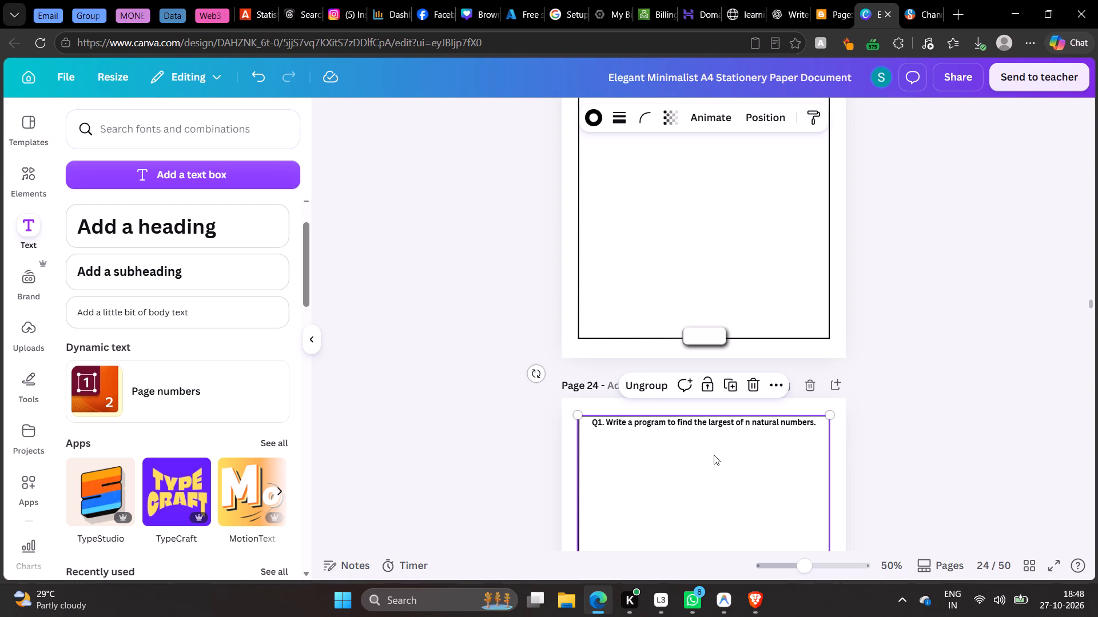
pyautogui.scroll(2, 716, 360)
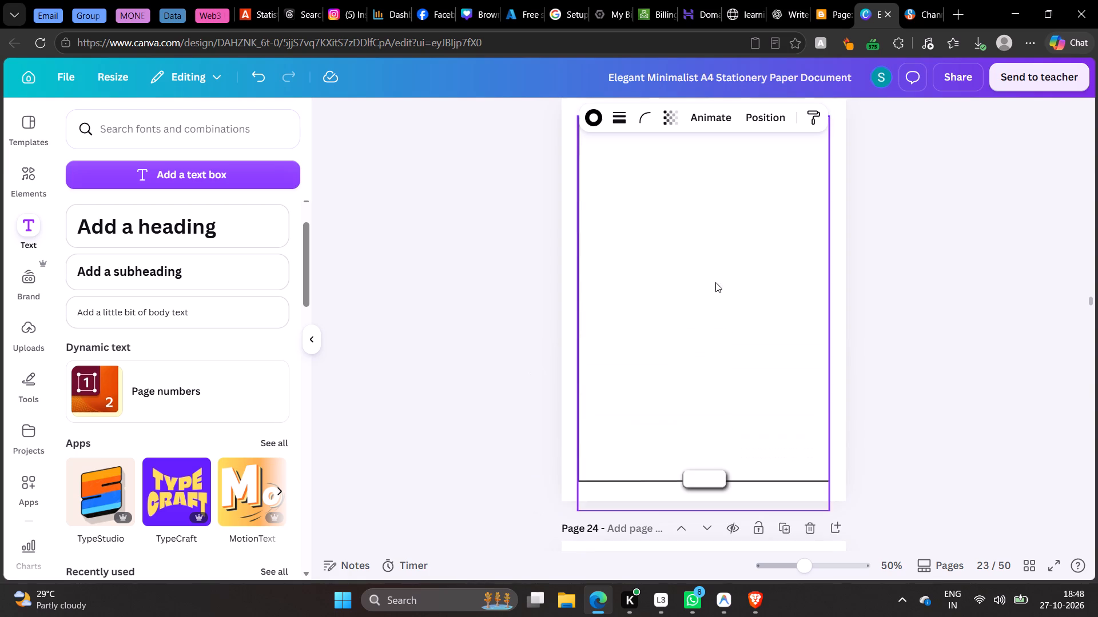
# Switch to the Q10 Blogger draft and review the Java code for parts (a) Addition of Two Matrices and (b) Transpose of a Matrix.
pyautogui.click(831, 0)
pyautogui.scroll(1, 531, 240)
pyautogui.scroll(-1, 531, 240)
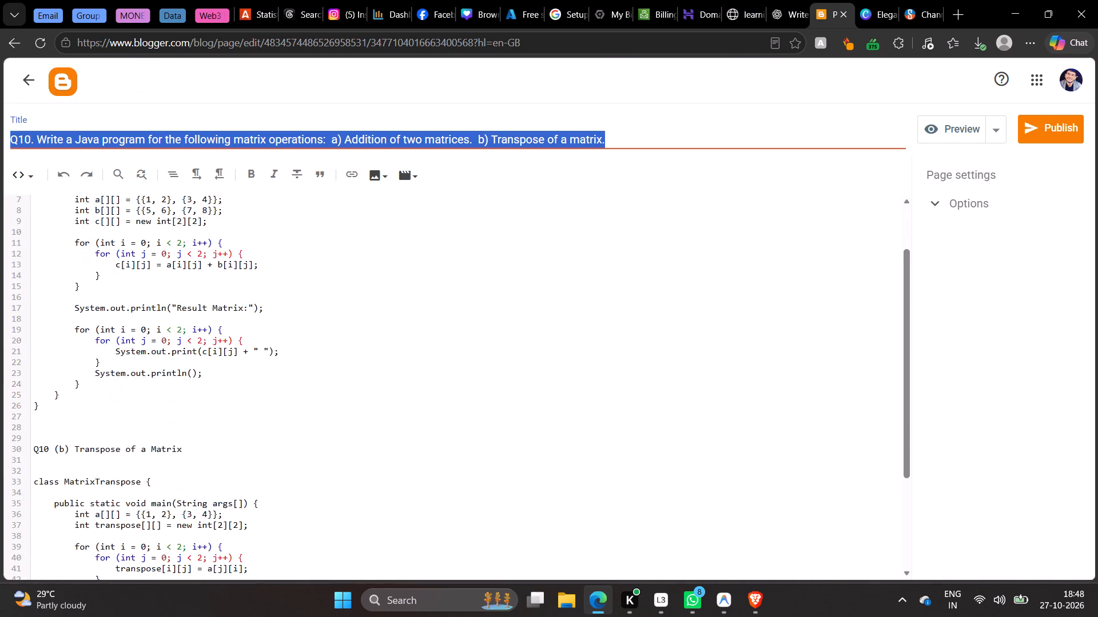
pyautogui.scroll(2, 531, 240)
pyautogui.scroll(-2, 530, 240)
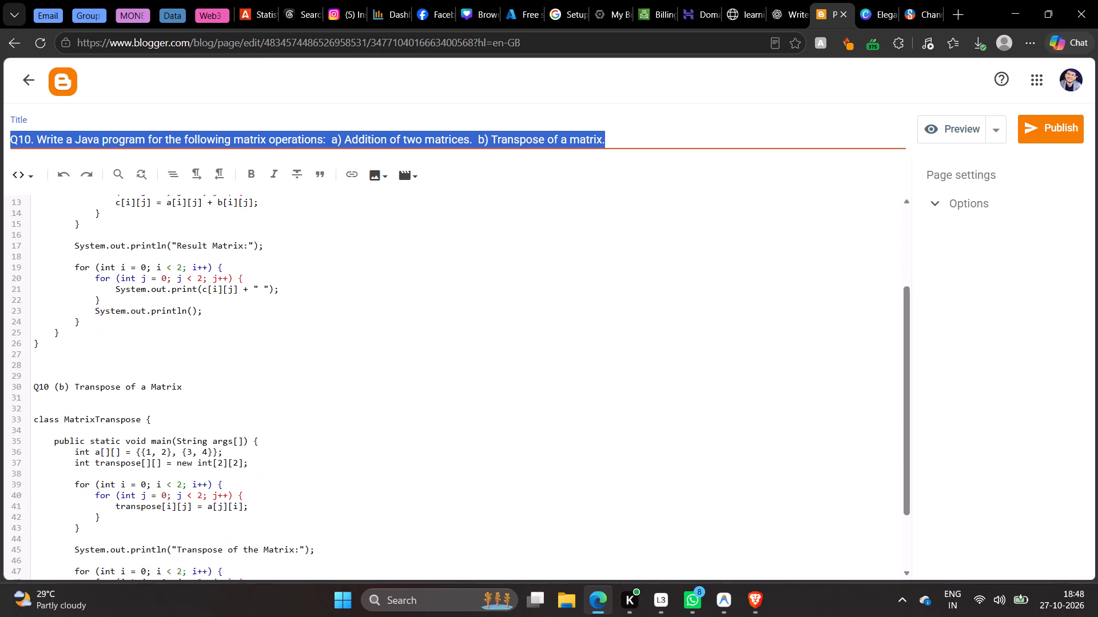
pyautogui.scroll(-2, 530, 240)
pyautogui.scroll(3, 532, 237)
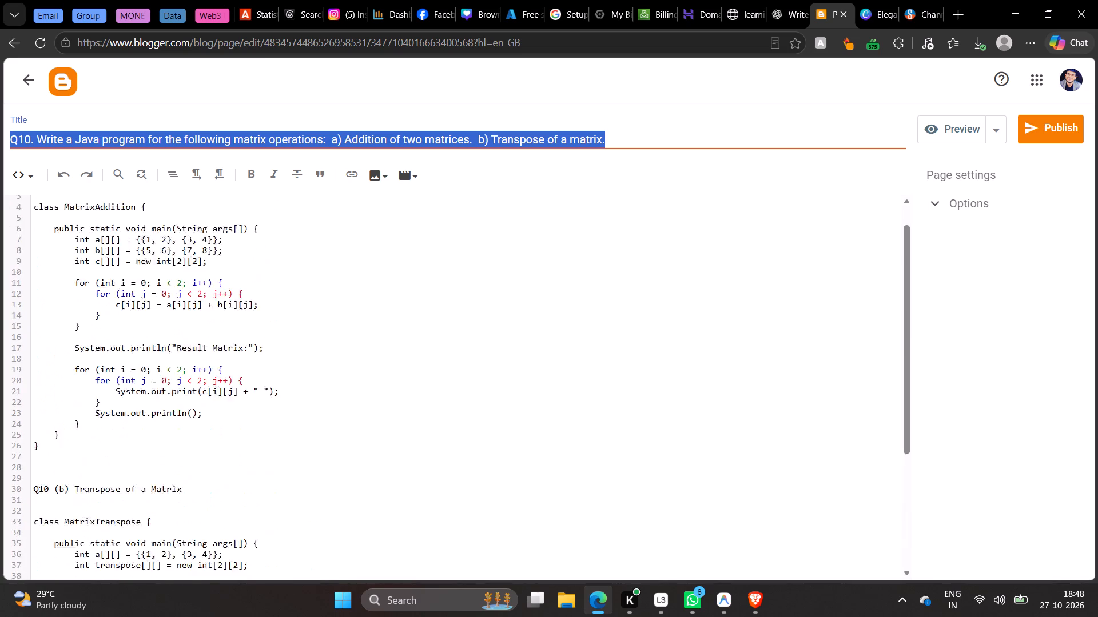
pyautogui.scroll(3, 532, 237)
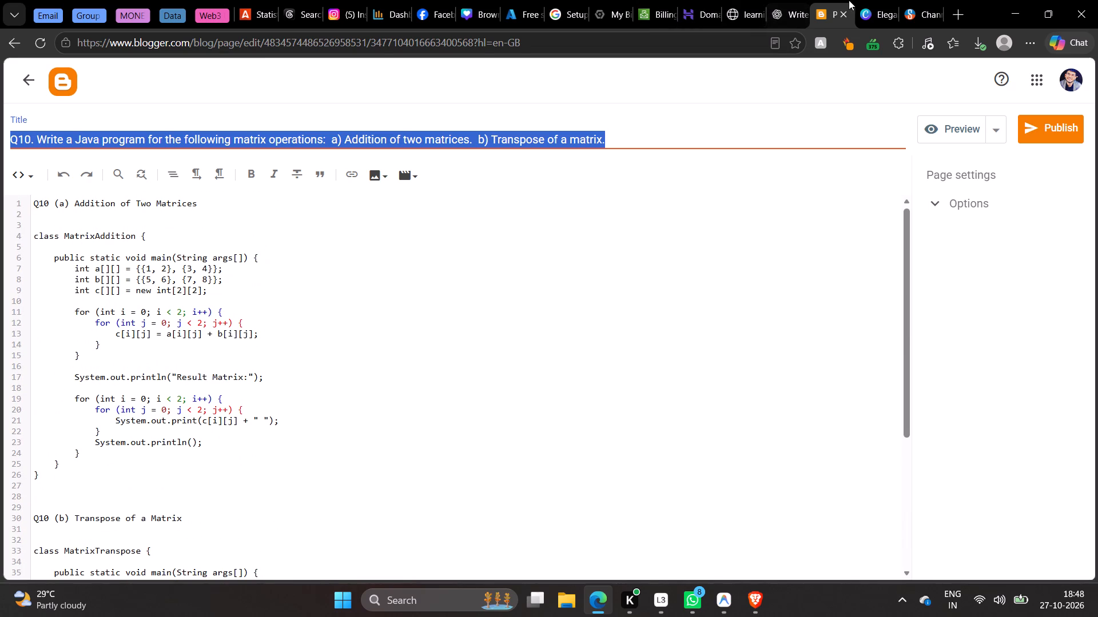
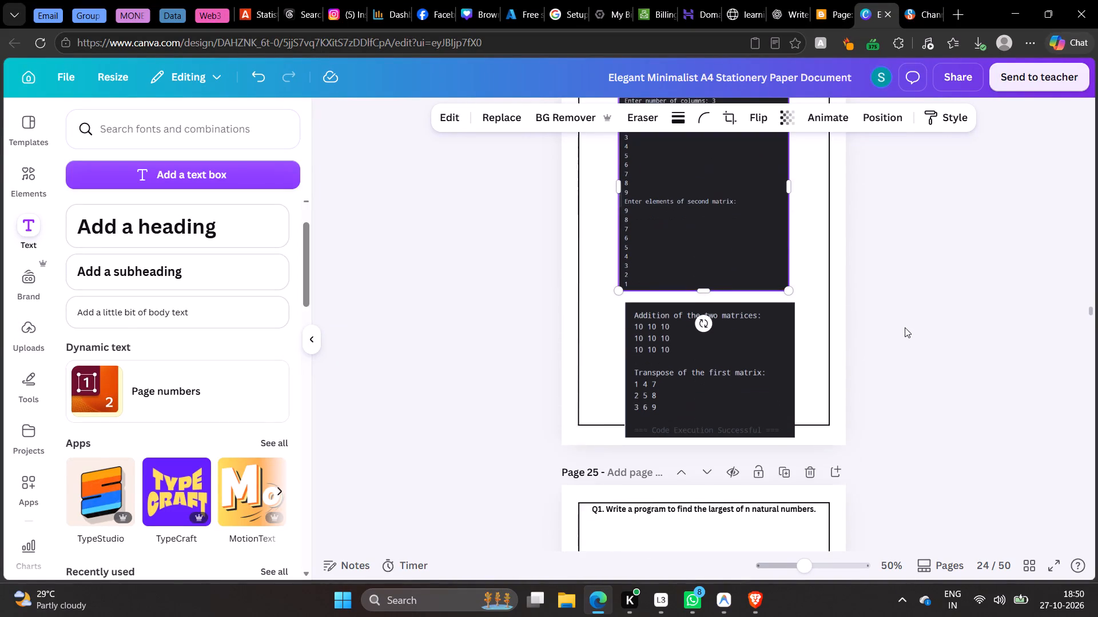
pyautogui.moveTo(730, 348); pyautogui.dragTo(727, 336)
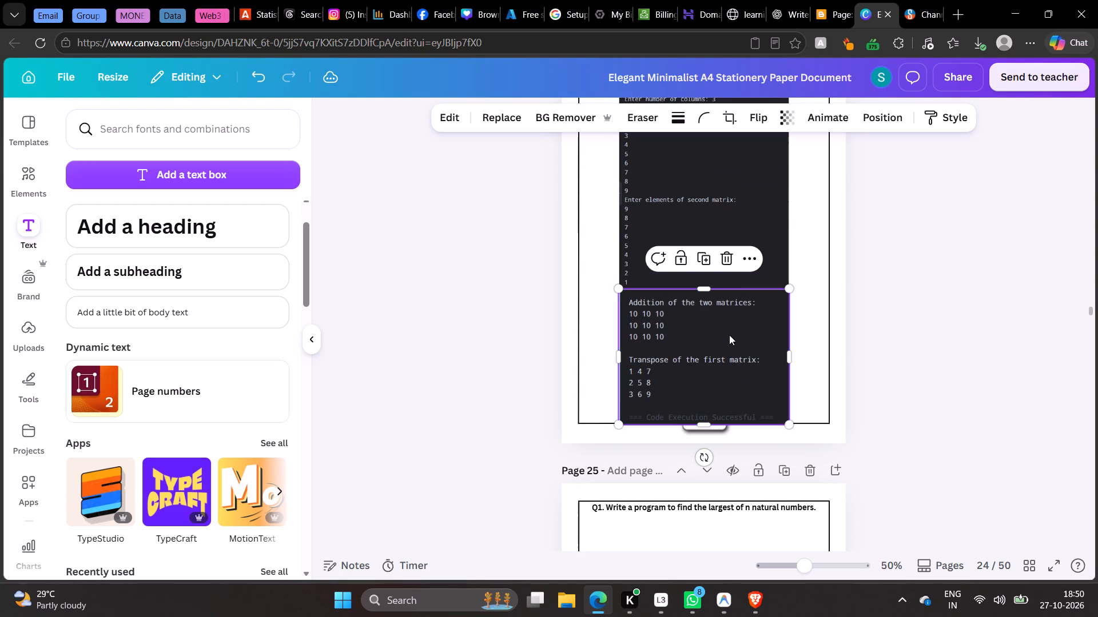
pyautogui.scroll(2, 966, 359)
pyautogui.moveTo(750, 344); pyautogui.dragTo(750, 339)
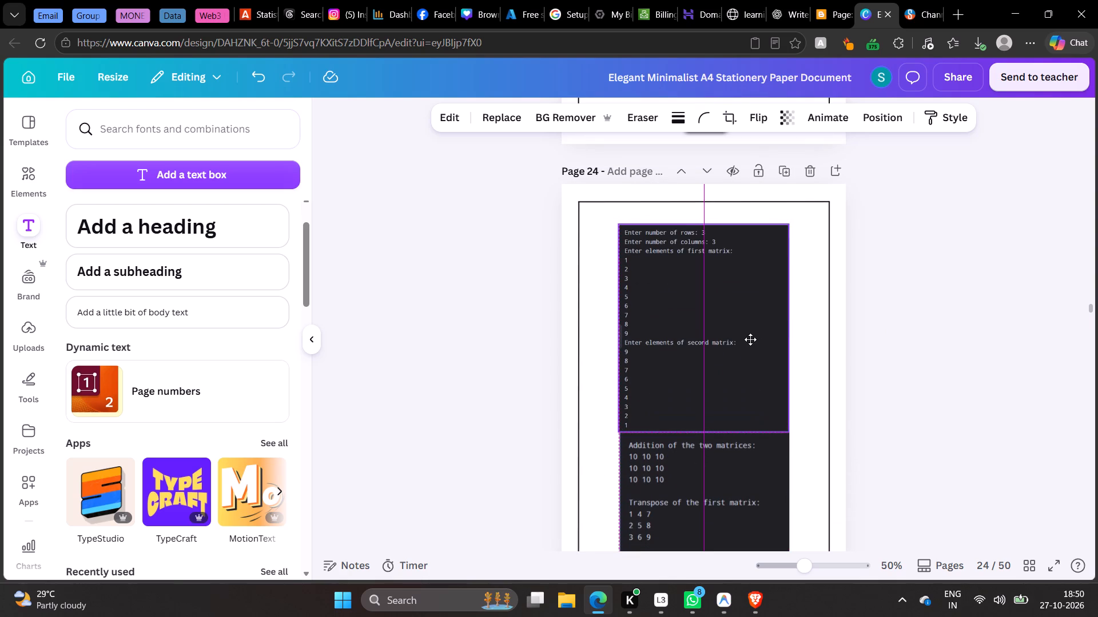
pyautogui.moveTo(750, 339); pyautogui.dragTo(750, 338)
# Shrink the matrix input screenshot on page 24 slightly and re-centre it horizontally near the top border line.
pyautogui.moveTo(788, 422); pyautogui.dragTo(772, 417)
pyautogui.moveTo(708, 337); pyautogui.dragTo(704, 342)
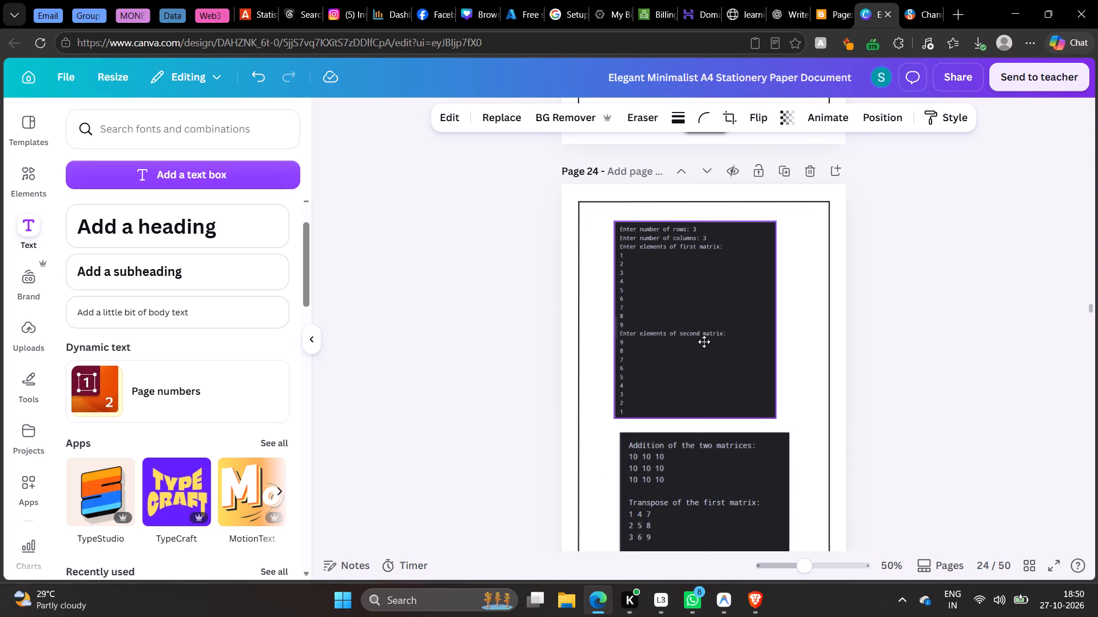
pyautogui.moveTo(704, 342); pyautogui.dragTo(711, 343)
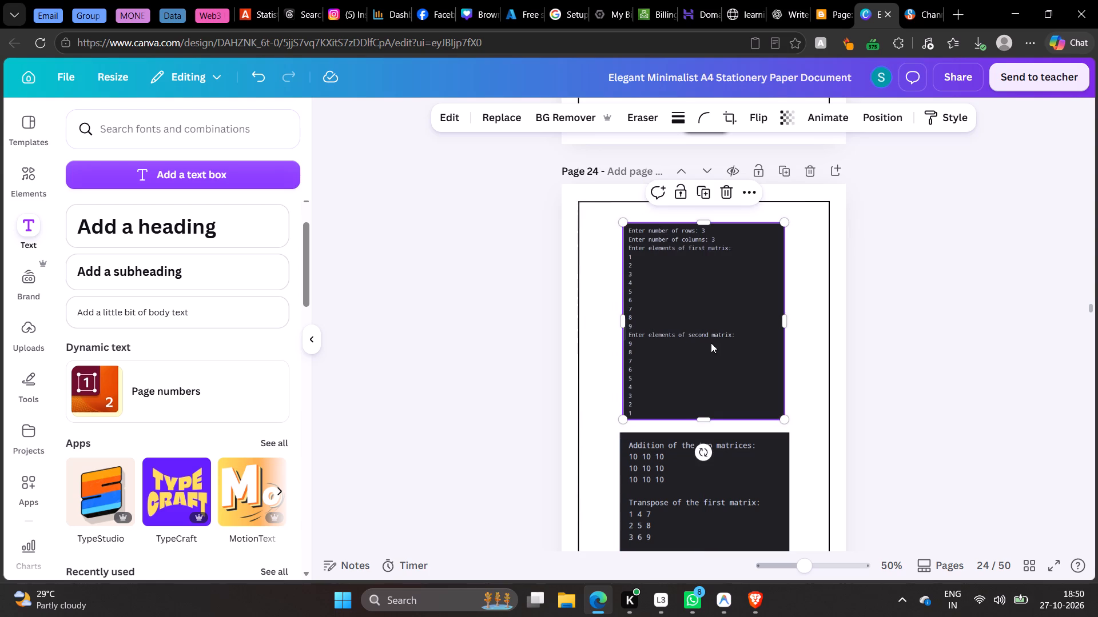
# Move the addition and transpose output screenshot up to just beneath the matrix input screenshot, inside page 24's bottom border.
pyautogui.scroll(-1, 902, 431)
pyautogui.moveTo(699, 424); pyautogui.dragTo(702, 418)
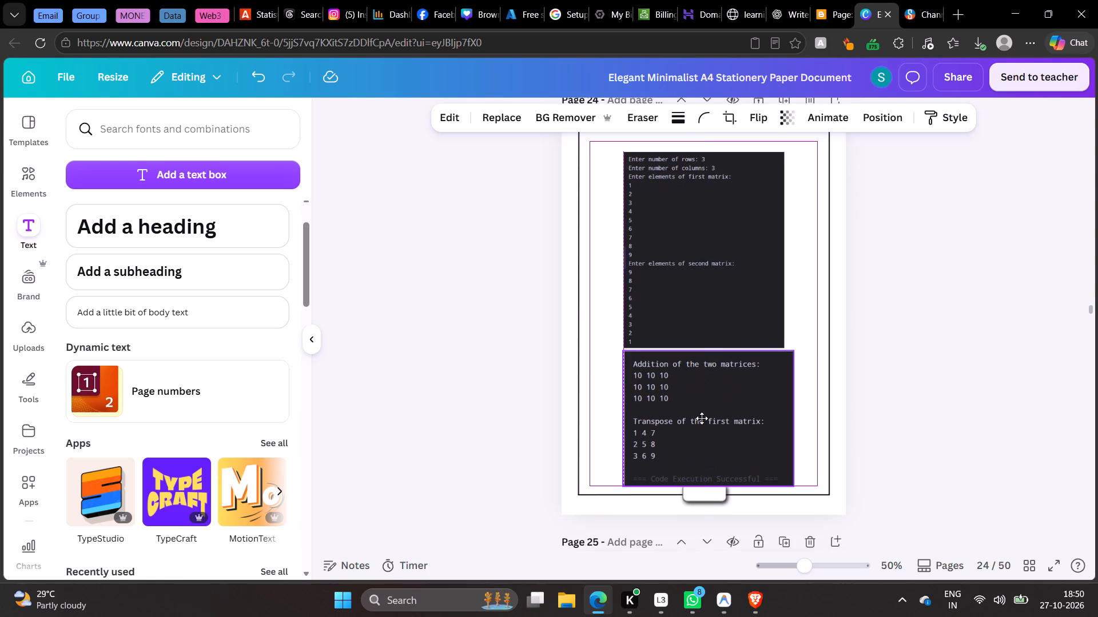
# Scale down the lower matrix output image on page 24 to match the upper image's width, aligned just below it.
pyautogui.moveTo(702, 418); pyautogui.dragTo(697, 415)
pyautogui.moveTo(756, 449); pyautogui.dragTo(763, 448)
pyautogui.moveTo(796, 486); pyautogui.dragTo(782, 481)
pyautogui.click(730, 426)
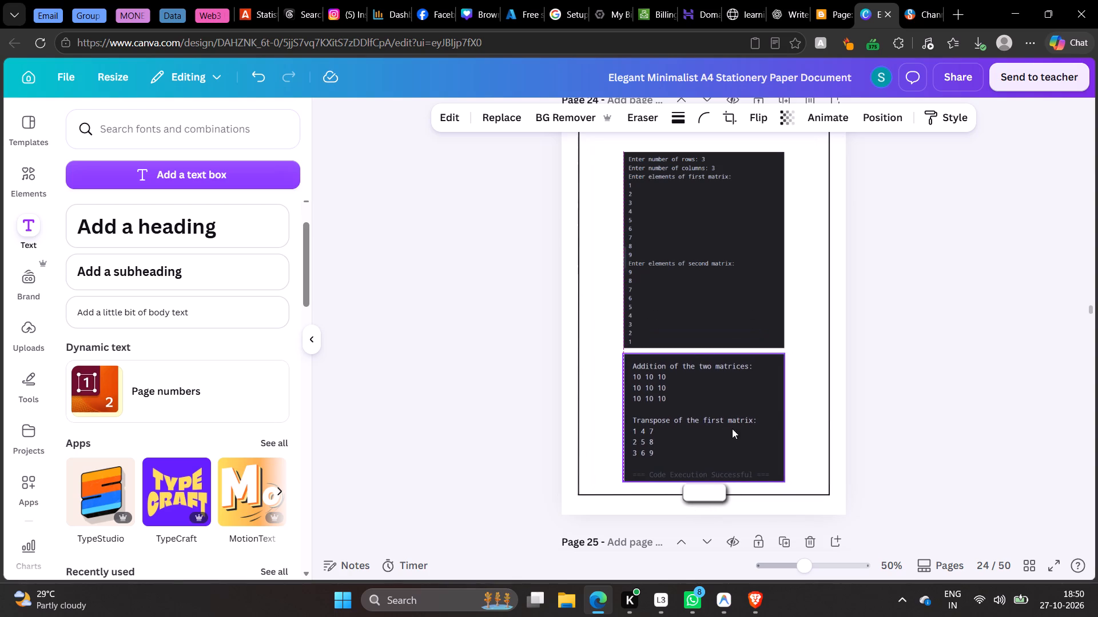
pyautogui.click(925, 394)
# Review the Q10 layout across pages 22 to 24, from the heading page to the output images.
pyautogui.scroll(8, 925, 394)
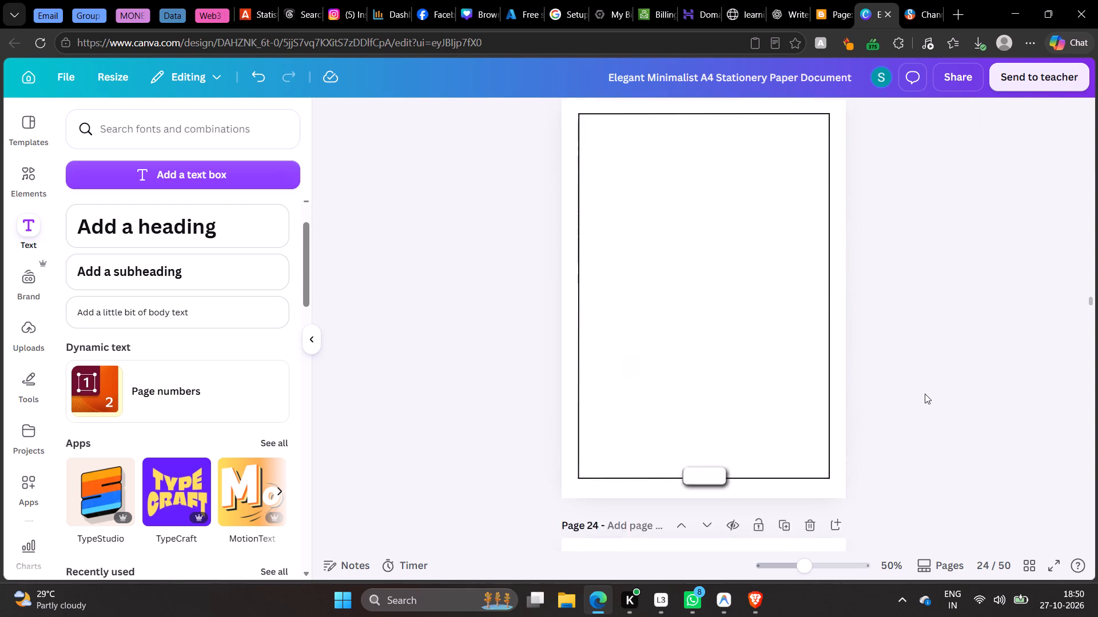
pyautogui.scroll(5, 925, 394)
pyautogui.scroll(-8, 925, 394)
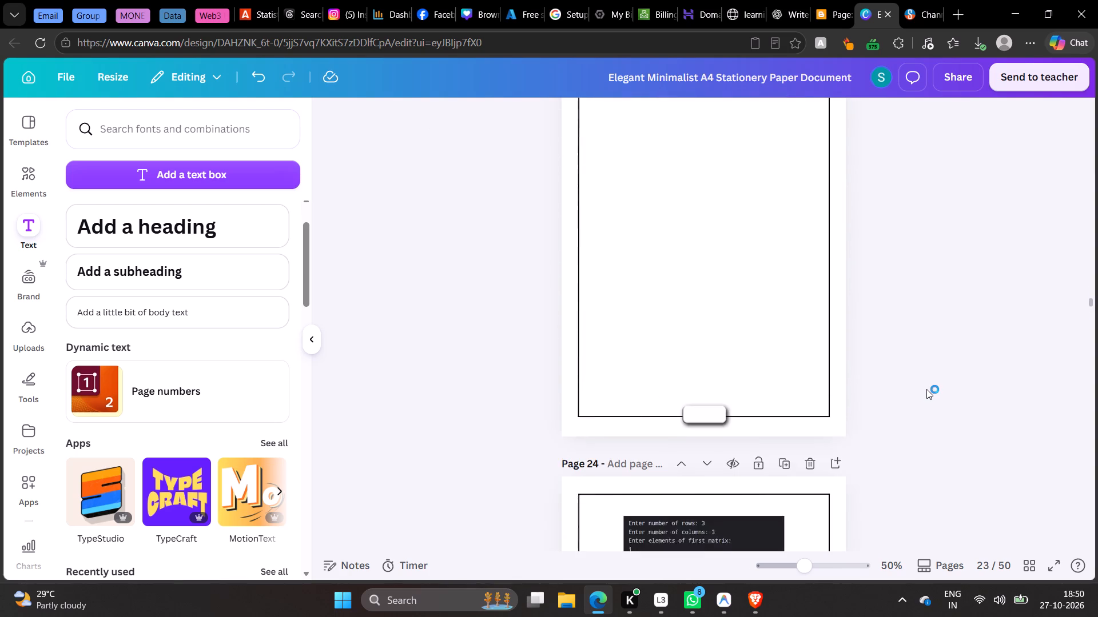
pyautogui.scroll(-3, 933, 392)
pyautogui.scroll(11, 932, 383)
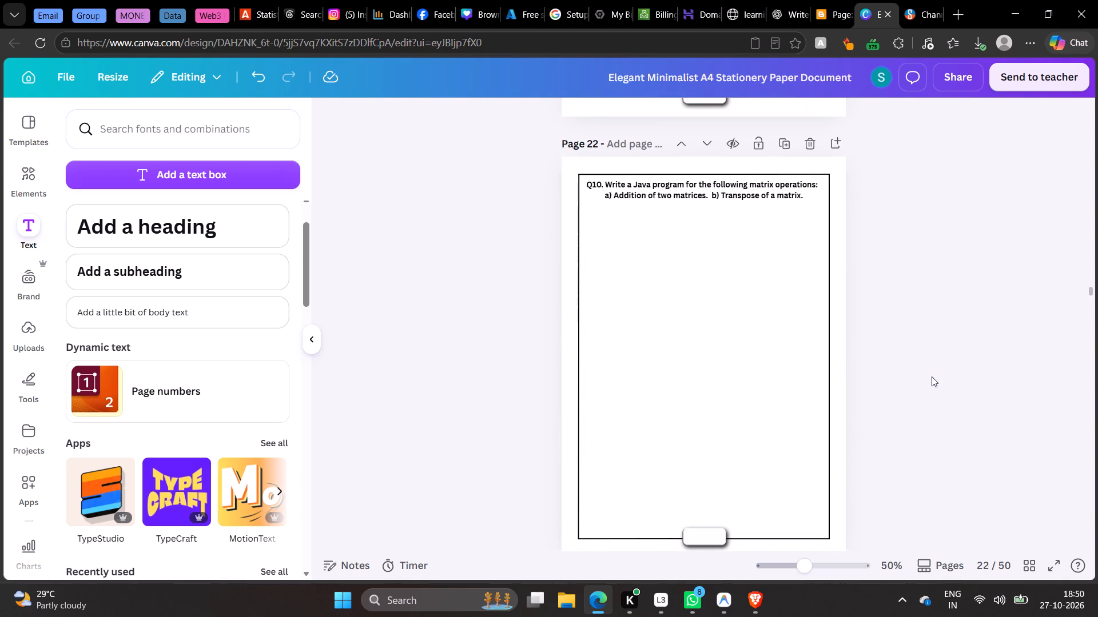
pyautogui.scroll(-17, 932, 376)
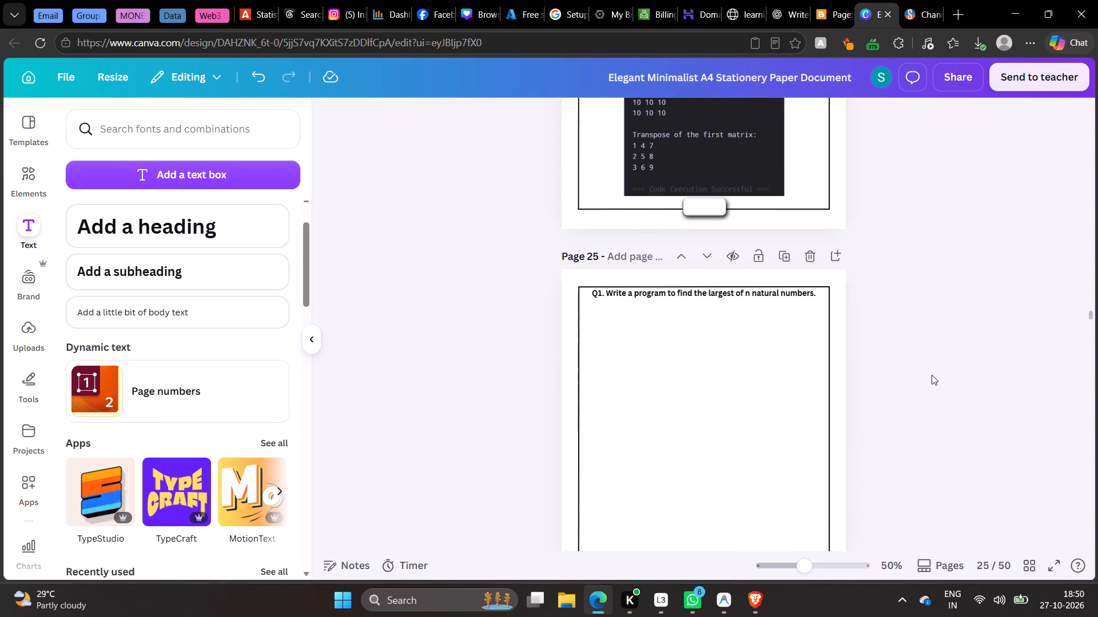
# Copy the full Q11 title about computing areas with function overloading from its Blogger draft and replace page 25's Q1 heading in Canva with it.
pyautogui.click(828, 0)
pyautogui.click(23, 79)
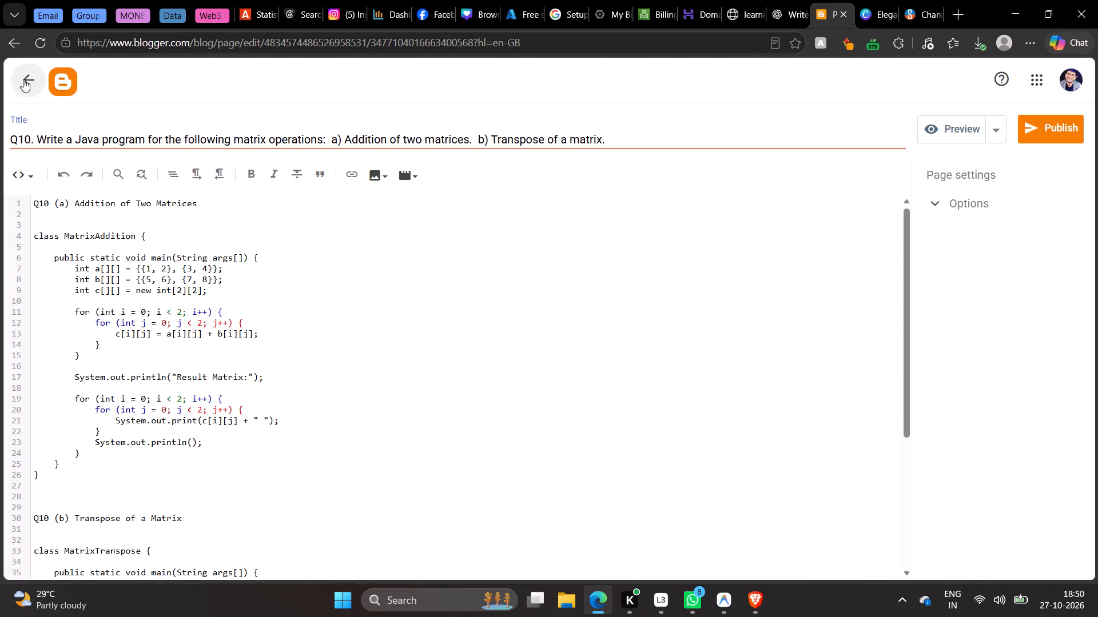
pyautogui.scroll(1, 480, 224)
pyautogui.click(502, 273)
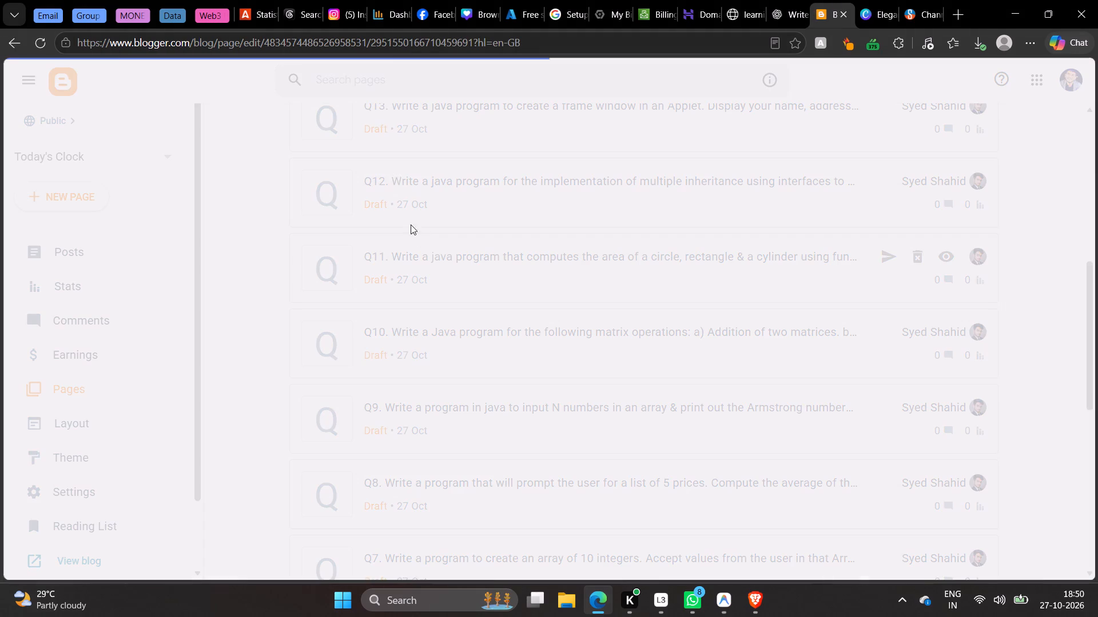
pyautogui.click(408, 131)
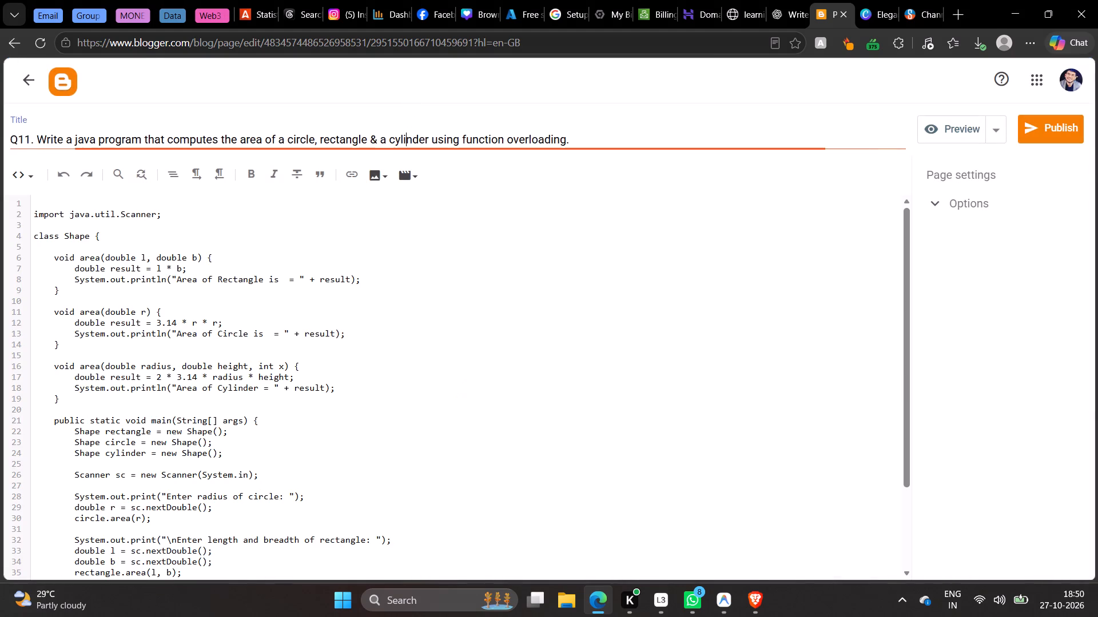
pyautogui.hotkey('ctrl', 'a')
pyautogui.hotkey('ctrl', 'c')
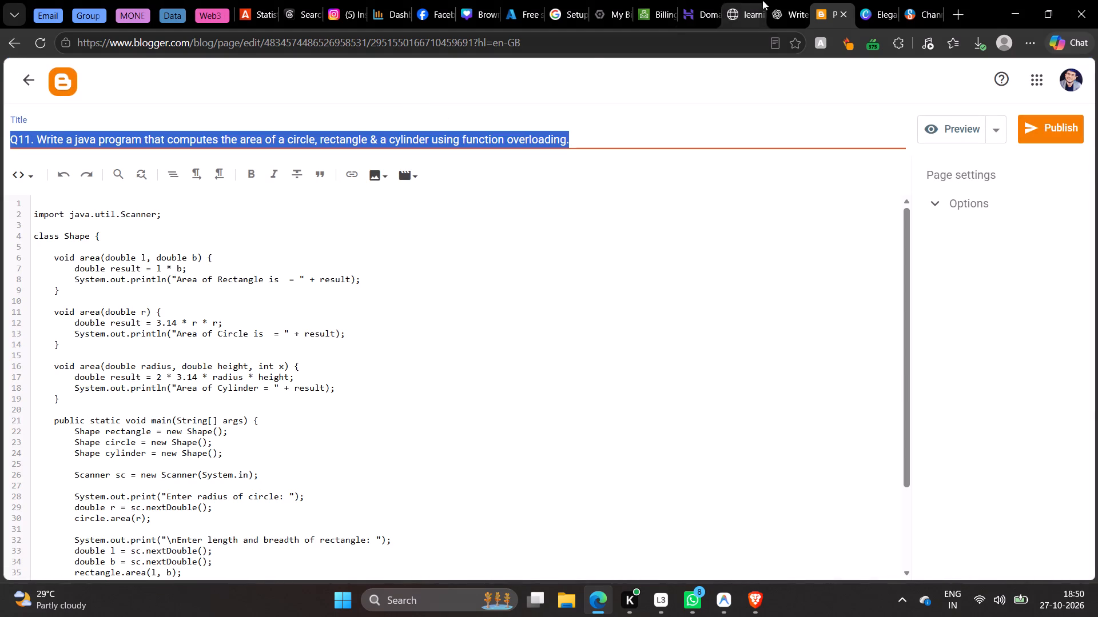
pyautogui.click(865, 0)
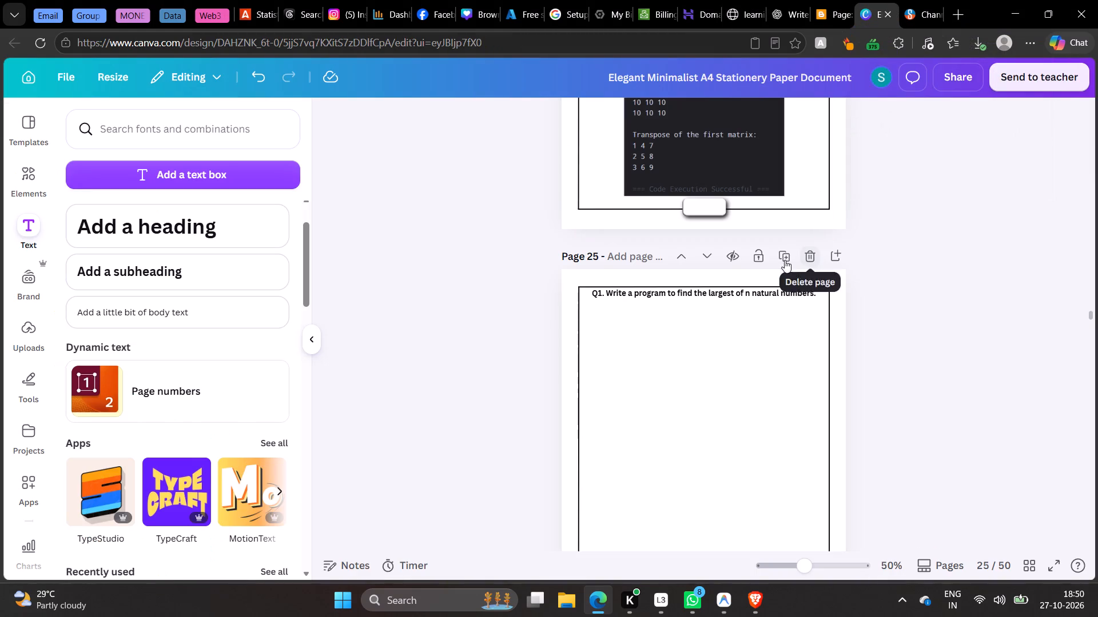
pyautogui.tripleClick(753, 289)
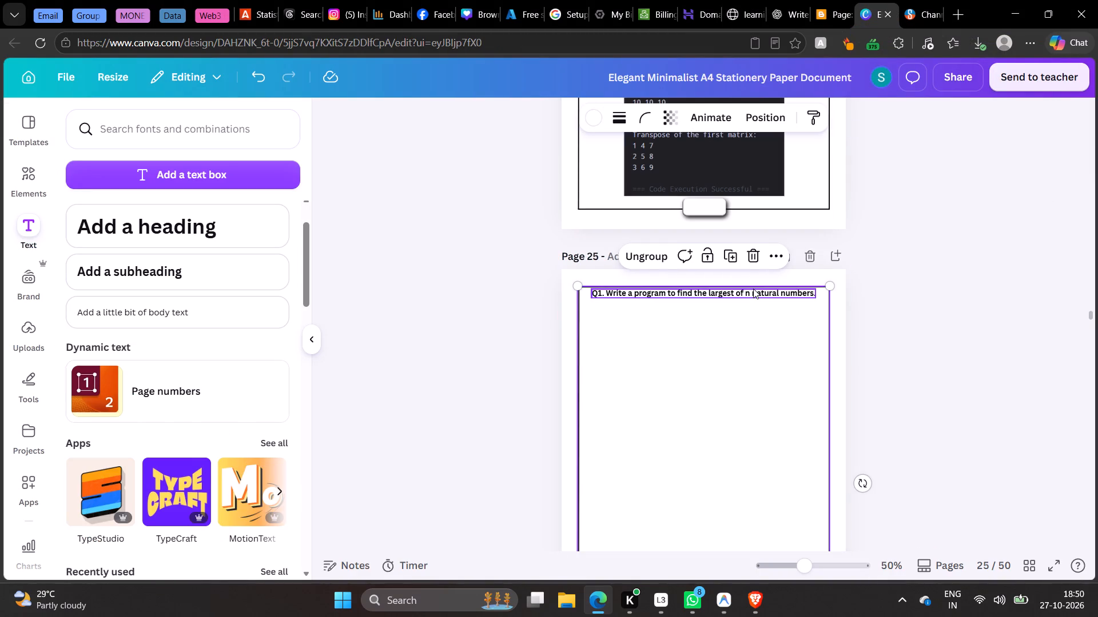
pyautogui.tripleClick(753, 289)
pyautogui.tripleClick(753, 289)
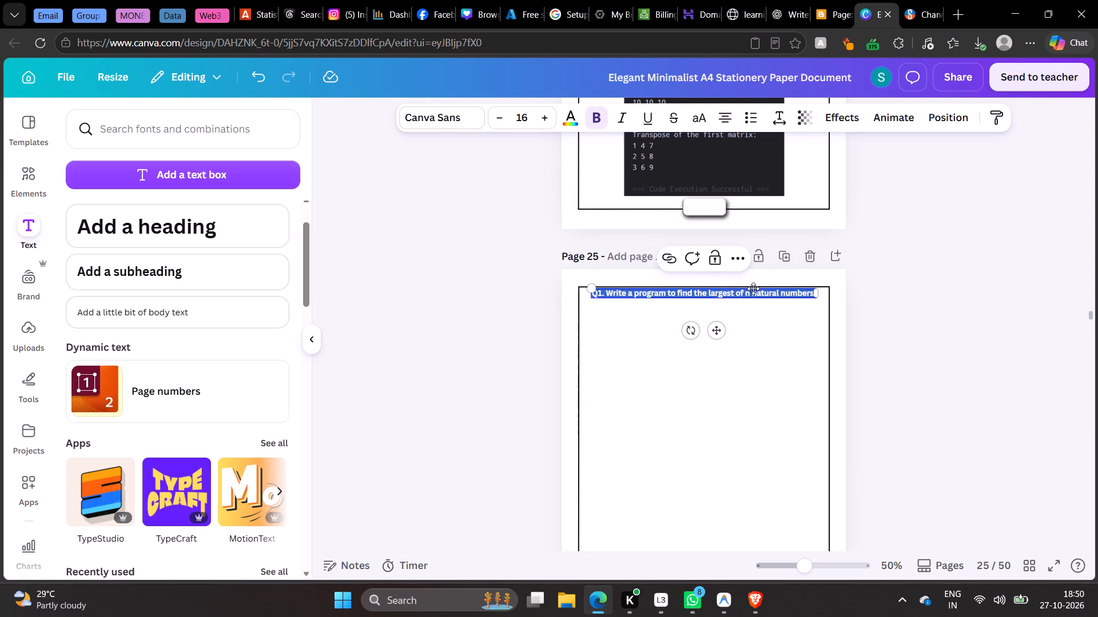
pyautogui.doubleClick(753, 289)
pyautogui.hotkey('ctrl', 'v')
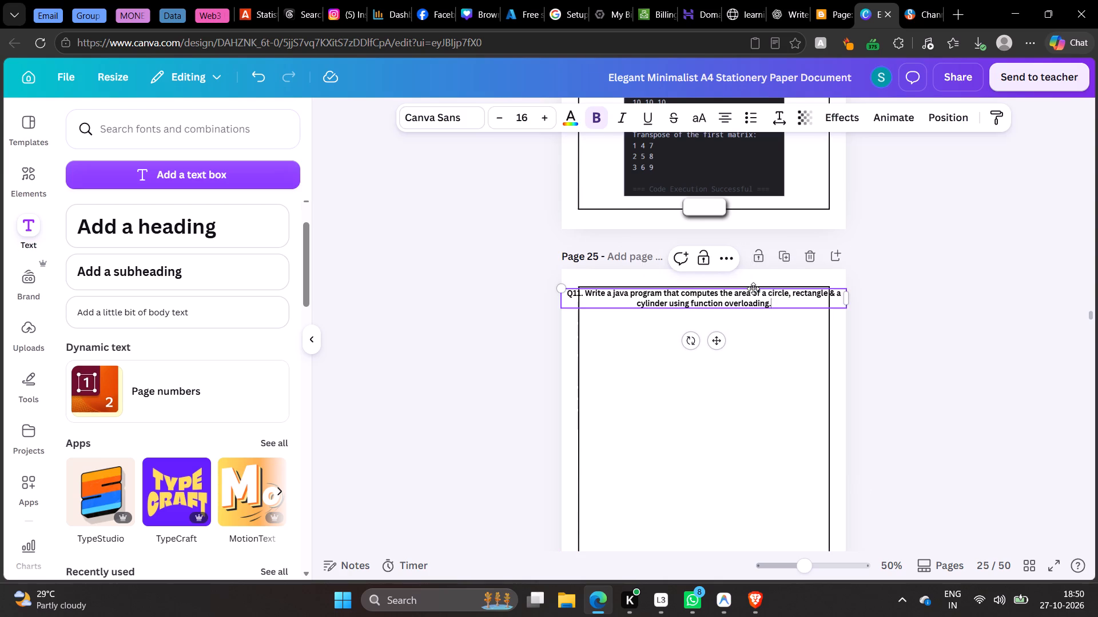
# Narrow the Q11 heading's text box to fit the page 25 border and center it horizontally on the page.
pyautogui.moveTo(848, 299); pyautogui.dragTo(818, 301)
pyautogui.click(933, 307)
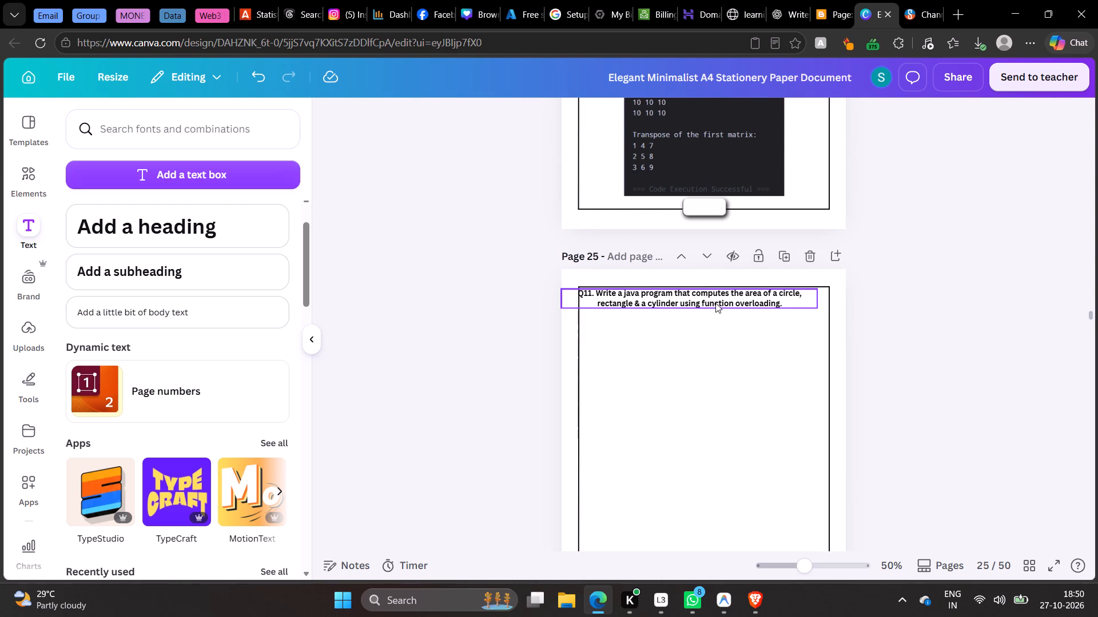
pyautogui.moveTo(715, 303); pyautogui.dragTo(730, 303)
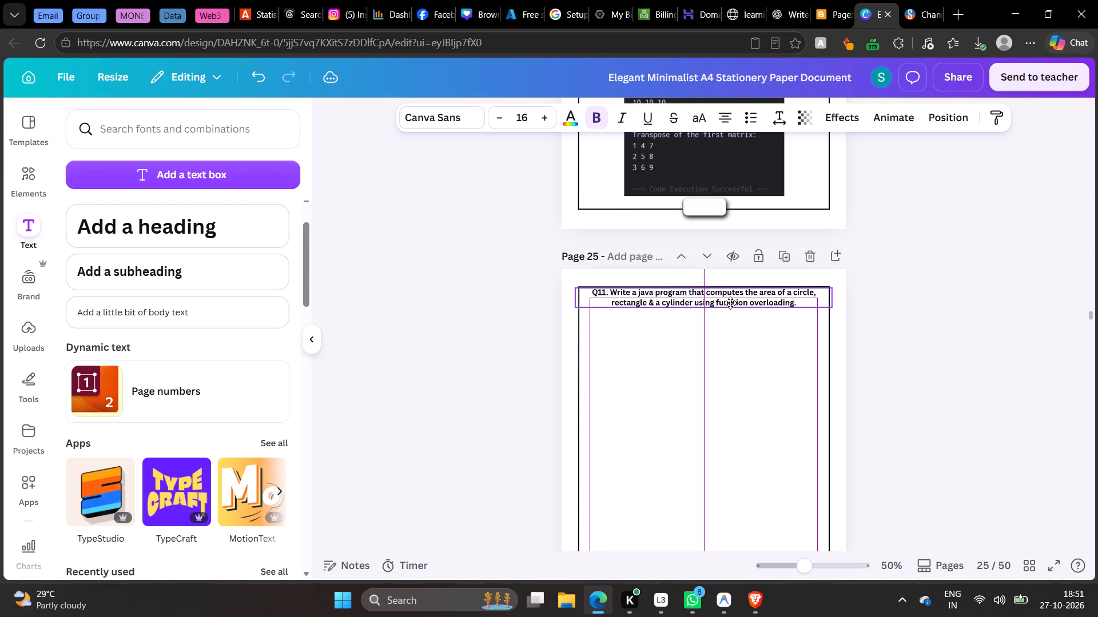
# Move the Q11 heading on page 25 slightly down, just inside the top border and centered horizontally.
pyautogui.moveTo(730, 303); pyautogui.dragTo(729, 307)
pyautogui.click(934, 287)
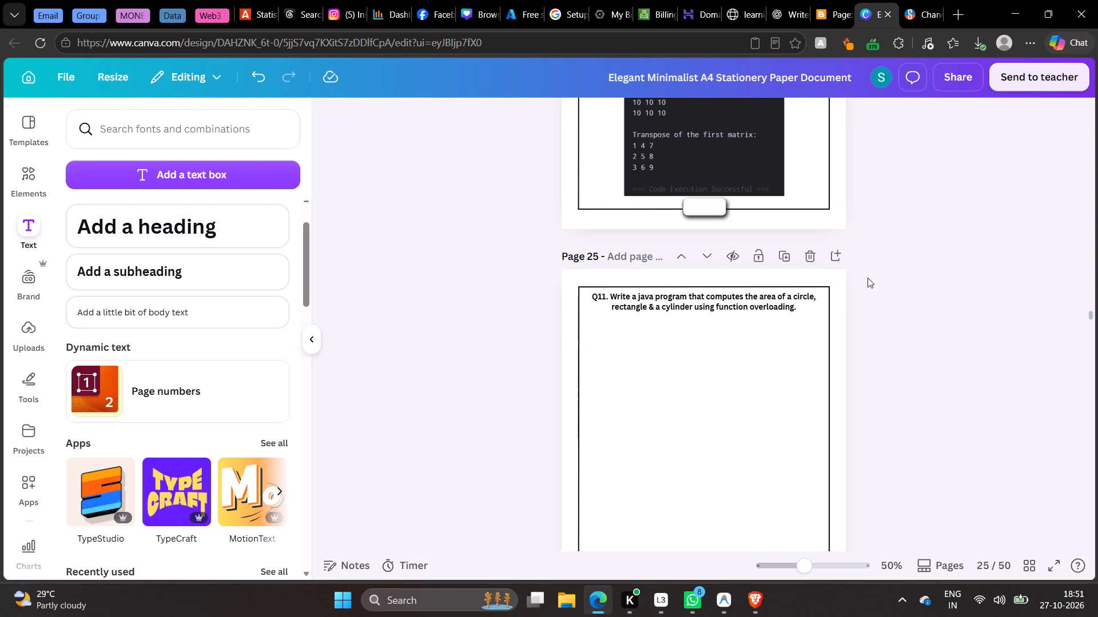
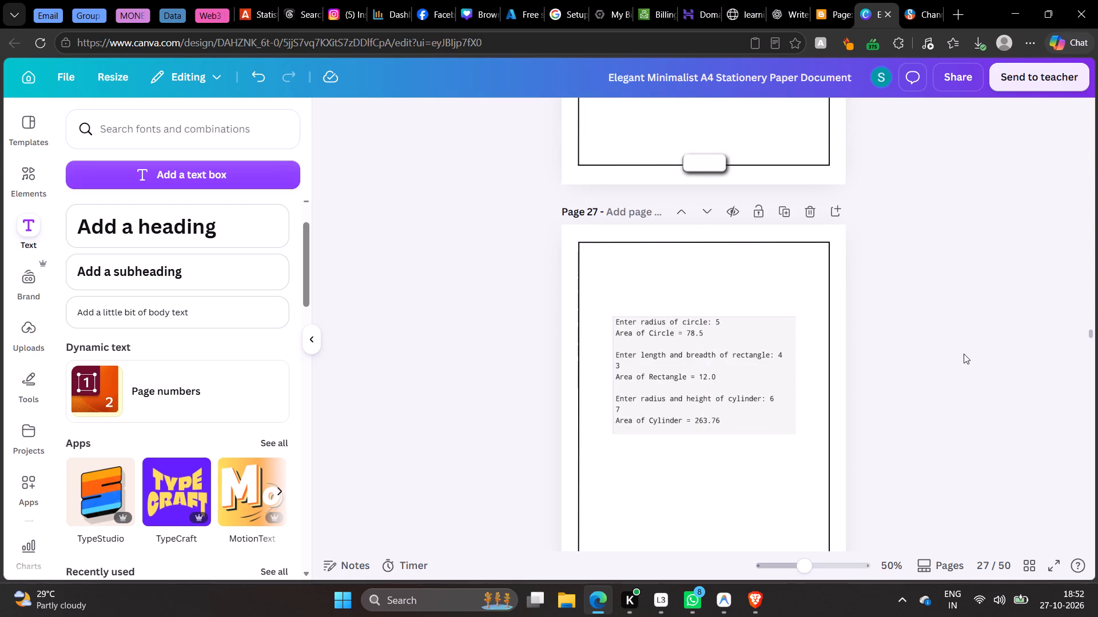
# Switch to the Blogger draft of the Q11 function overloading program.
pyautogui.click(827, 0)
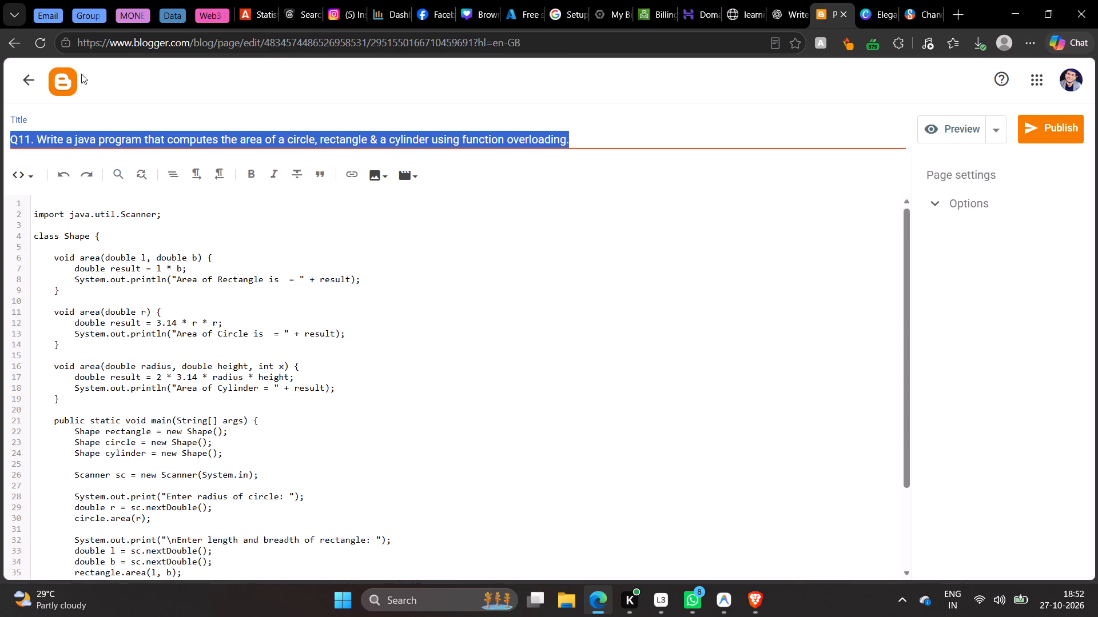
# Copy the full Q12 title about multiple inheritance using interfaces from its Blogger draft and replace page 28's Q1 heading in Canva with it.
pyautogui.click(27, 82)
pyautogui.click(492, 204)
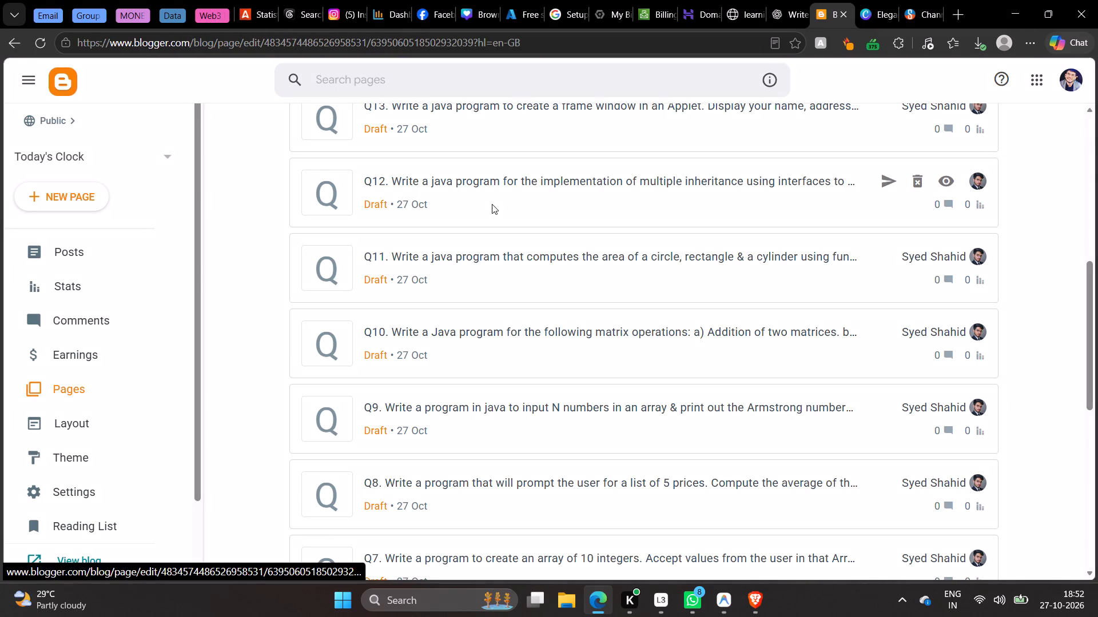
pyautogui.tripleClick(425, 138)
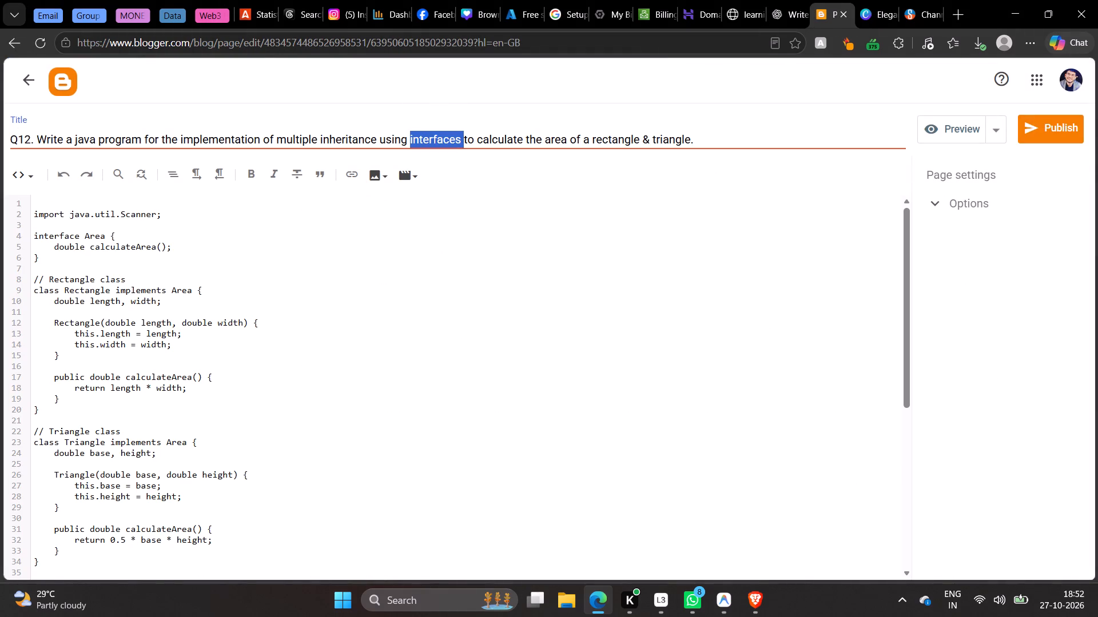
pyautogui.hotkey('ctrl', 'c')
pyautogui.scroll(-4, 416, 227)
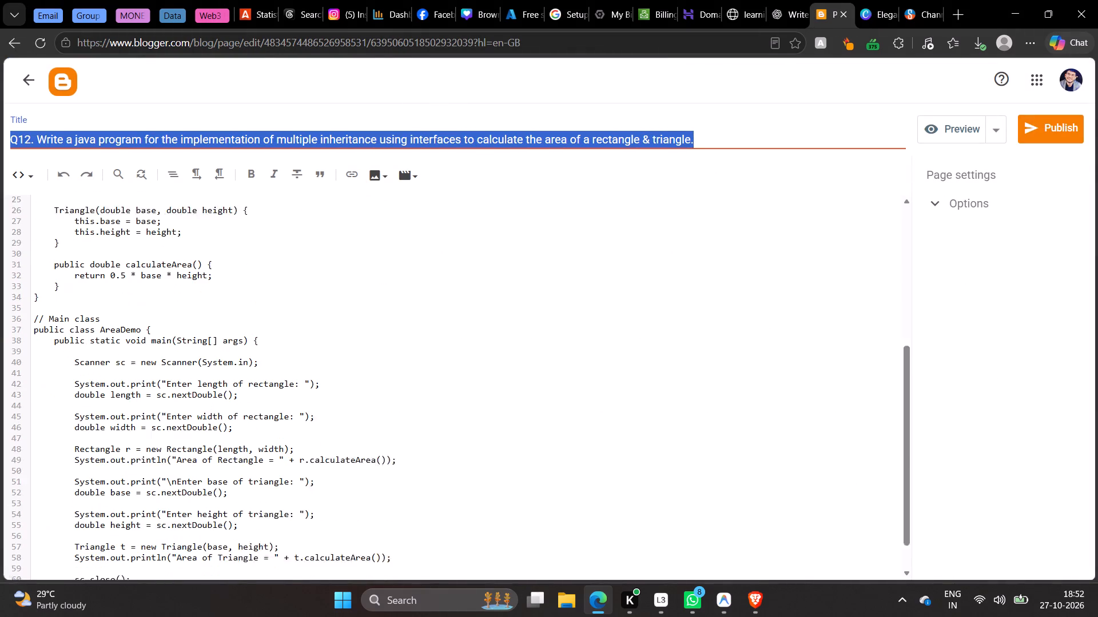
pyautogui.scroll(-3, 416, 230)
pyautogui.click(870, 0)
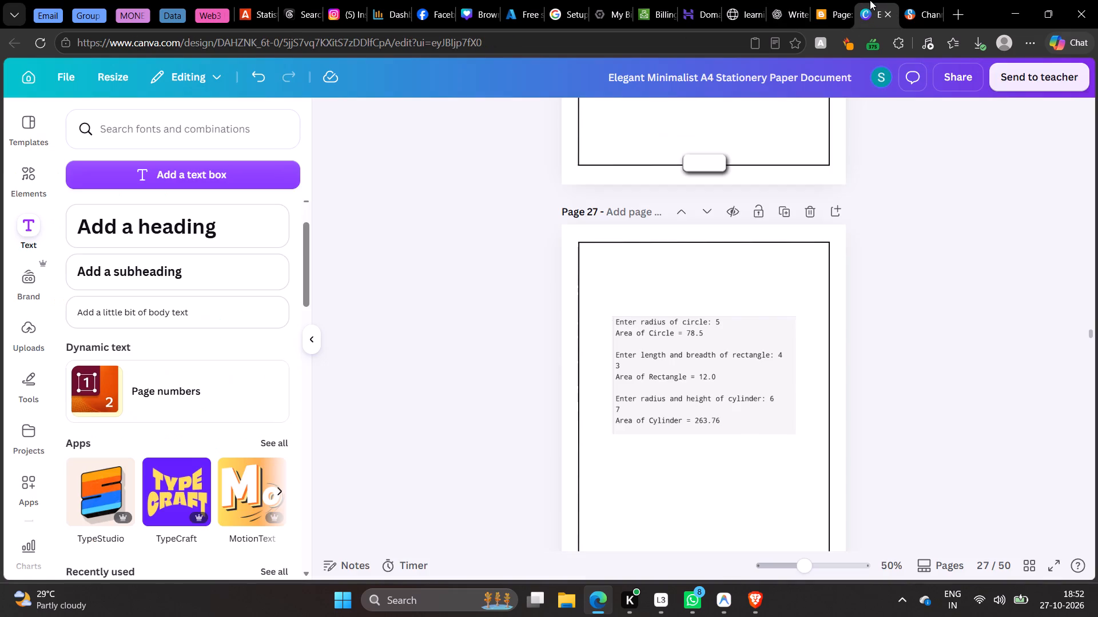
pyautogui.scroll(-5, 829, 236)
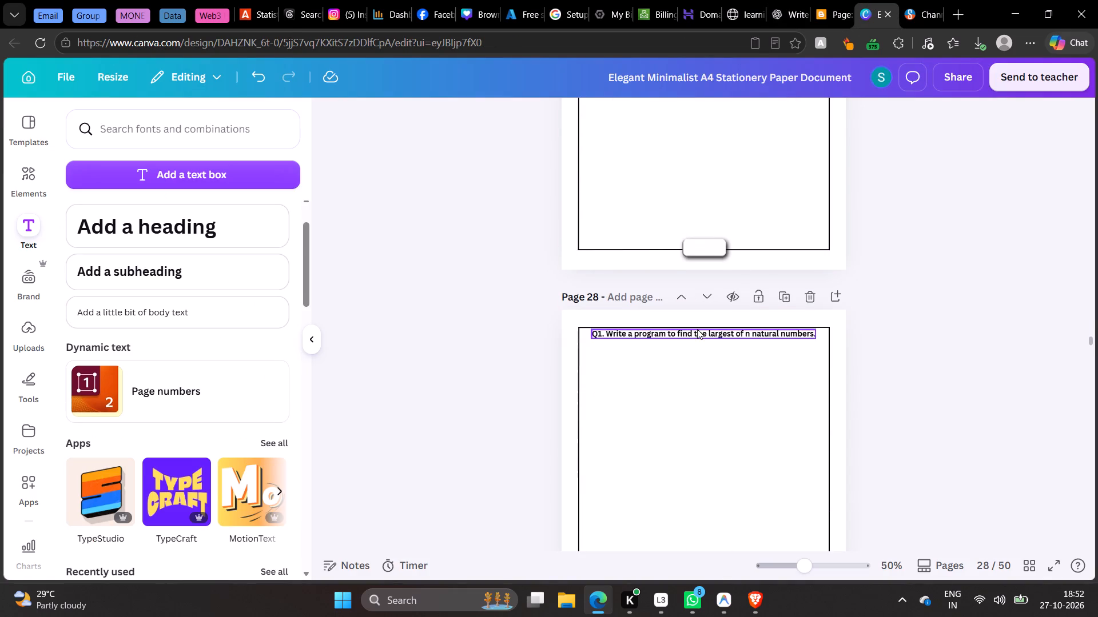
pyautogui.tripleClick(697, 330)
pyautogui.hotkey('ctrl', 'v')
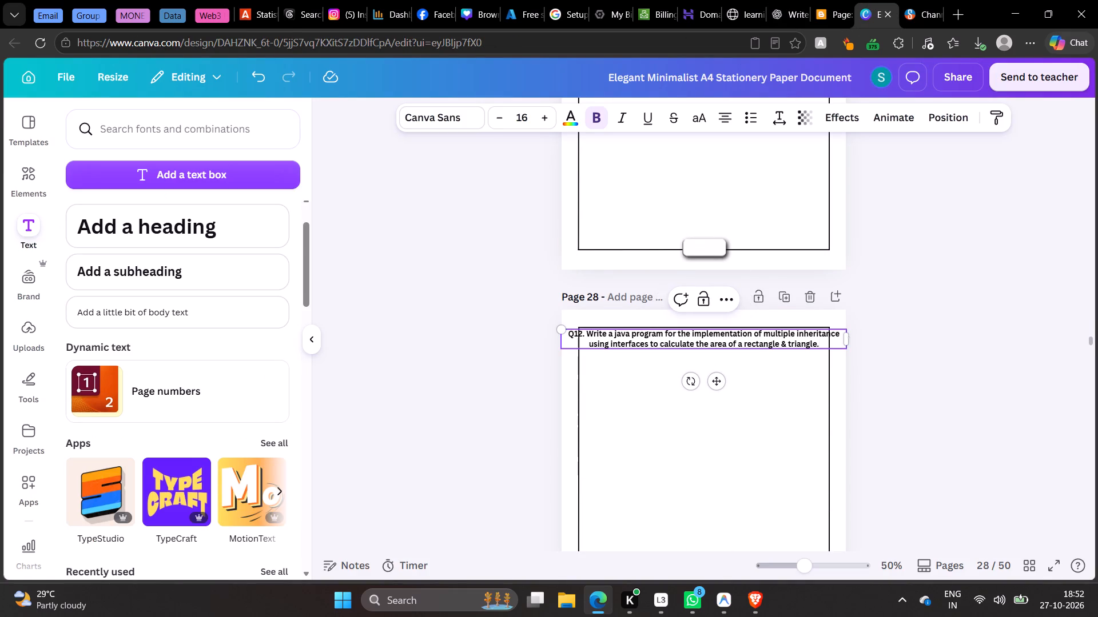
# Narrow the Q12 heading's text box to about 178 wide and center it inside the top of page 28's border.
pyautogui.moveTo(846, 338); pyautogui.dragTo(802, 340)
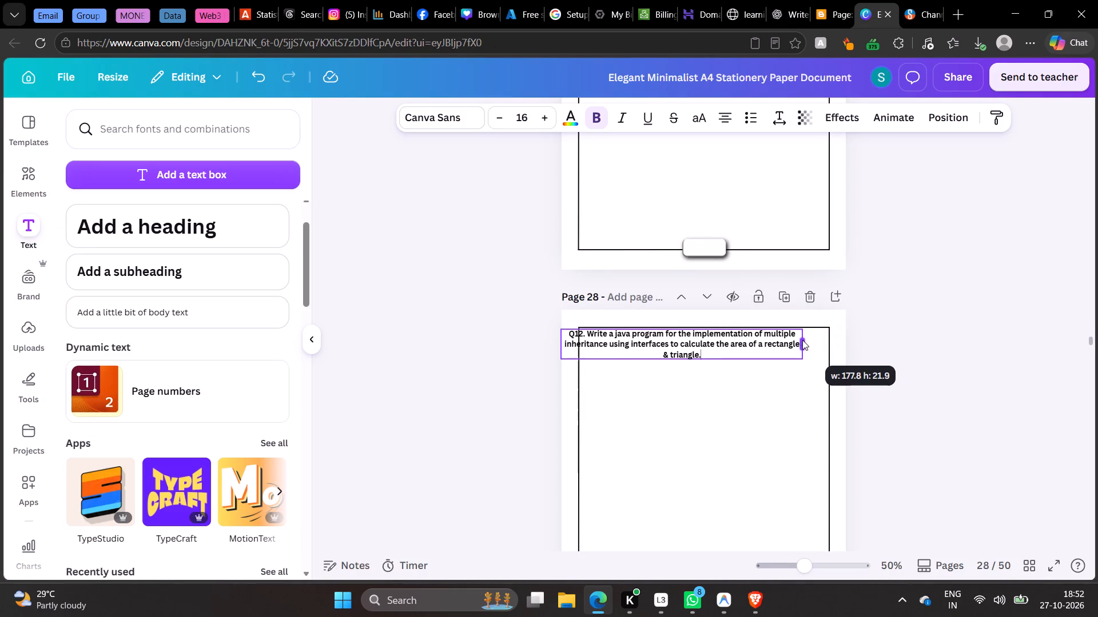
pyautogui.moveTo(802, 340); pyautogui.dragTo(803, 340)
pyautogui.click(962, 346)
pyautogui.moveTo(713, 346); pyautogui.dragTo(736, 351)
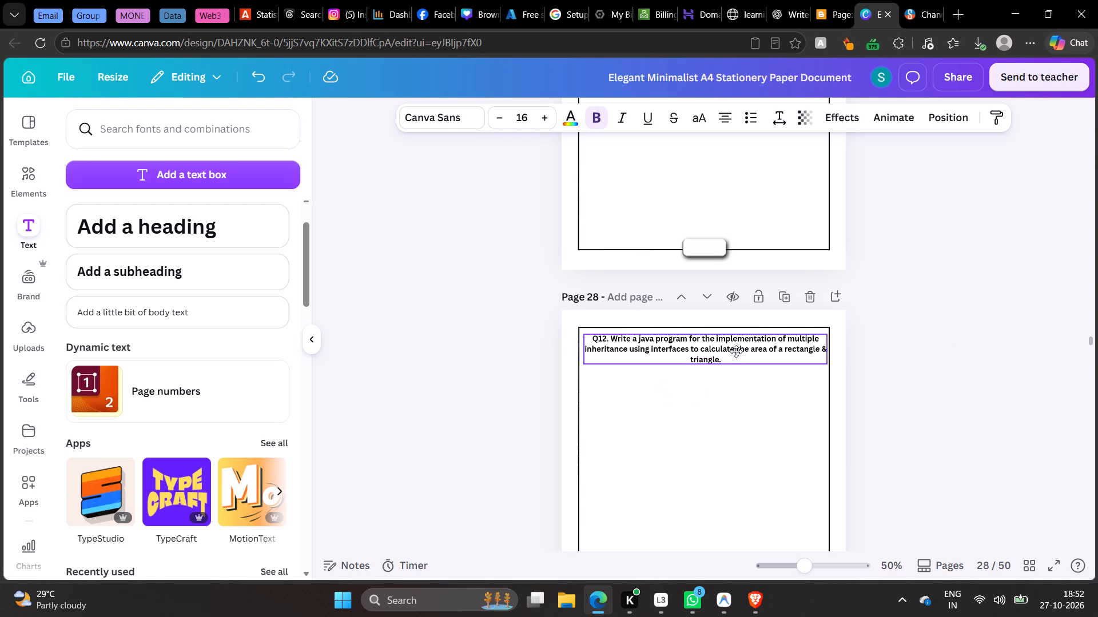
pyautogui.moveTo(736, 351); pyautogui.dragTo(735, 348)
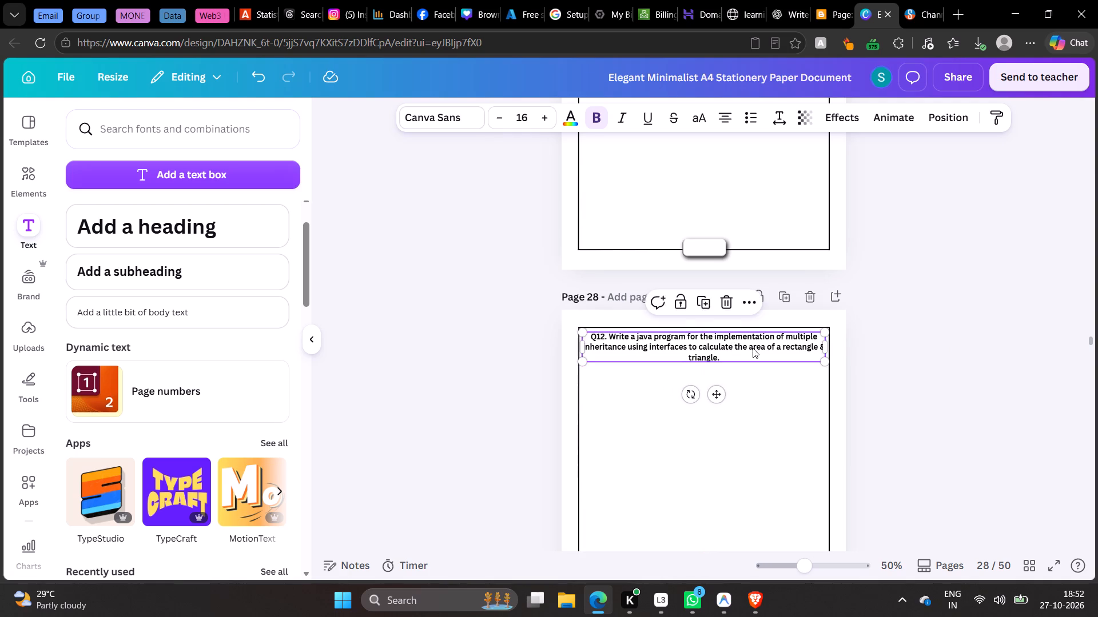
pyautogui.click(1005, 337)
# Review the length of the Q12 program code in its Blogger draft against the blank space on page 28 in Canva.
pyautogui.scroll(-2, 981, 343)
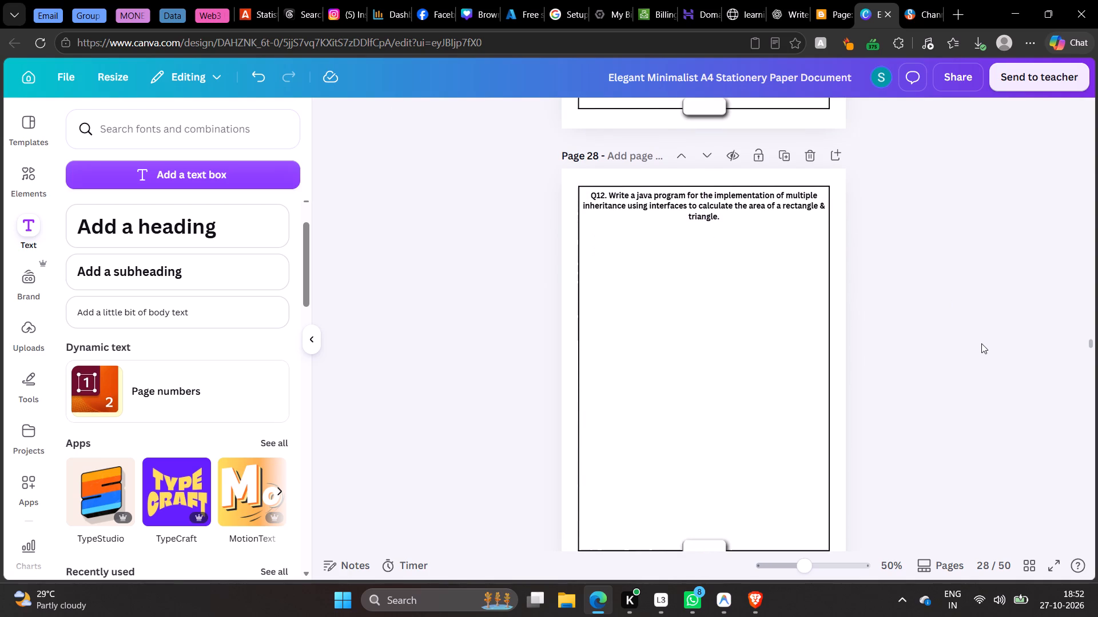
pyautogui.scroll(-3, 981, 343)
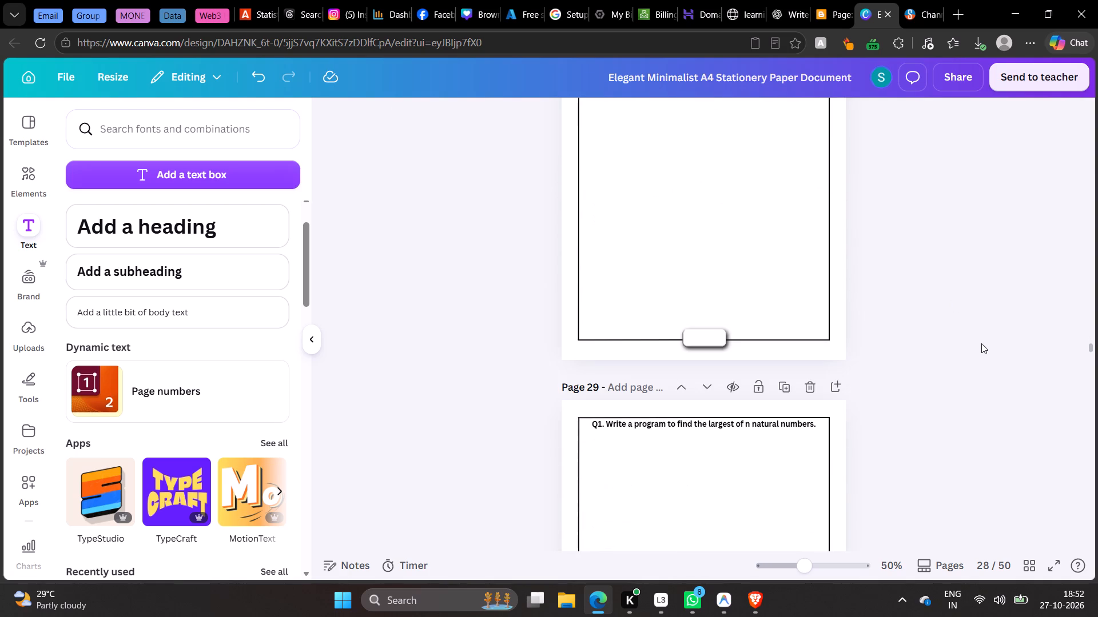
pyautogui.click(828, 11)
pyautogui.scroll(-3, 744, 233)
pyautogui.scroll(4, 743, 238)
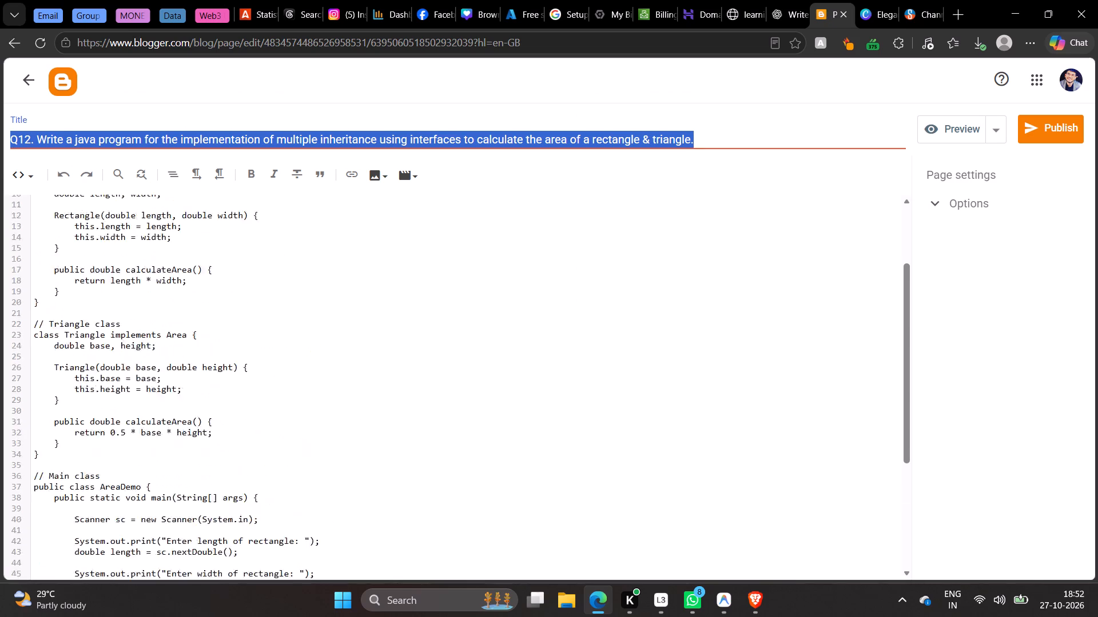
pyautogui.scroll(3, 743, 238)
pyautogui.click(868, 0)
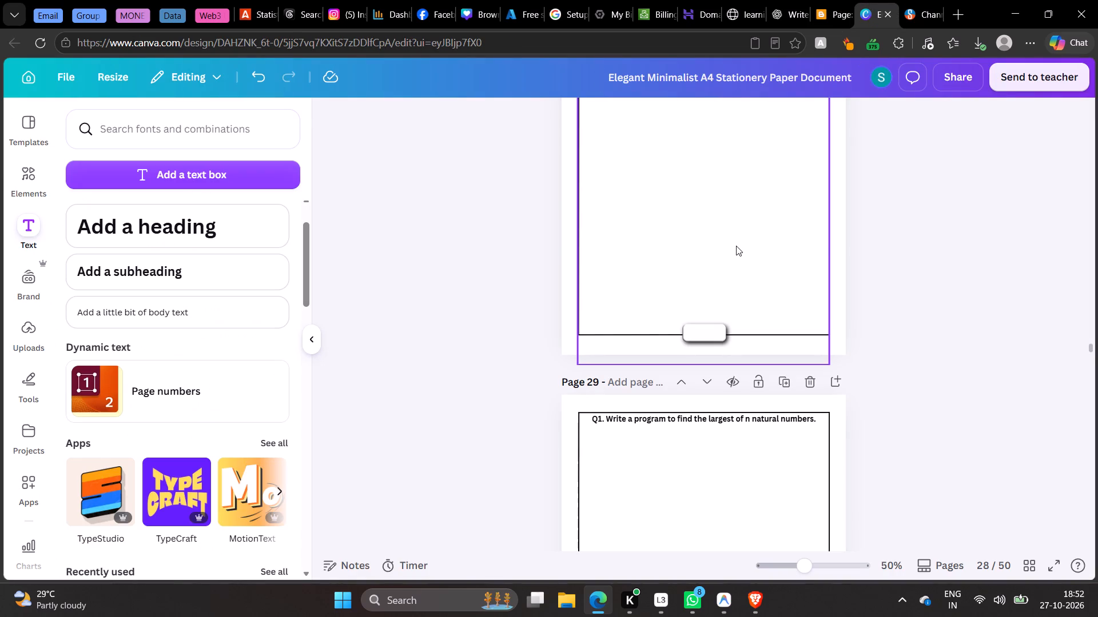
# Select the leftover Q1 heading at the top of page 29.
pyautogui.scroll(3, 738, 246)
pyautogui.scroll(-5, 738, 246)
pyautogui.click(735, 274)
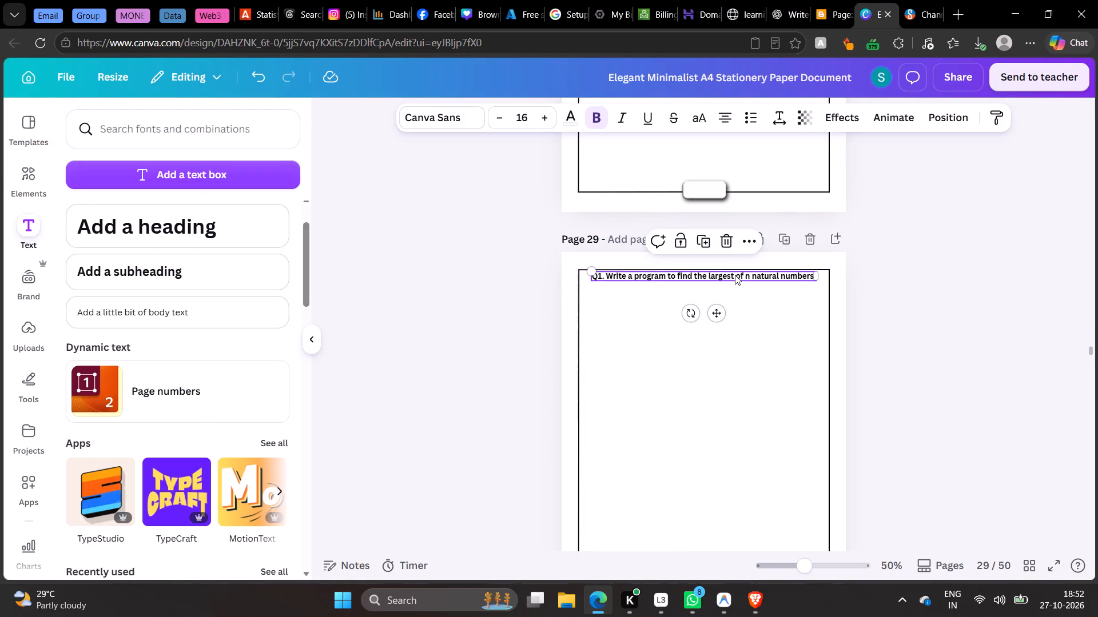
# Delete the leftover Q1 heading about the largest of n natural numbers from page 29.
pyautogui.press('BackSpace')
# Select the grouped border frame on page 30, below its leftover Q1 heading.
pyautogui.scroll(-3, 735, 274)
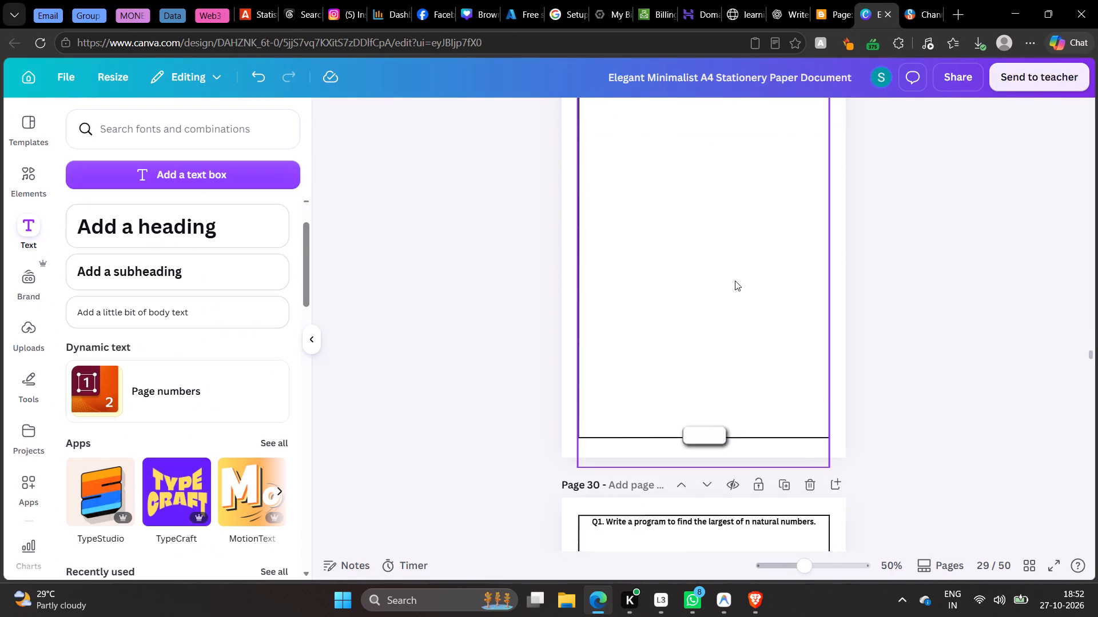
pyautogui.scroll(-2, 735, 281)
pyautogui.click(711, 407)
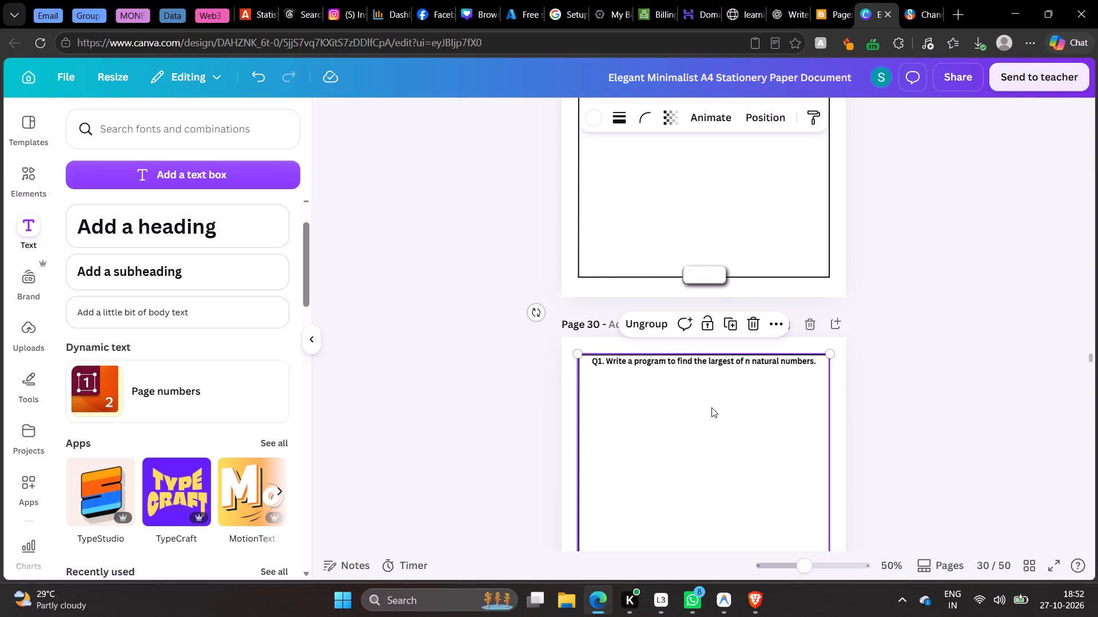
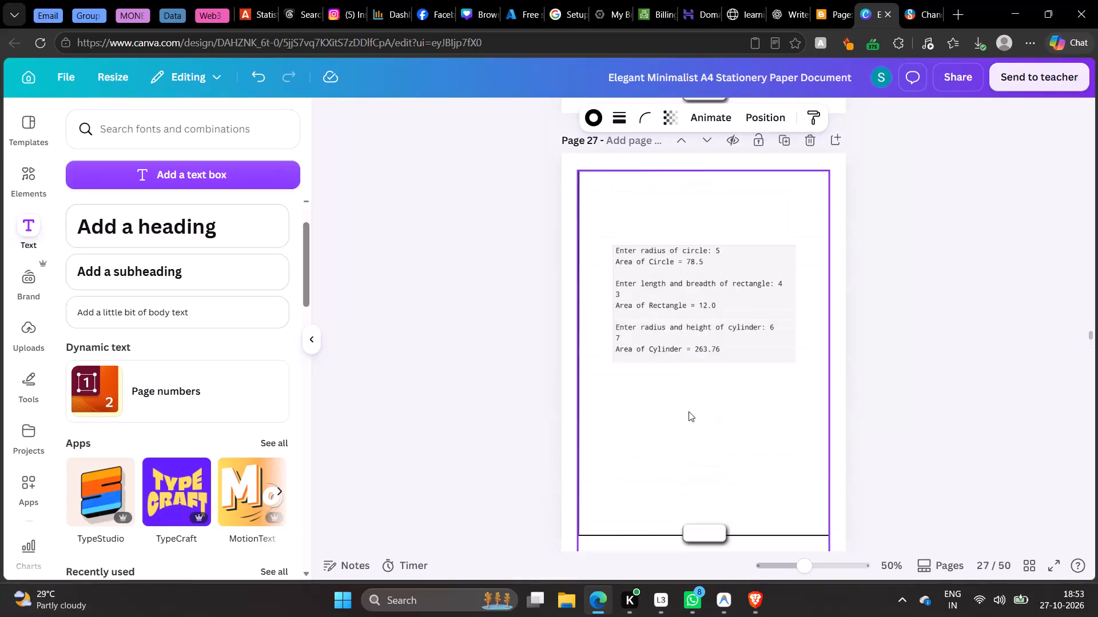
# Check the remaining Q12 program code in its Blogger draft against the blank space on page 29 in Canva.
pyautogui.scroll(-13, 689, 411)
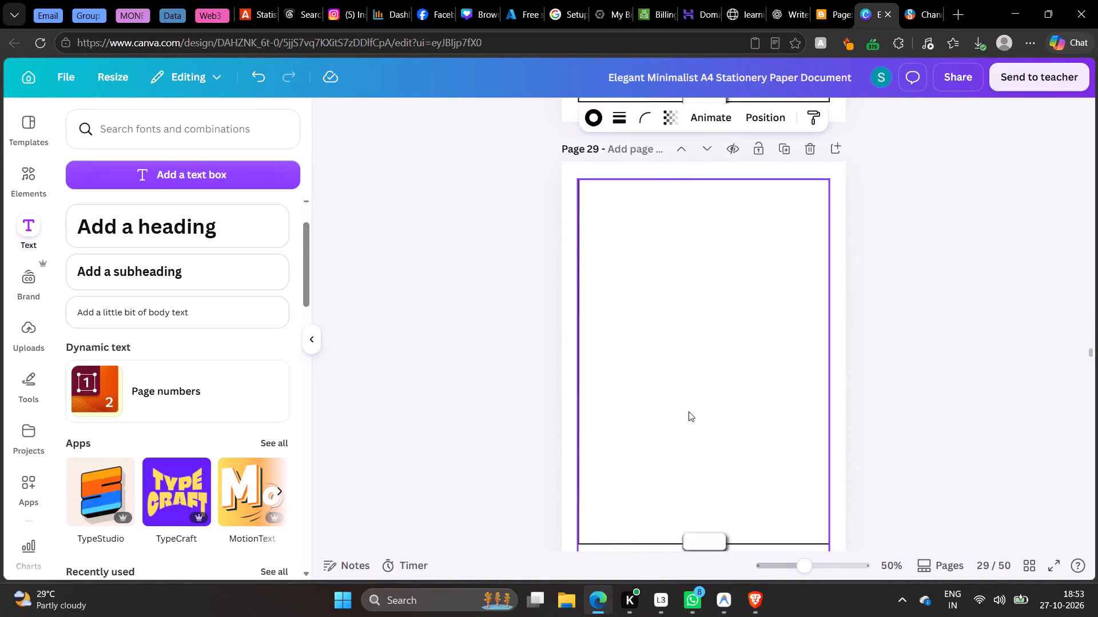
pyautogui.click(828, 5)
pyautogui.scroll(-3, 686, 227)
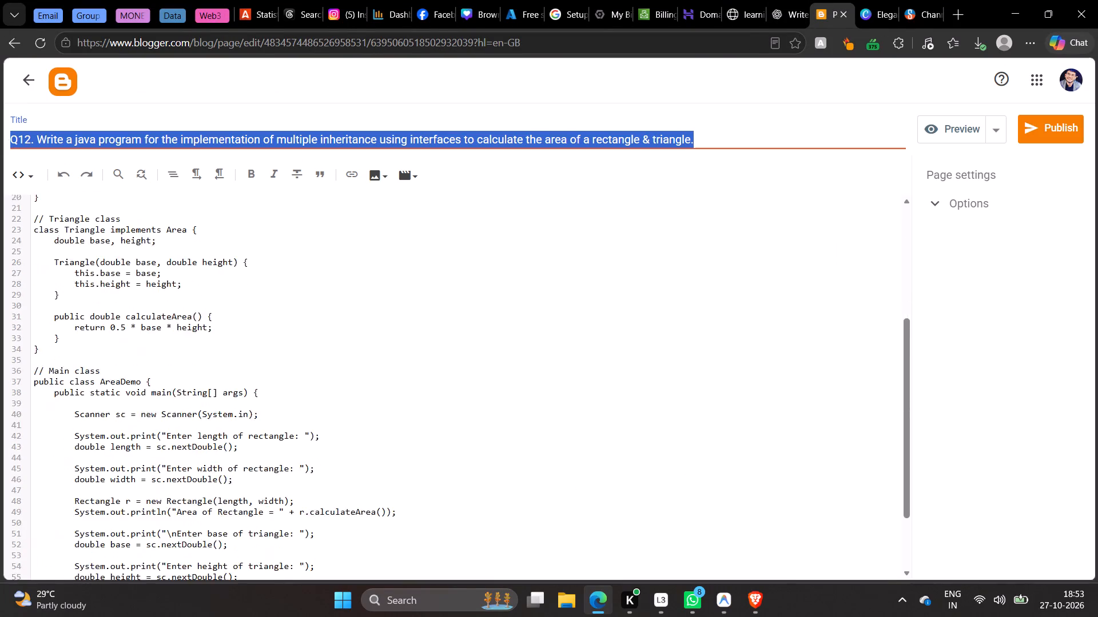
pyautogui.scroll(-5, 686, 227)
pyautogui.click(864, 0)
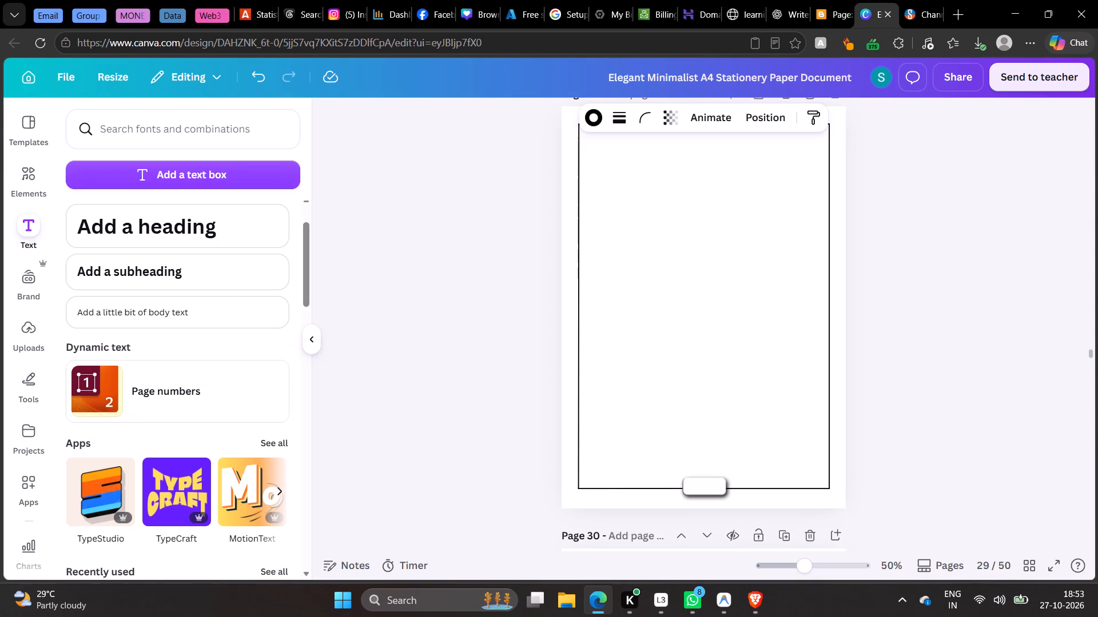
# Delete the leftover Q1 heading about the largest of n natural numbers from the top of page 30.
pyautogui.scroll(-3, 775, 242)
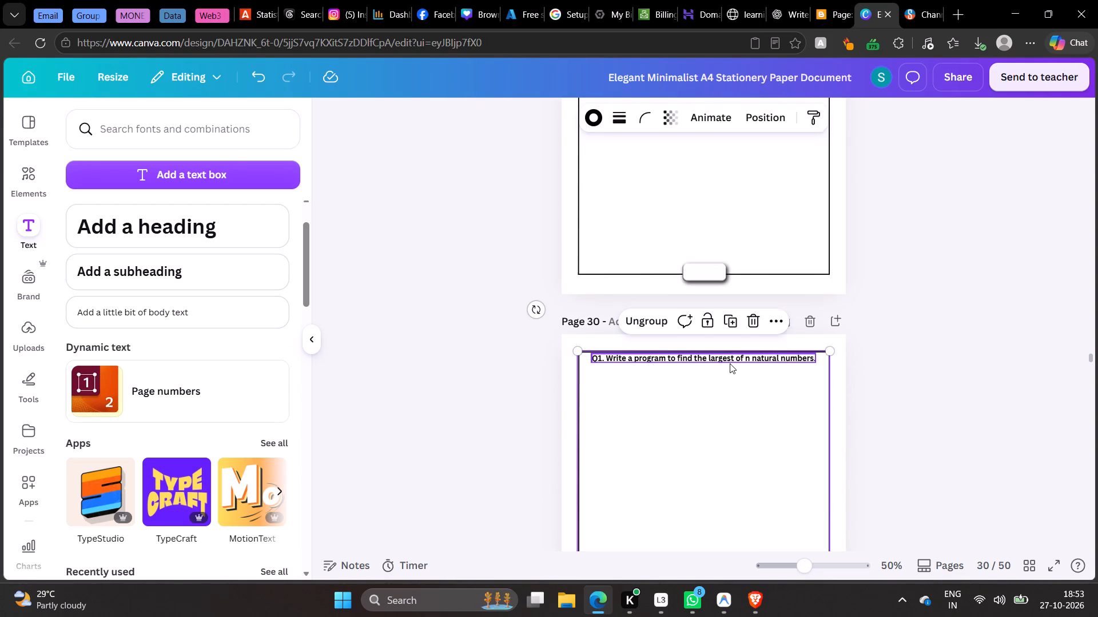
pyautogui.click(730, 363)
pyautogui.press('BackSpace')
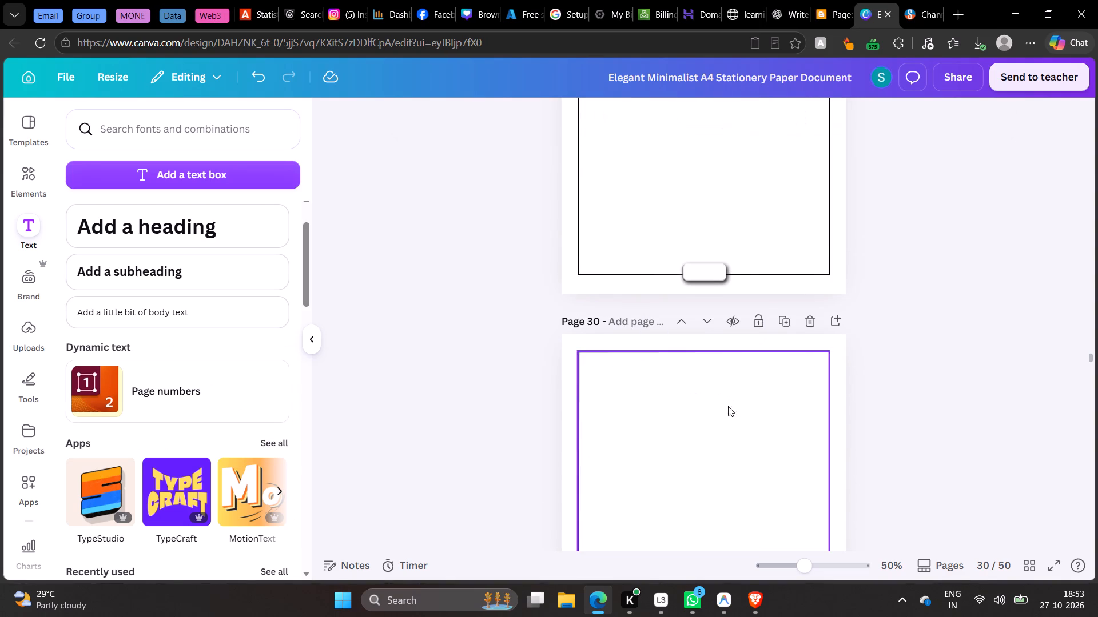
# Paste the copied output image with the rectangle and triangle areas onto page 30 and center it near the top of the border.
pyautogui.click(728, 406)
pyautogui.hotkey('ctrl', 'v')
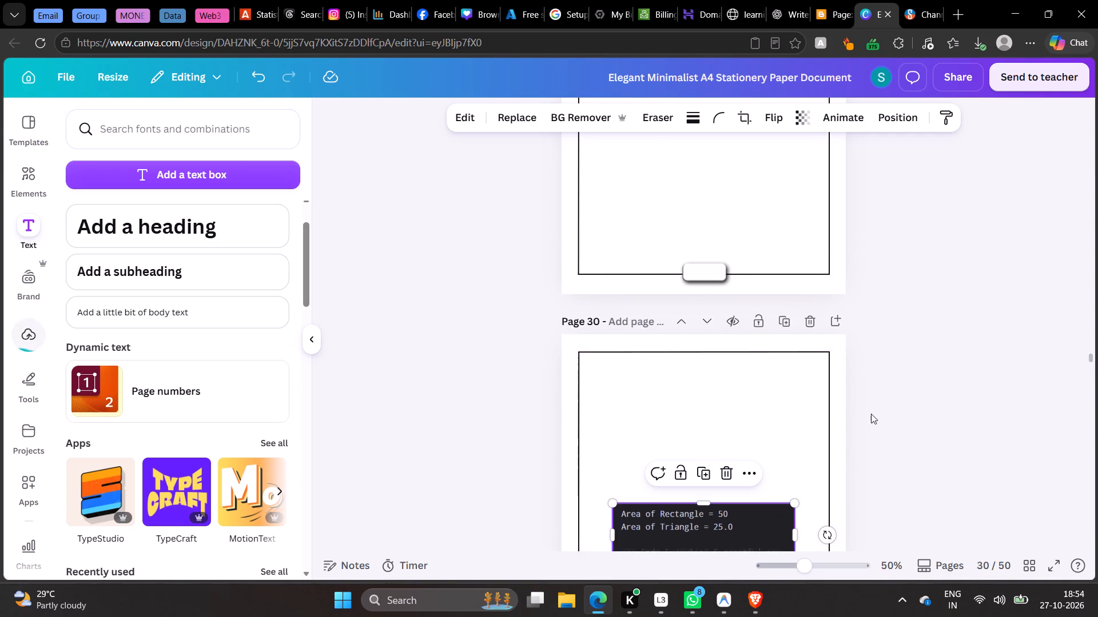
pyautogui.scroll(-2, 871, 414)
pyautogui.moveTo(710, 406); pyautogui.dragTo(714, 313)
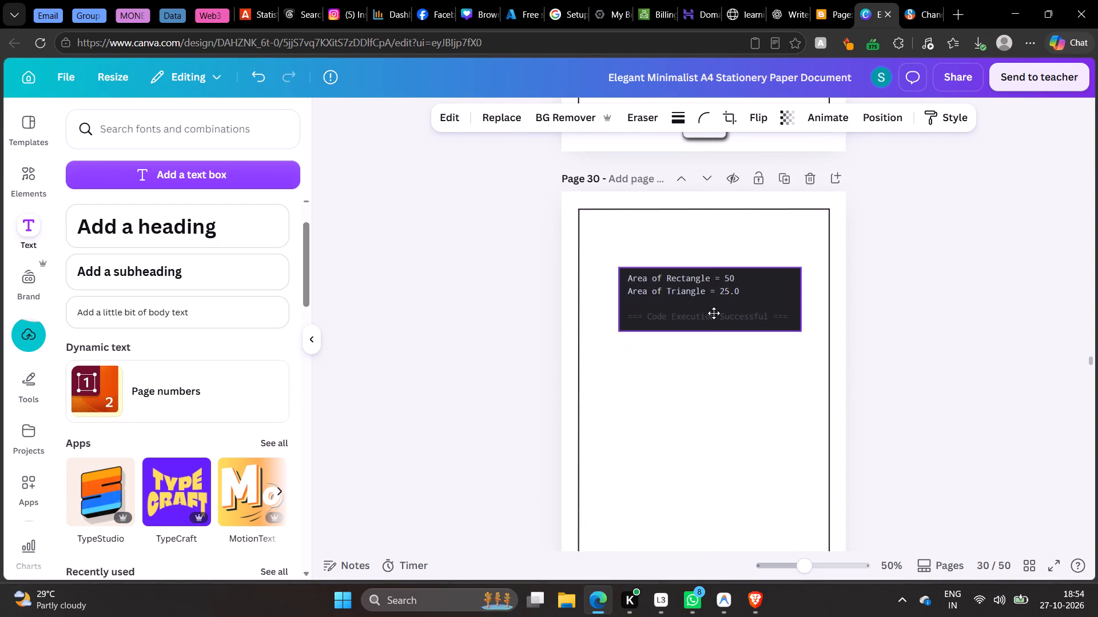
pyautogui.moveTo(714, 313); pyautogui.dragTo(713, 313)
pyautogui.click(905, 308)
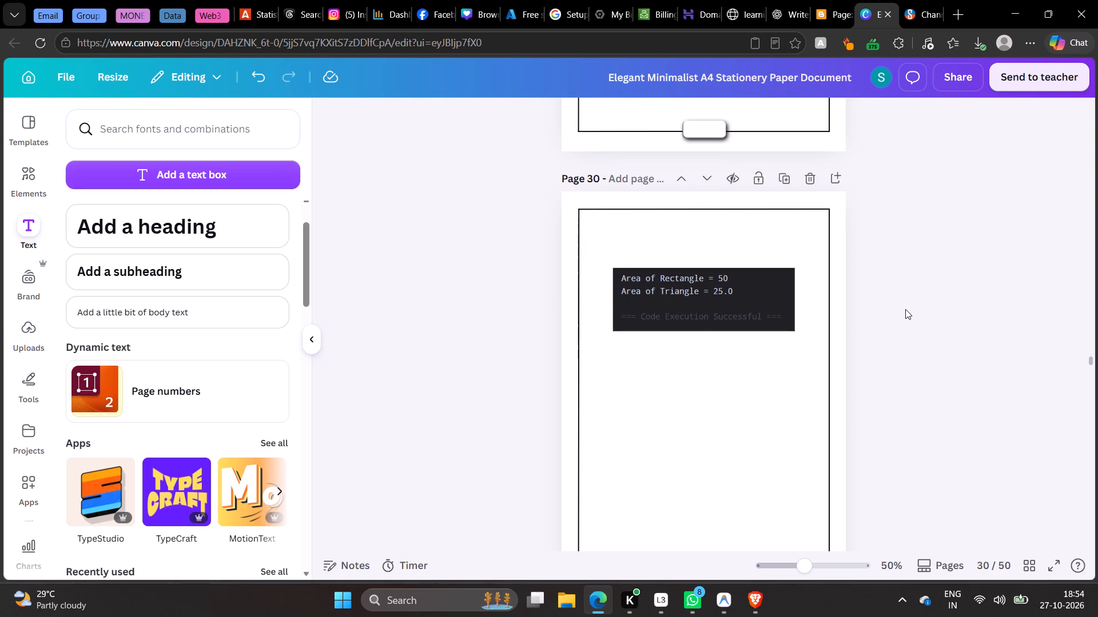
# Copy the full Q13 title about an Applet frame window from its Blogger draft and replace page 31's Q1 heading in Canva with it.
pyautogui.click(827, 0)
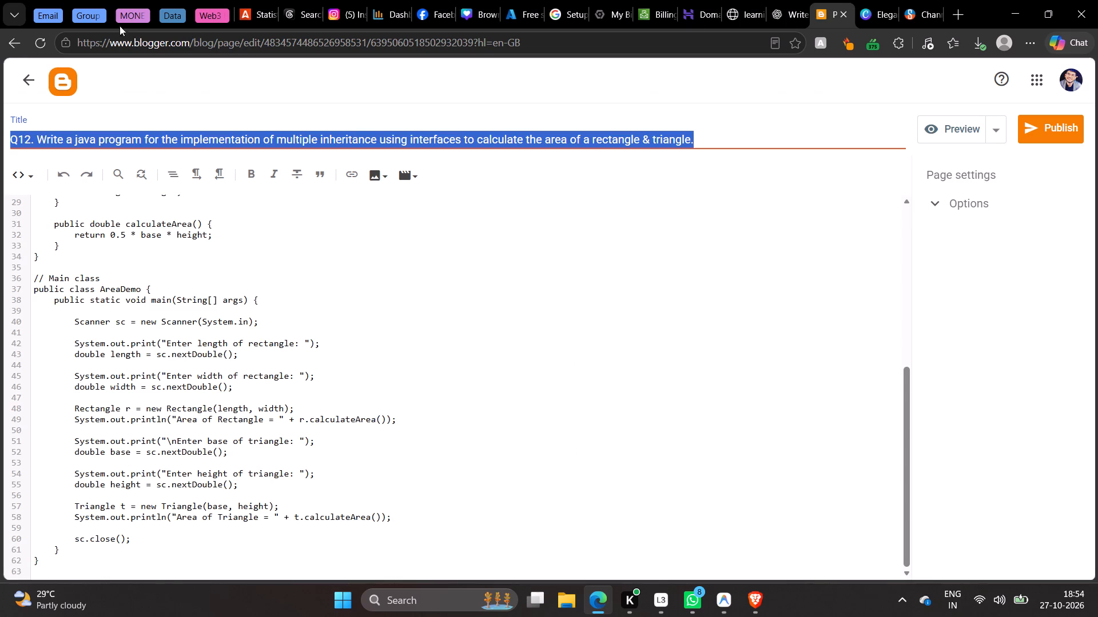
pyautogui.click(18, 76)
pyautogui.scroll(3, 455, 176)
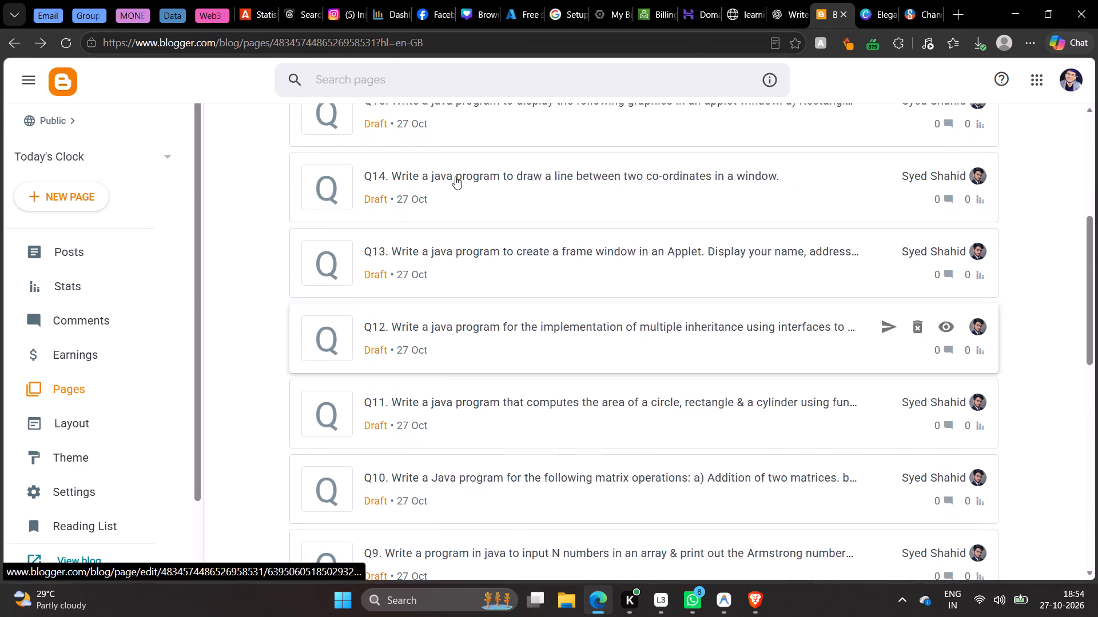
pyautogui.click(453, 318)
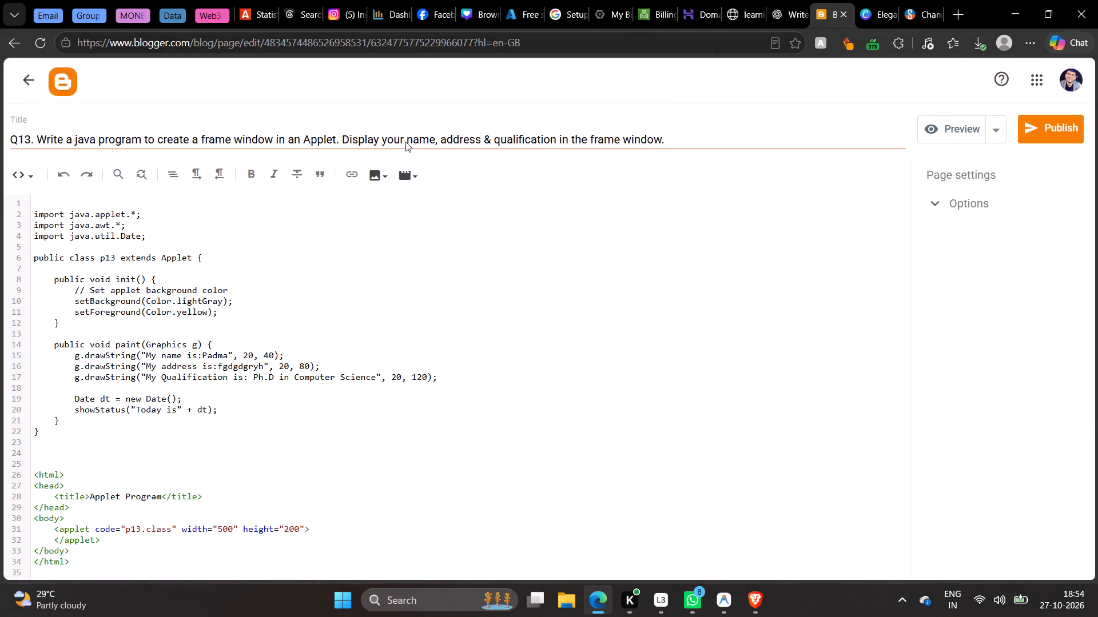
pyautogui.tripleClick(406, 141)
pyautogui.rightClick(406, 141)
pyautogui.click(459, 211)
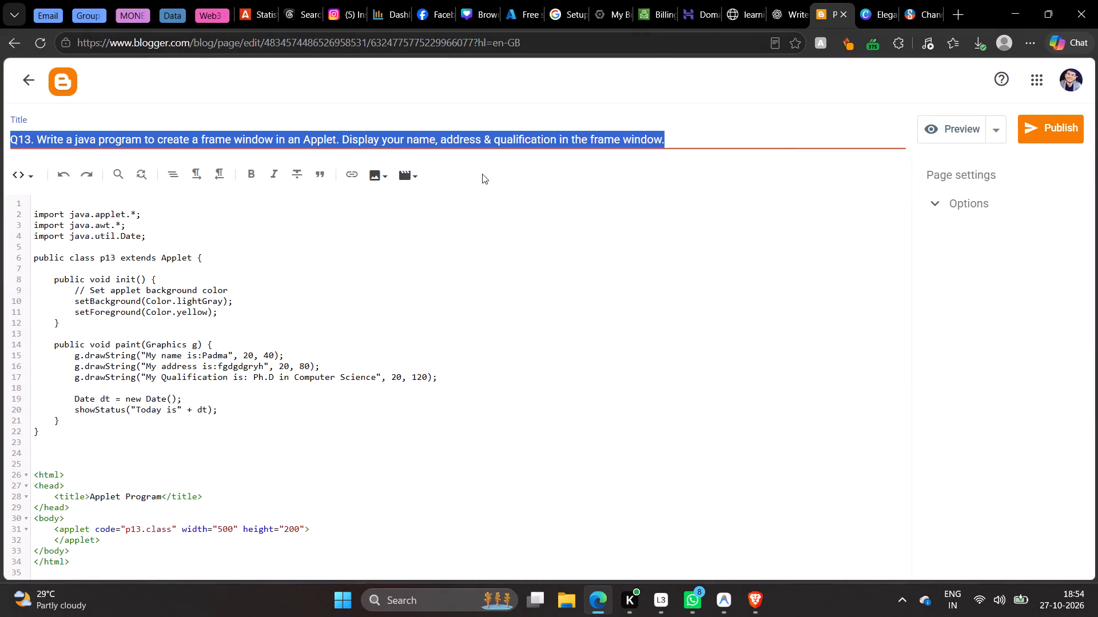
pyautogui.click(862, 0)
pyautogui.scroll(-6, 734, 246)
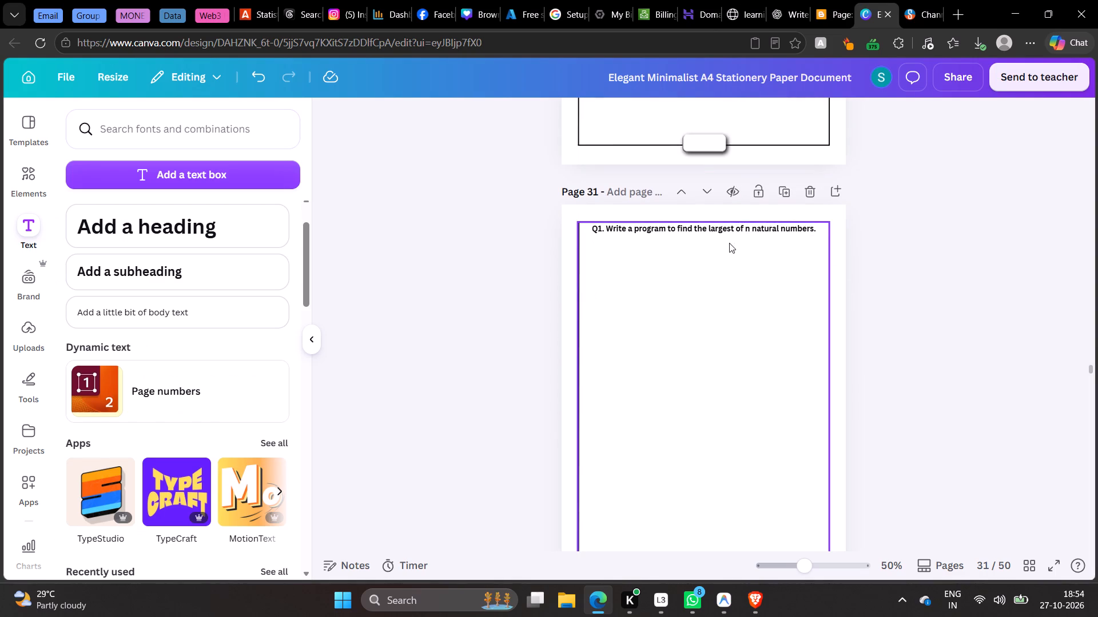
pyautogui.tripleClick(728, 229)
pyautogui.hotkey('ctrl', 'v')
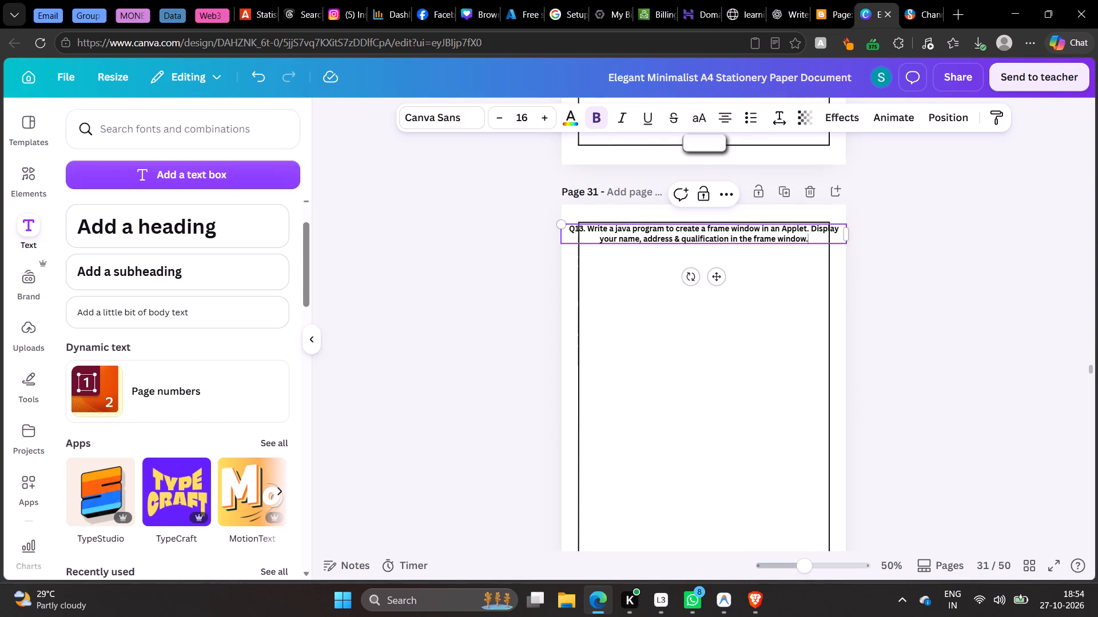
# Narrow the Q13 heading's text box to fit within page 31's border and center it just below the border's top edge.
pyautogui.moveTo(848, 233); pyautogui.dragTo(830, 233)
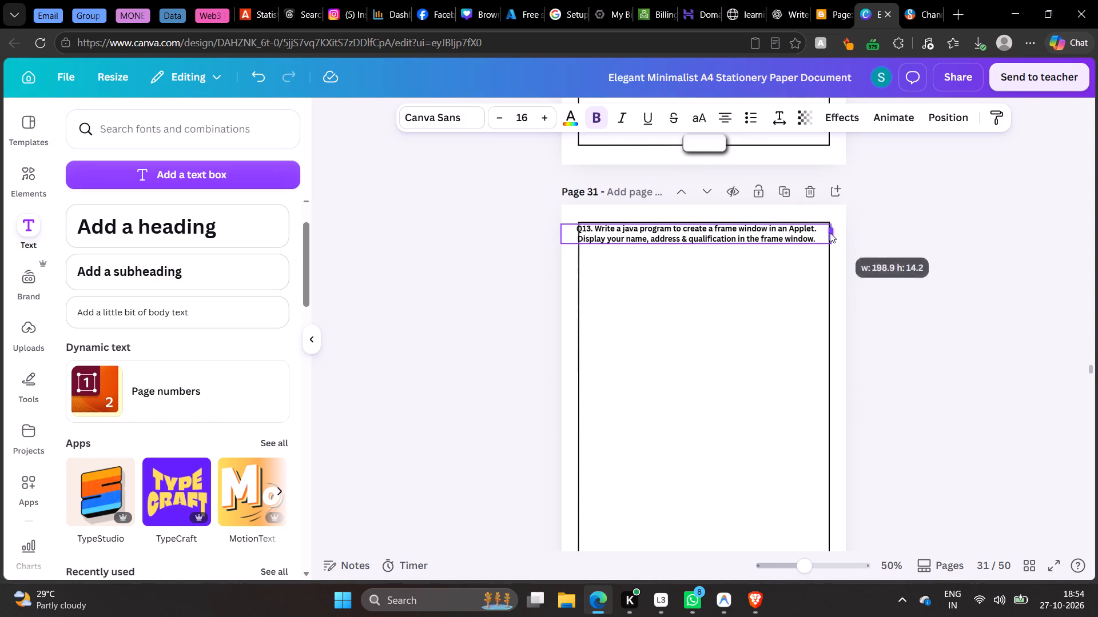
pyautogui.moveTo(830, 233); pyautogui.dragTo(811, 233)
pyautogui.click(935, 234)
pyautogui.moveTo(715, 237); pyautogui.dragTo(718, 237)
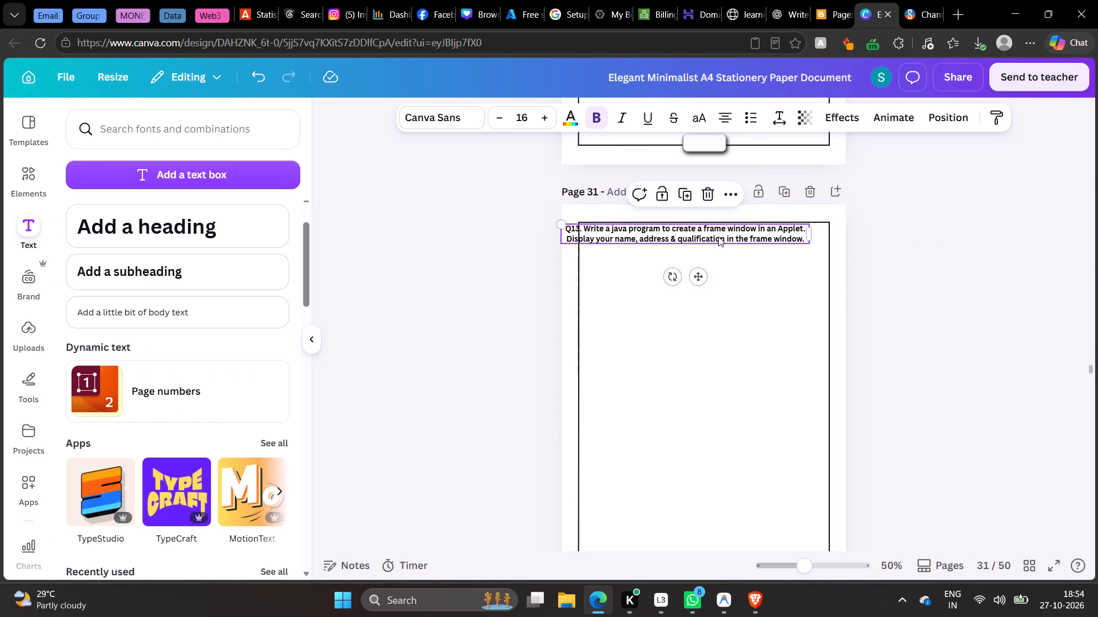
pyautogui.moveTo(718, 237); pyautogui.dragTo(733, 241)
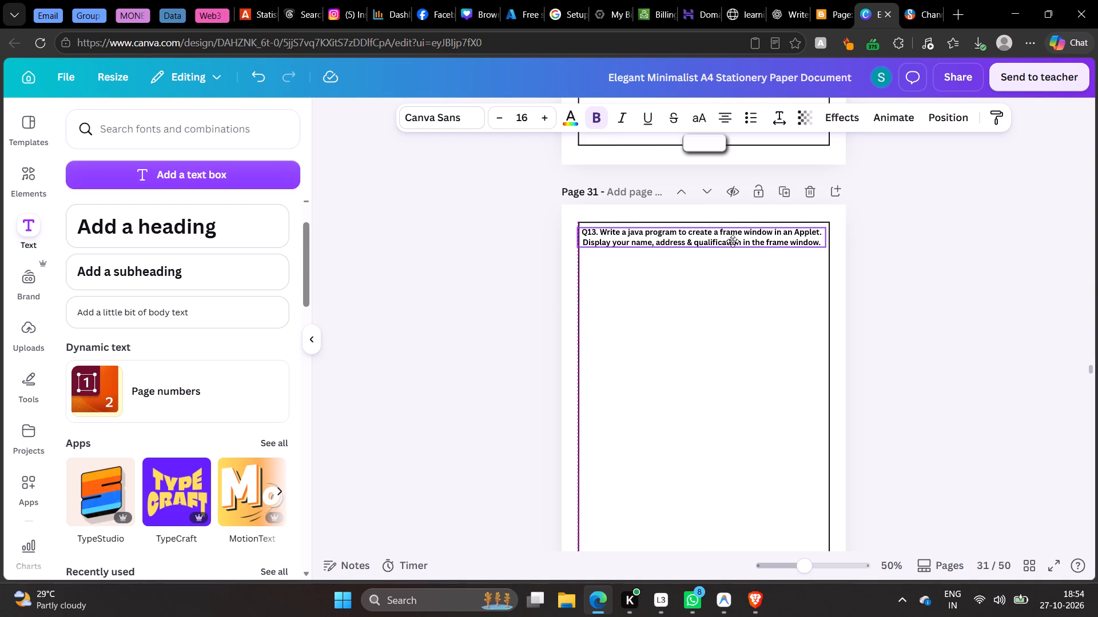
pyautogui.moveTo(733, 241); pyautogui.dragTo(733, 239)
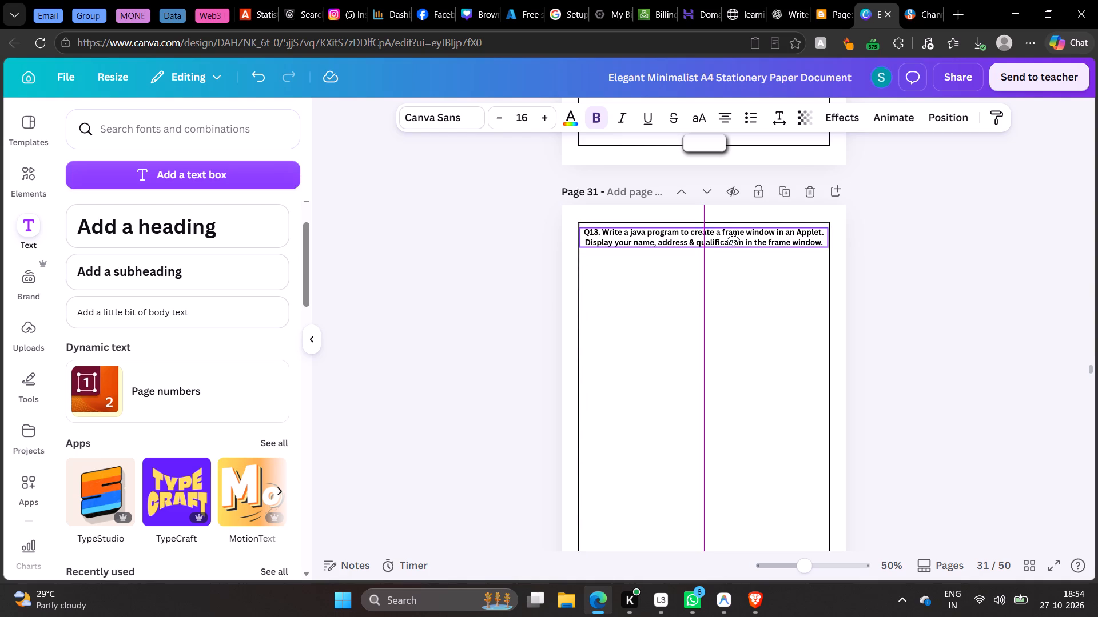
pyautogui.moveTo(733, 239); pyautogui.dragTo(733, 241)
pyautogui.click(865, 227)
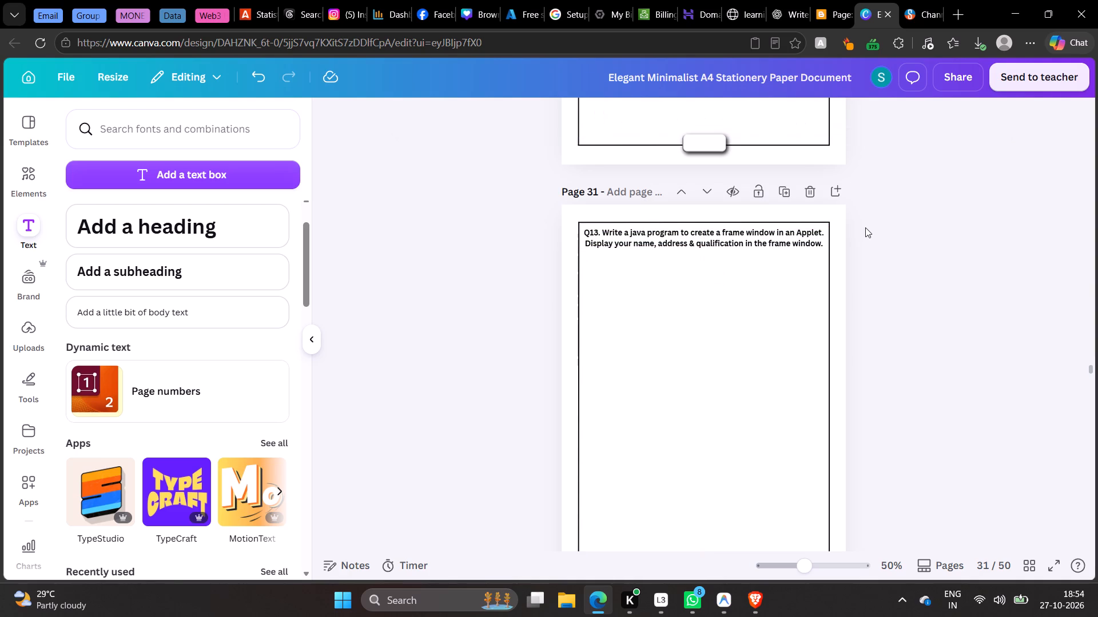
# Review the length of the Q13 program code in its Blogger draft against the blank space on page 31 in Canva.
pyautogui.click(829, 0)
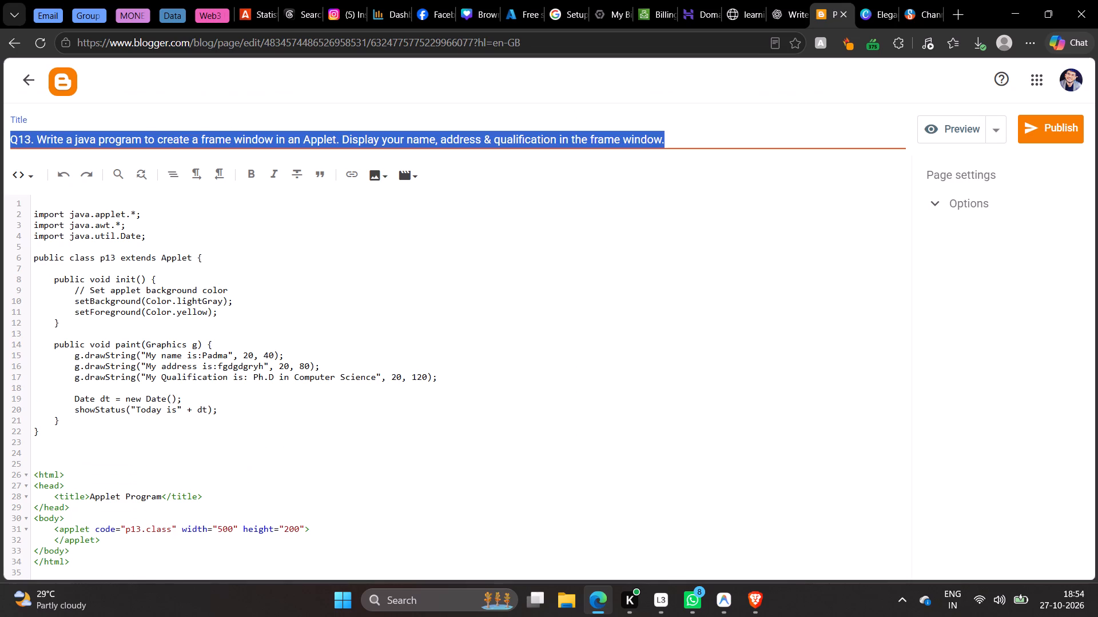
pyautogui.scroll(-7, 612, 265)
pyautogui.scroll(3, 612, 267)
pyautogui.scroll(-2, 612, 267)
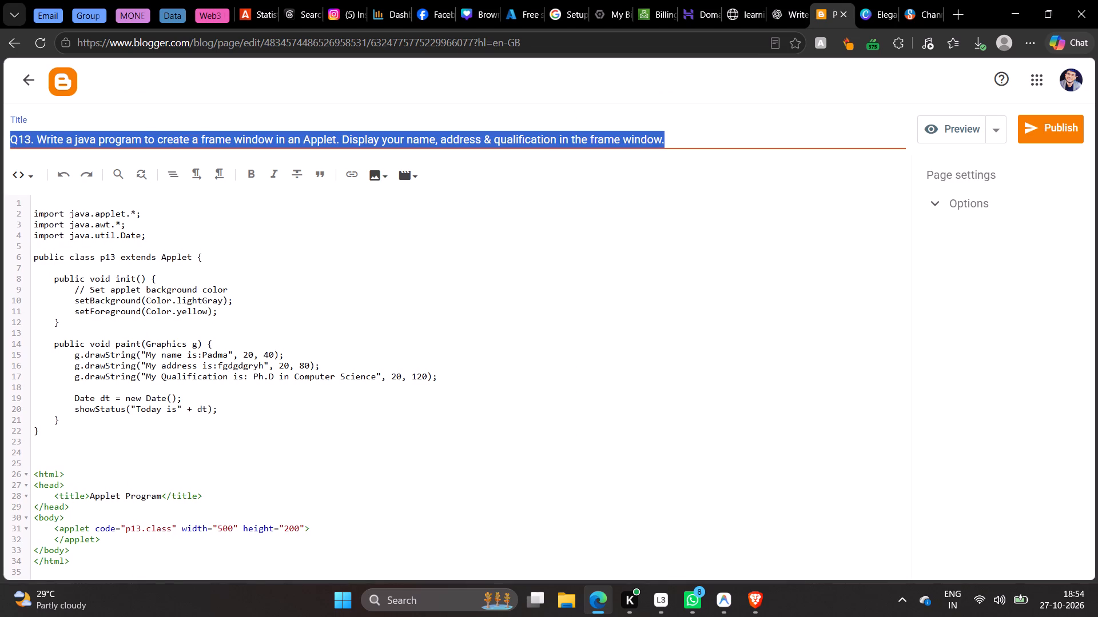
pyautogui.click(869, 0)
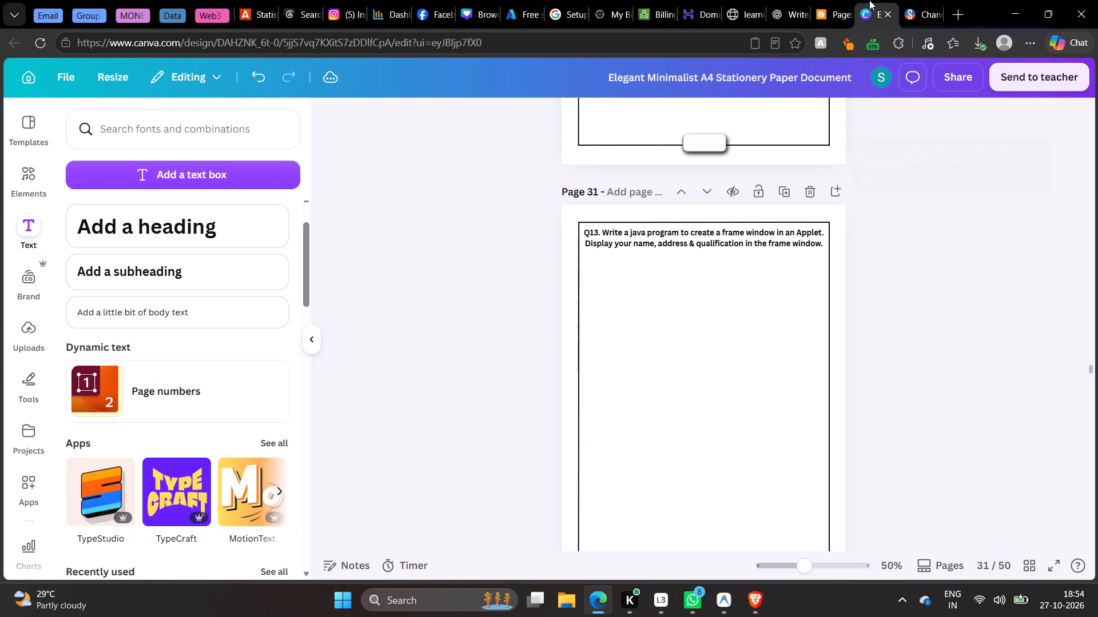
pyautogui.scroll(-4, 777, 260)
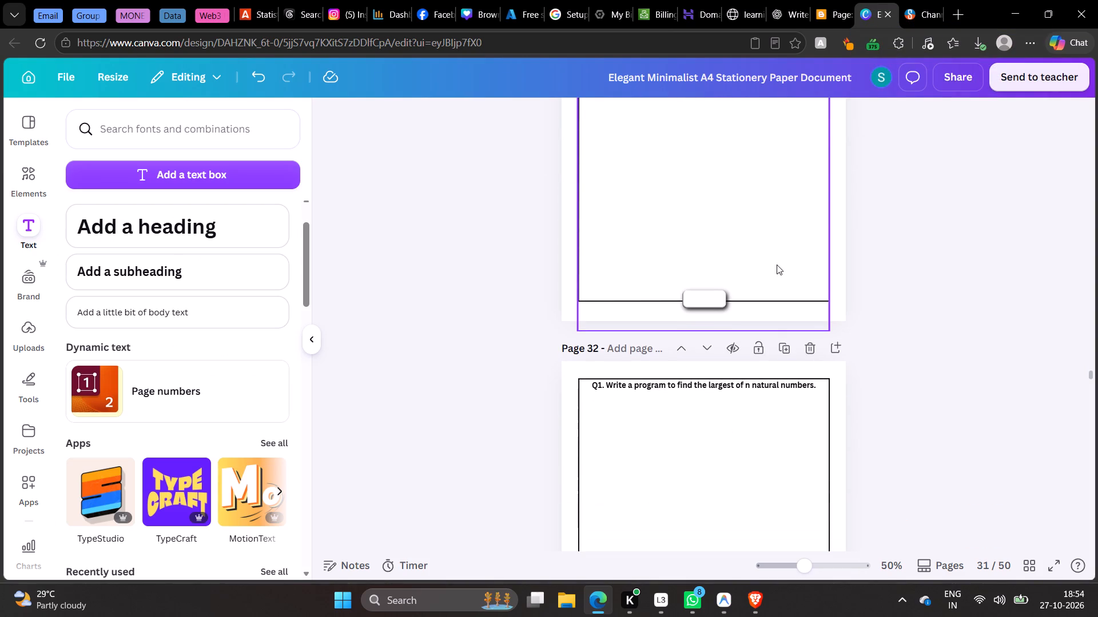
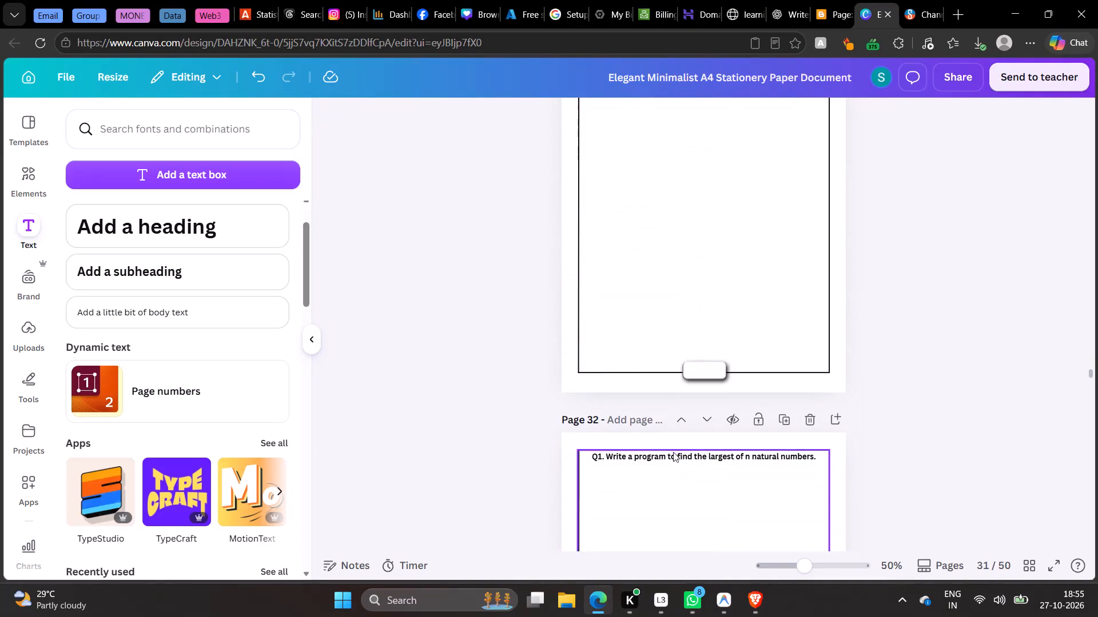
# Delete page 32's Q1 heading, paste the copied name, address and qualification output image there, and center it in the upper part of the border.
pyautogui.click(673, 458)
pyautogui.press('BackSpace')
pyautogui.scroll(-1, 673, 458)
pyautogui.click(673, 460)
pyautogui.hotkey('ctrl', 'v')
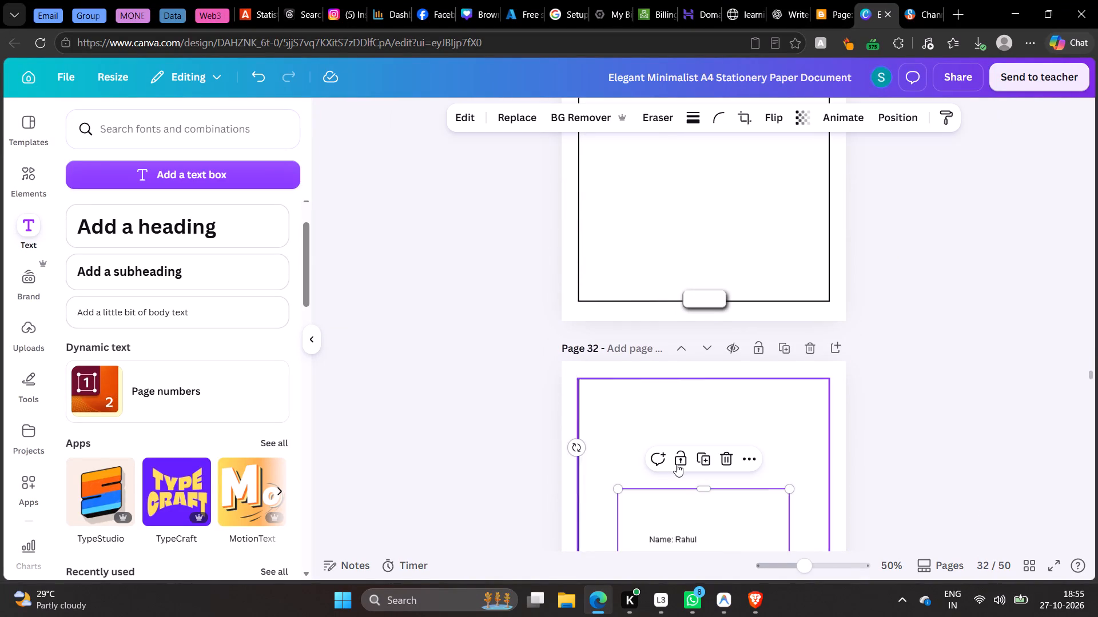
pyautogui.moveTo(713, 523); pyautogui.dragTo(717, 477)
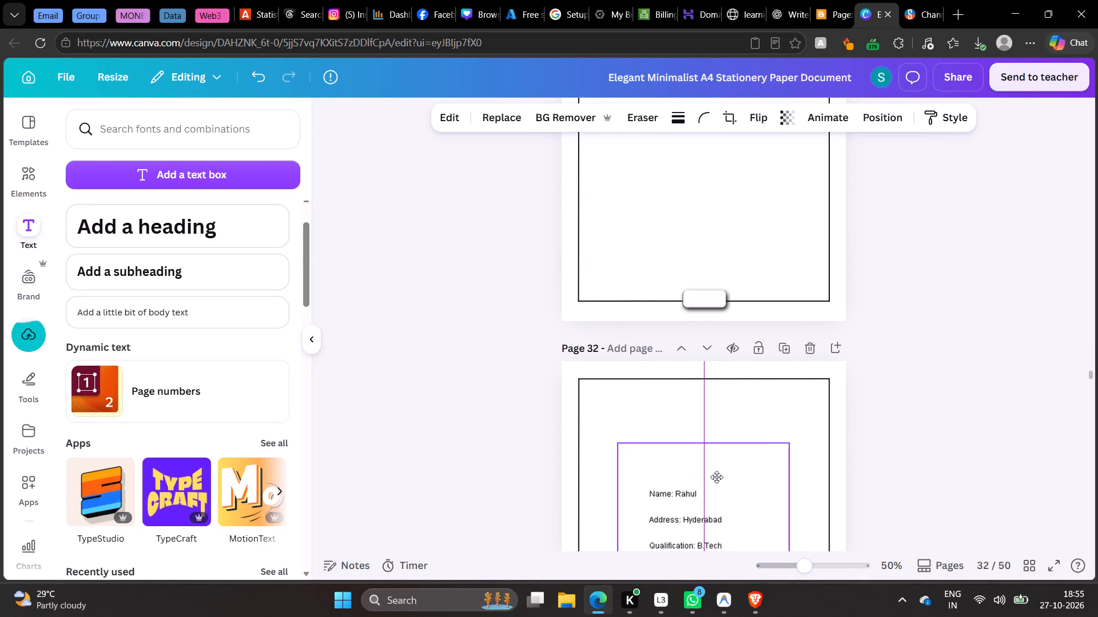
pyautogui.moveTo(717, 477); pyautogui.dragTo(717, 471)
pyautogui.click(958, 447)
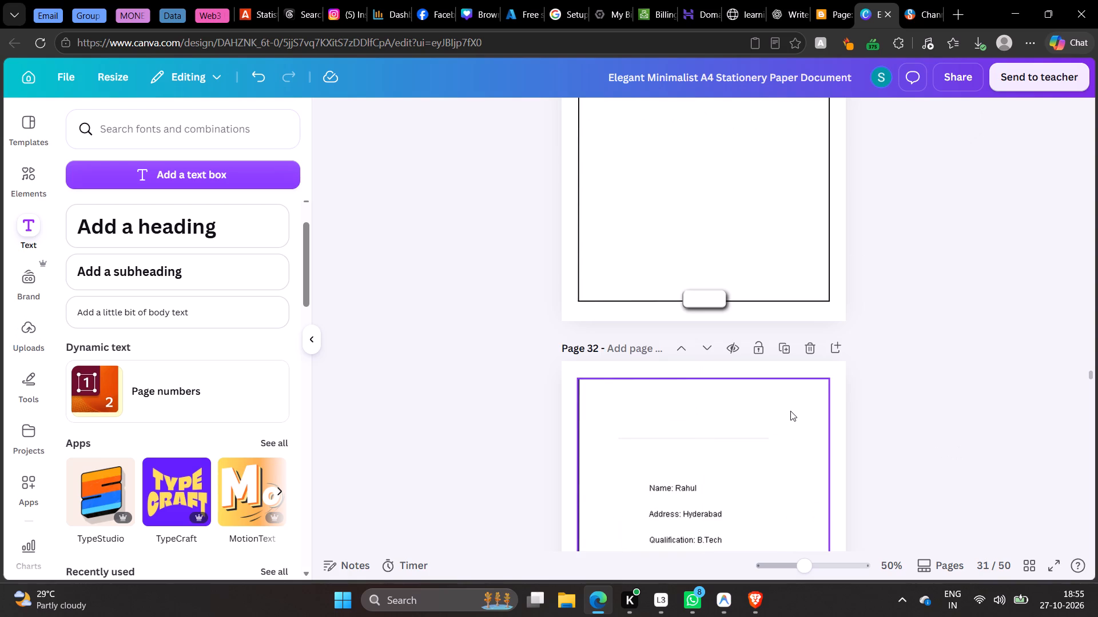
# Copy the full Q14 title about drawing a line between two co-ordinates from its Blogger draft and replace page 33's Q1 heading in Canva with it.
pyautogui.click(828, 0)
pyautogui.click(27, 70)
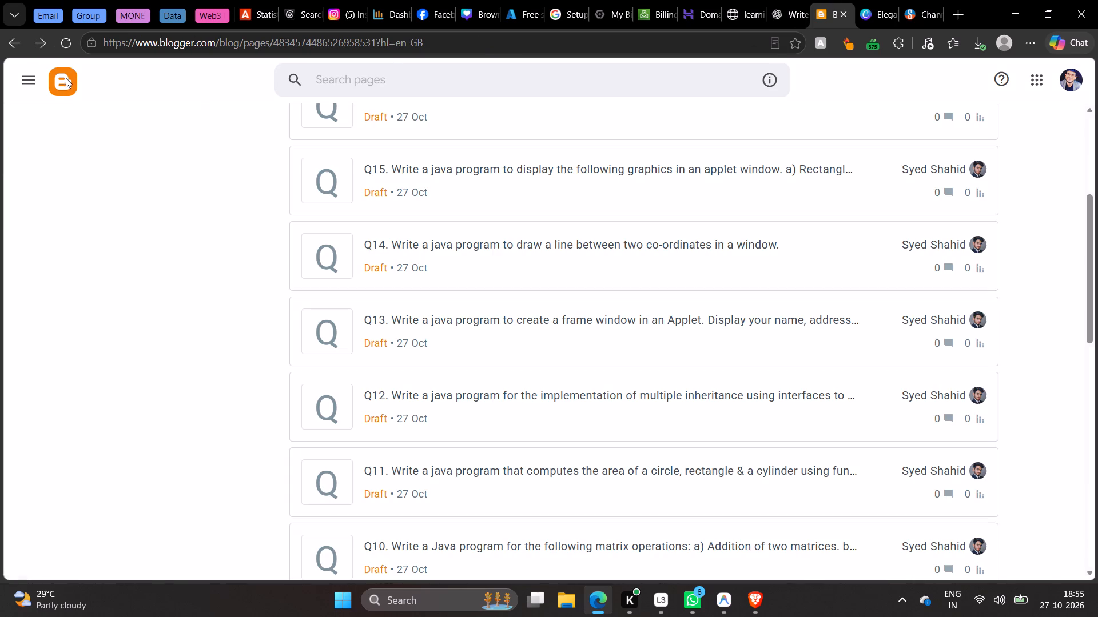
pyautogui.click(470, 238)
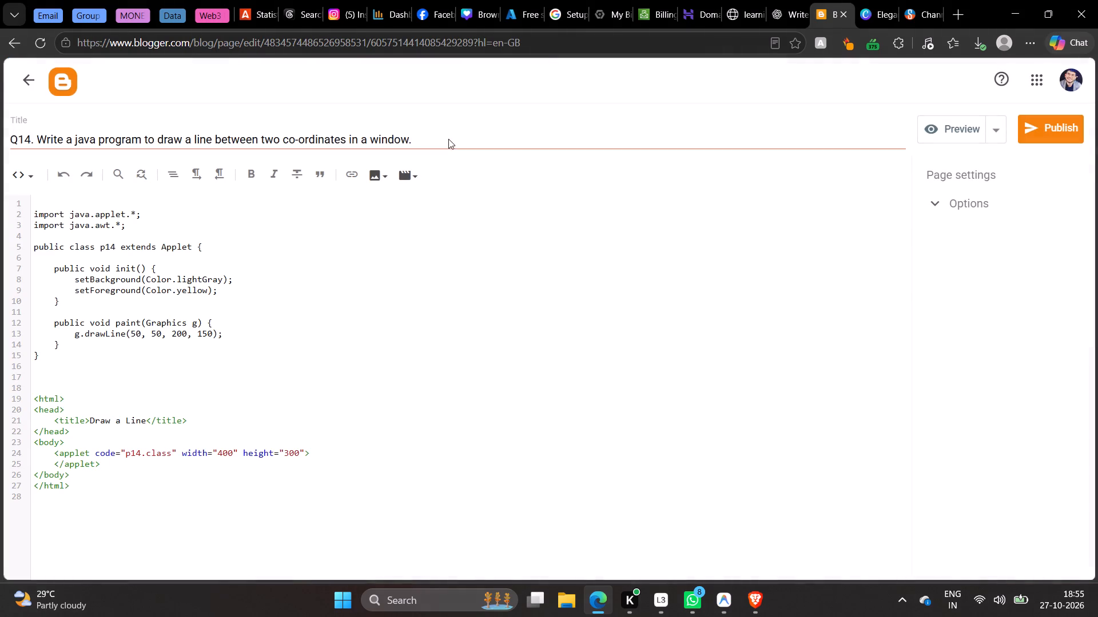
pyautogui.tripleClick(448, 139)
pyautogui.hotkey('ctrl', 'c')
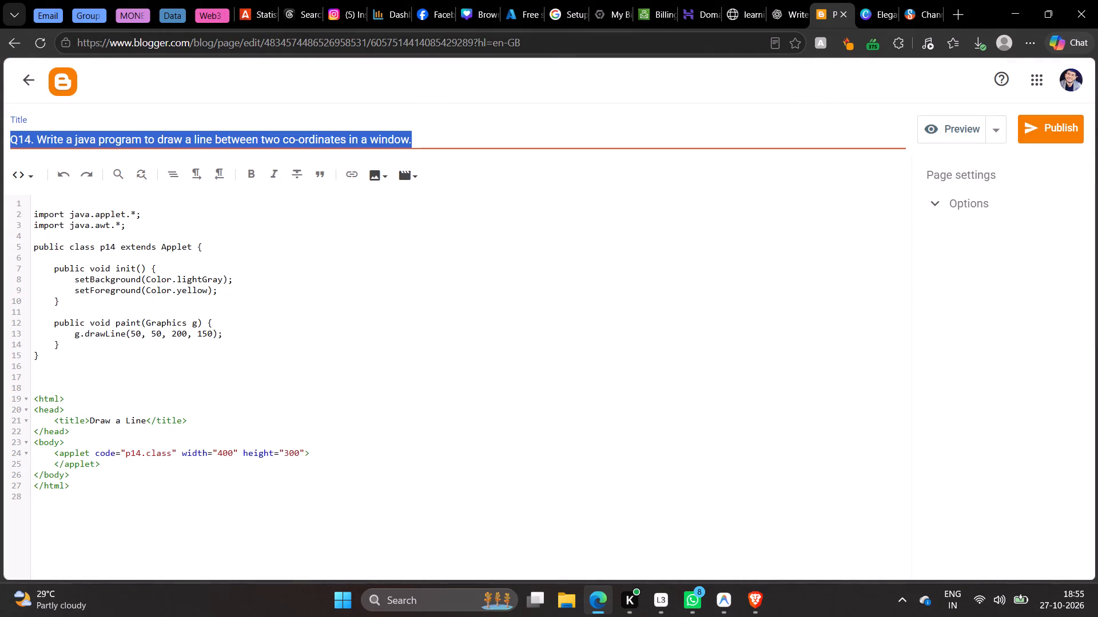
pyautogui.click(862, 0)
pyautogui.scroll(-3, 747, 316)
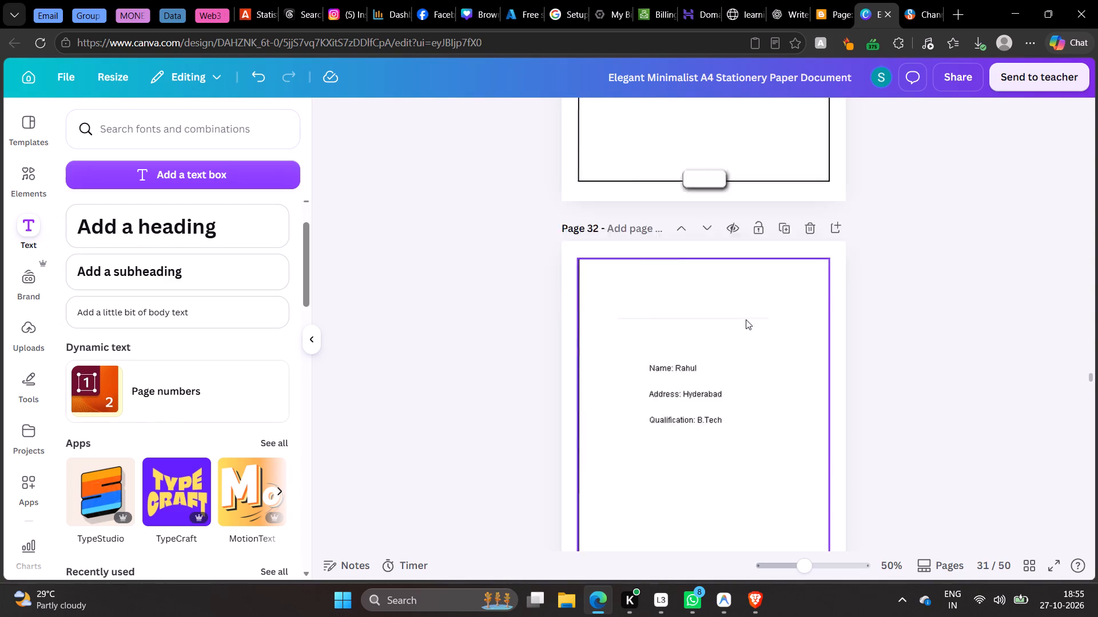
pyautogui.scroll(-3, 746, 319)
pyautogui.tripleClick(725, 396)
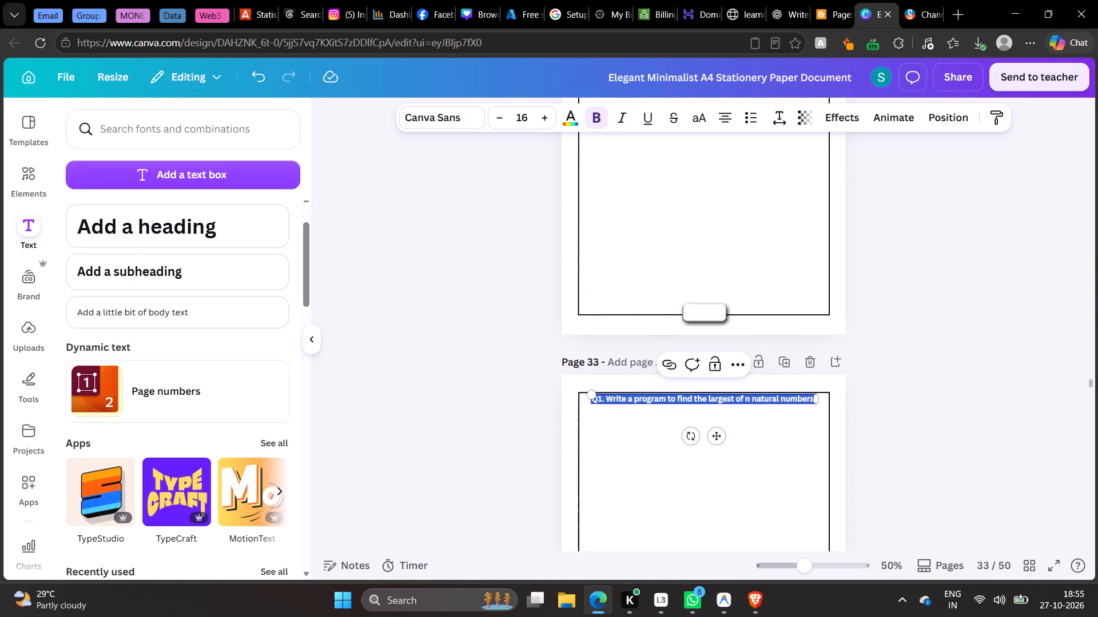
pyautogui.hotkey('ctrl', 'v')
# Narrow the Q14 heading's text box to fit within page 33's border and center it just below the border's top edge.
pyautogui.moveTo(849, 403); pyautogui.dragTo(841, 403)
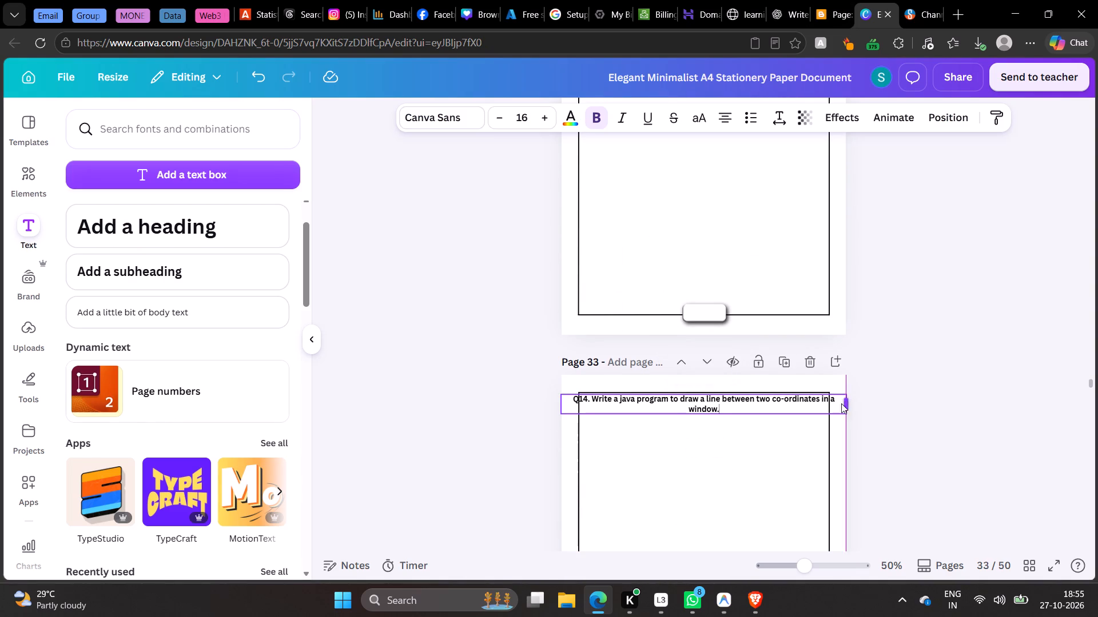
pyautogui.moveTo(841, 403); pyautogui.dragTo(826, 403)
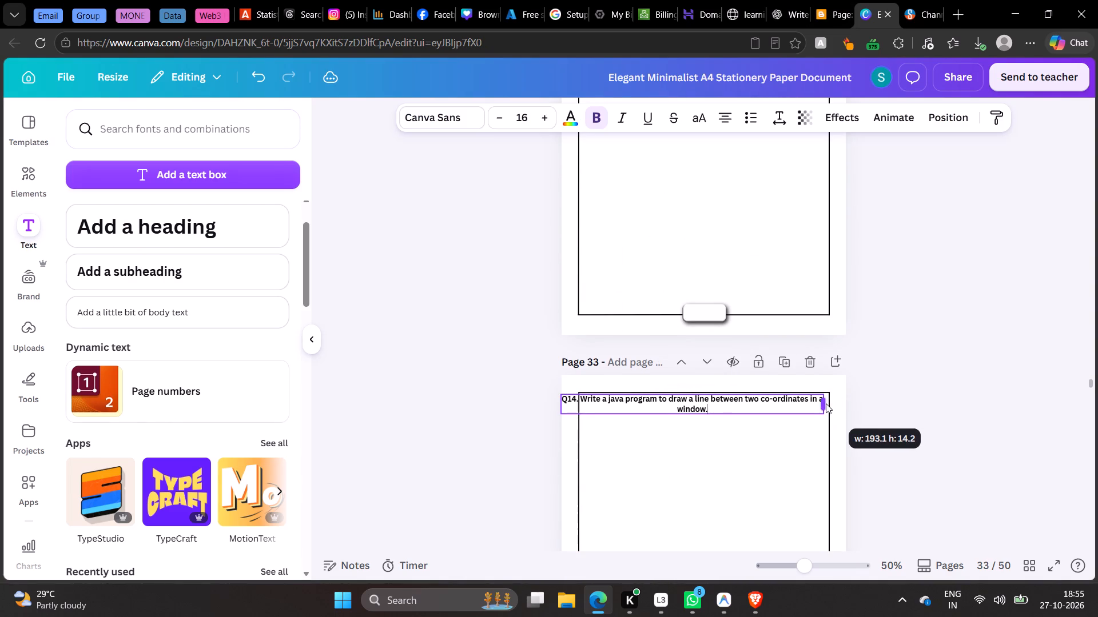
pyautogui.moveTo(826, 403); pyautogui.dragTo(825, 403)
pyautogui.click(931, 396)
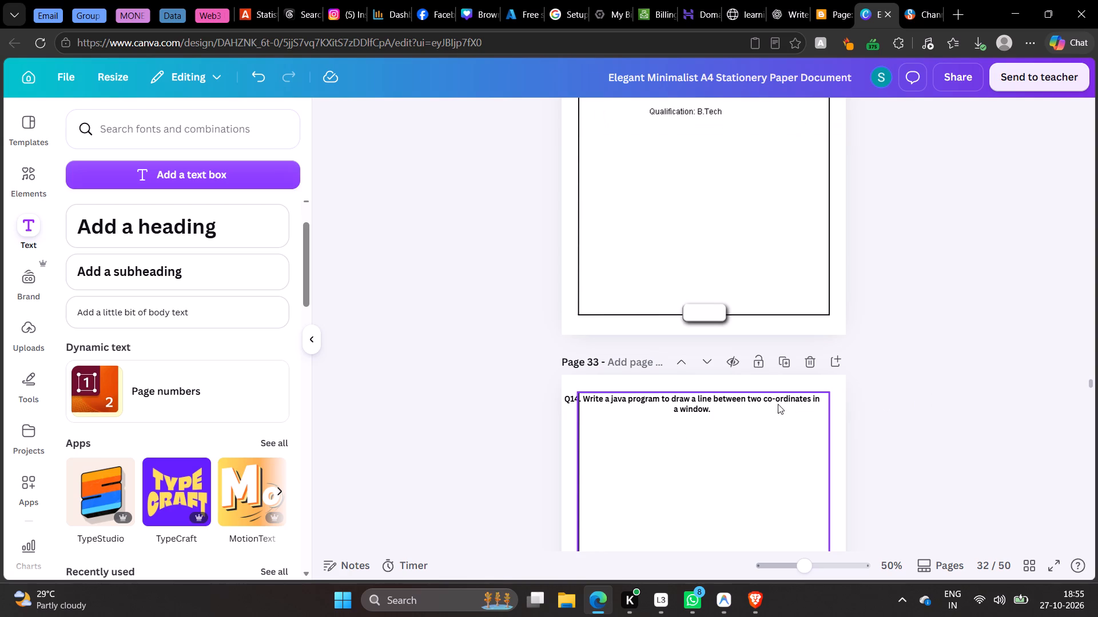
pyautogui.click(807, 404)
pyautogui.moveTo(823, 406); pyautogui.dragTo(810, 406)
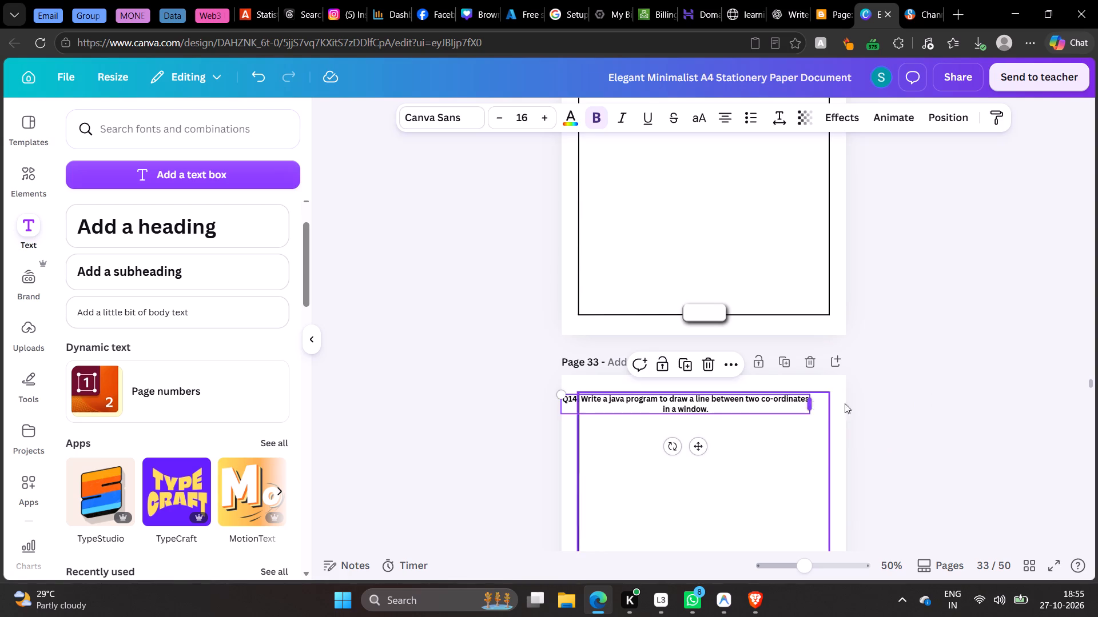
pyautogui.click(873, 405)
pyautogui.moveTo(698, 406); pyautogui.dragTo(715, 405)
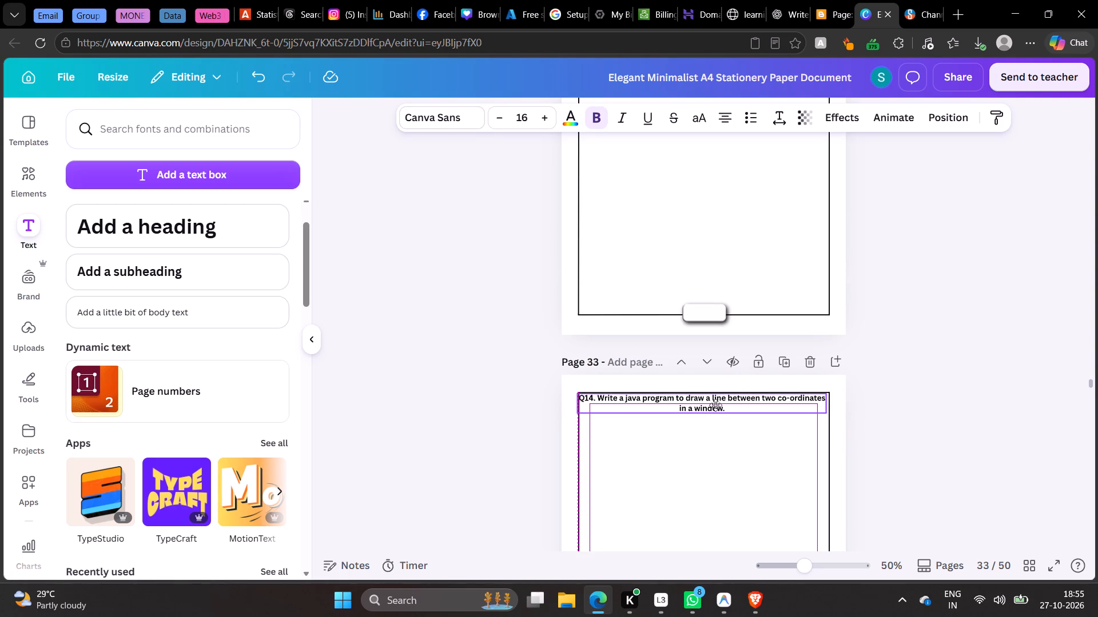
pyautogui.moveTo(715, 405); pyautogui.dragTo(717, 411)
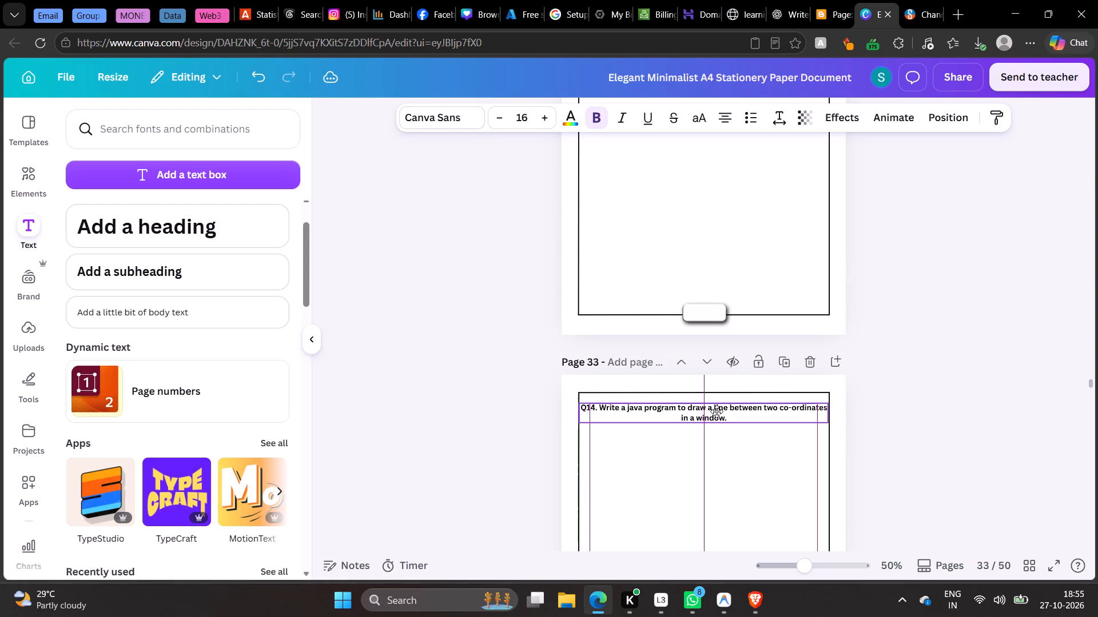
# Move the Q14 heading slightly up so it sits centered just below the top edge of page 33's border.
pyautogui.moveTo(717, 411); pyautogui.dragTo(717, 410)
pyautogui.click(910, 402)
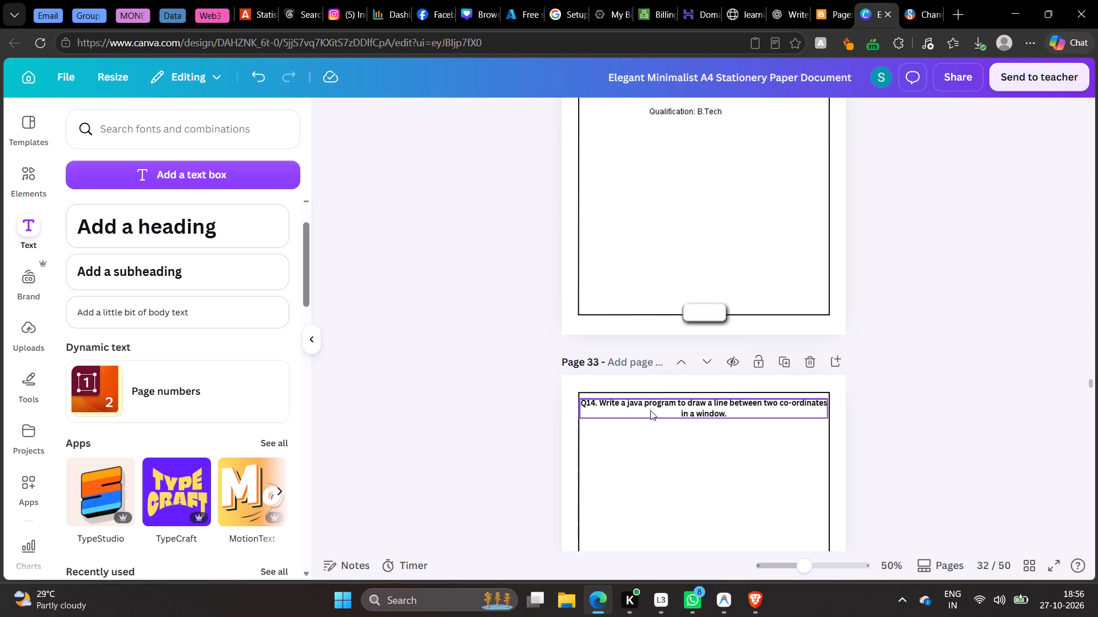
# Review the length of the Q14 line-drawing program code in its Blogger draft, then return to the Canva document.
pyautogui.click(829, 0)
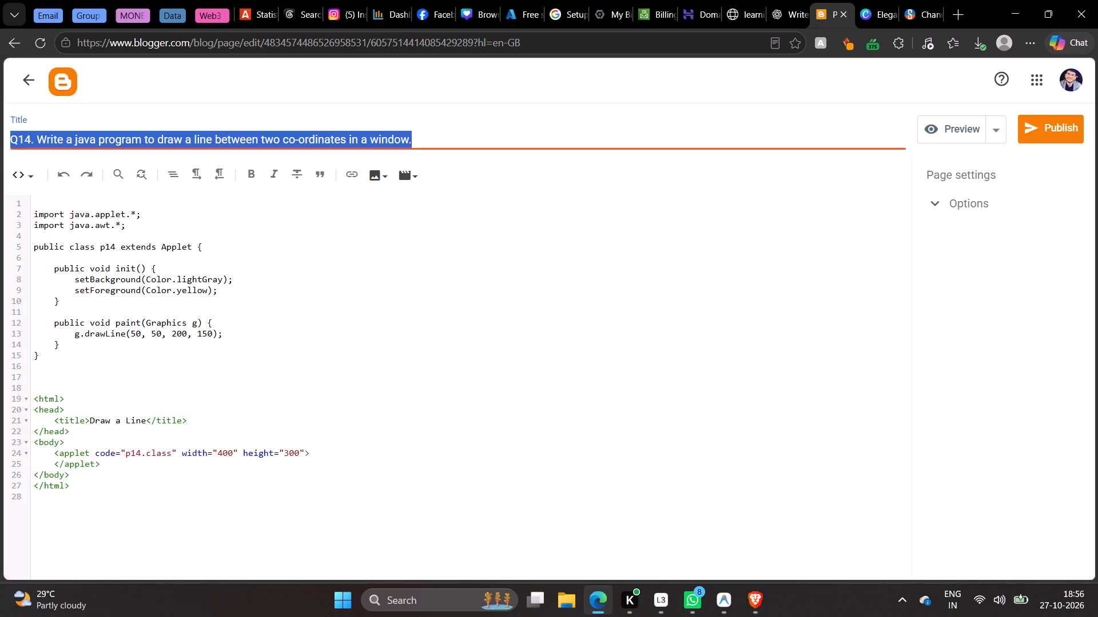
pyautogui.scroll(-3, 594, 347)
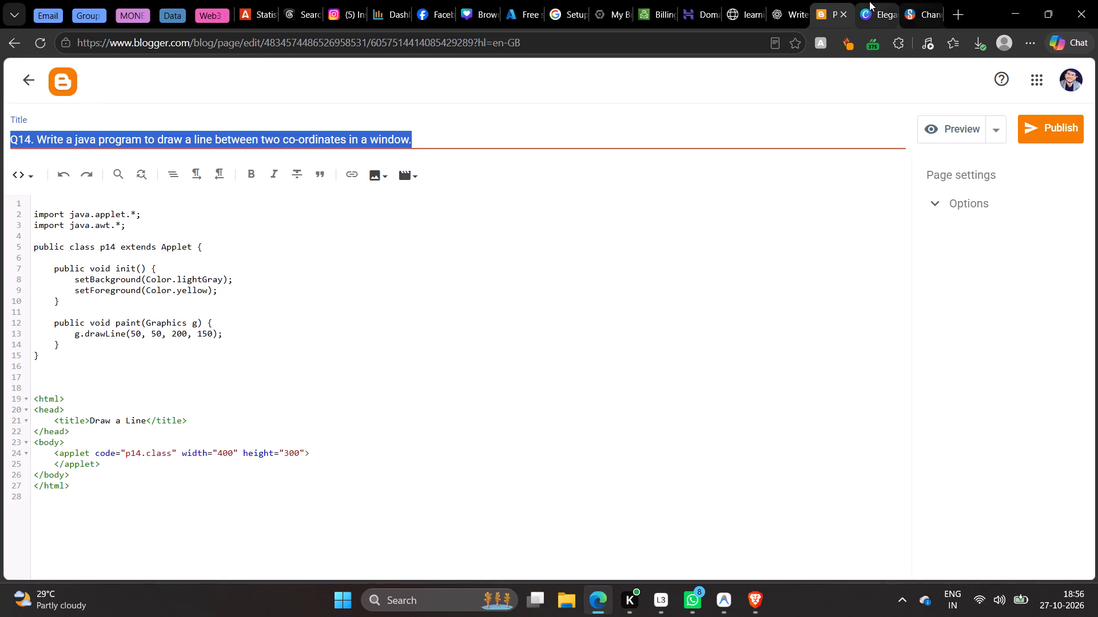
pyautogui.click(869, 1)
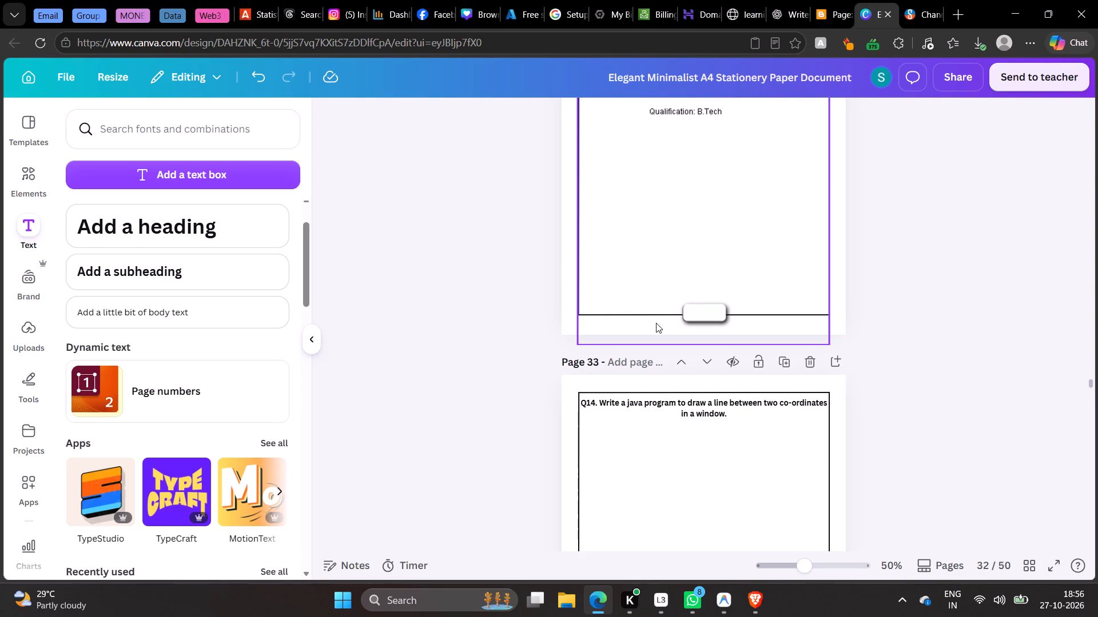
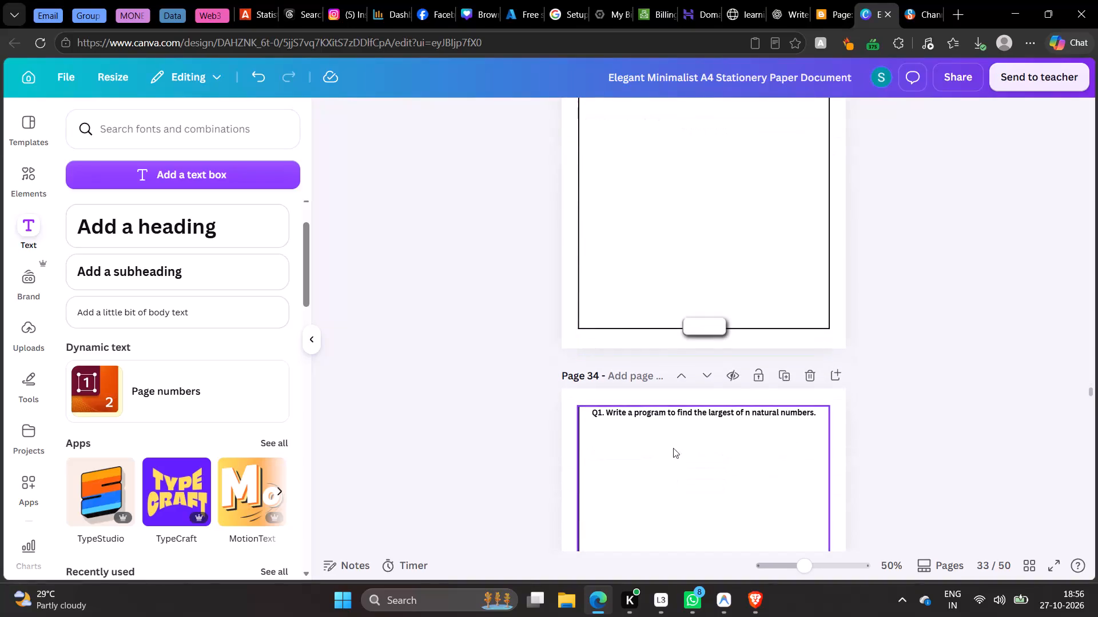
# Delete page 34's Q1 heading, paste the copied line-drawing output image there, and center it horizontally in the upper part of the border.
pyautogui.click(682, 414)
pyautogui.press('BackSpace')
pyautogui.scroll(-1, 682, 414)
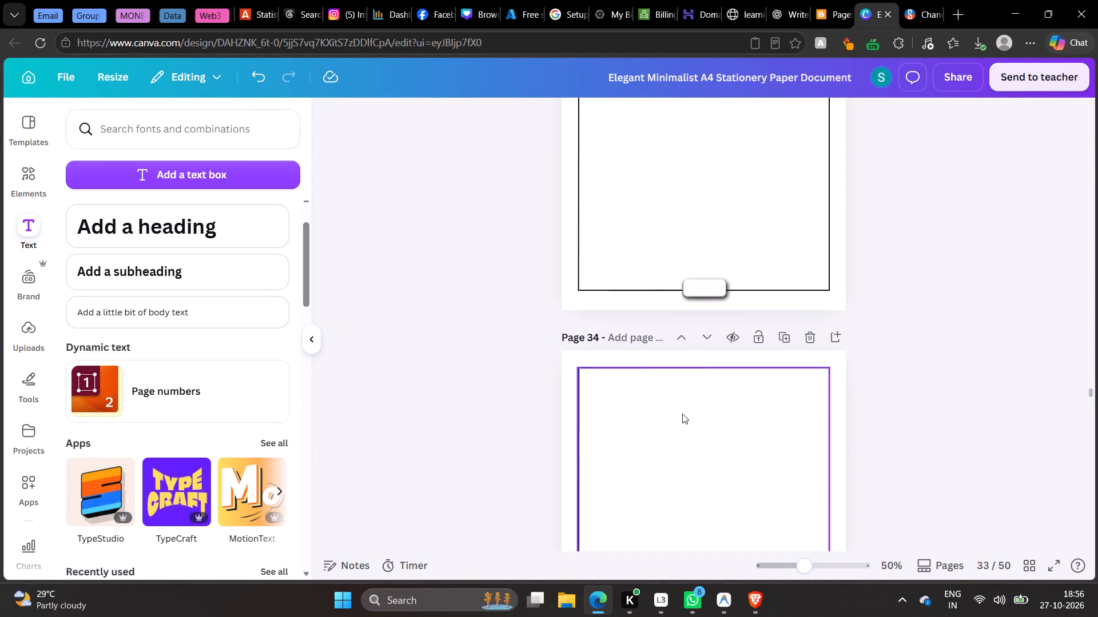
pyautogui.click(682, 414)
pyautogui.hotkey('ctrl', 'v')
pyautogui.scroll(-2, 685, 411)
pyautogui.moveTo(700, 381); pyautogui.dragTo(702, 320)
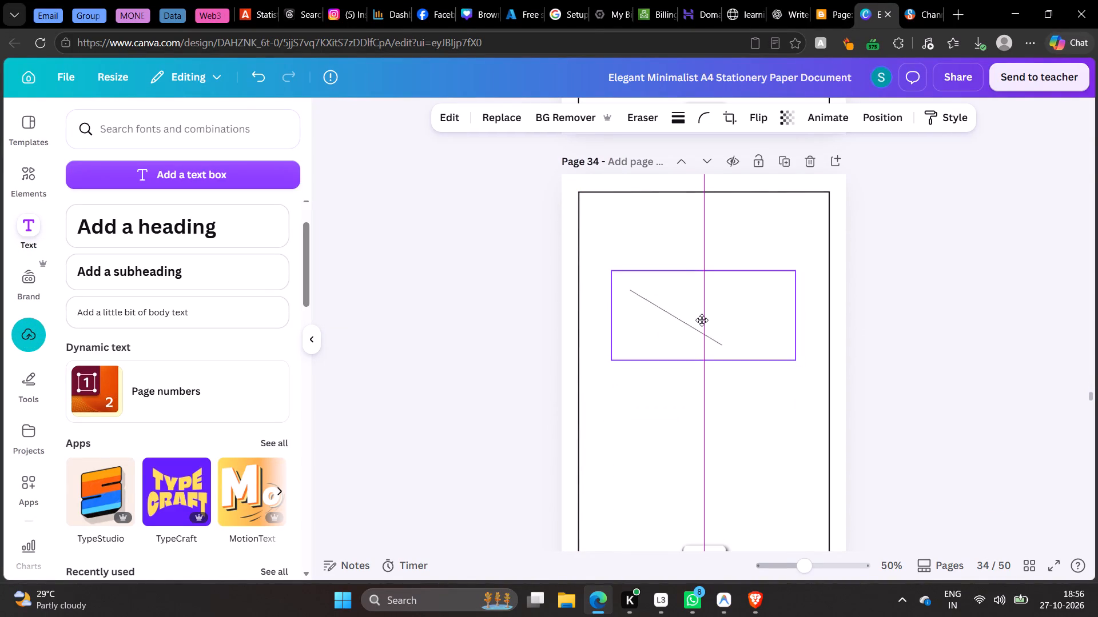
pyautogui.moveTo(702, 320); pyautogui.dragTo(702, 311)
pyautogui.click(905, 322)
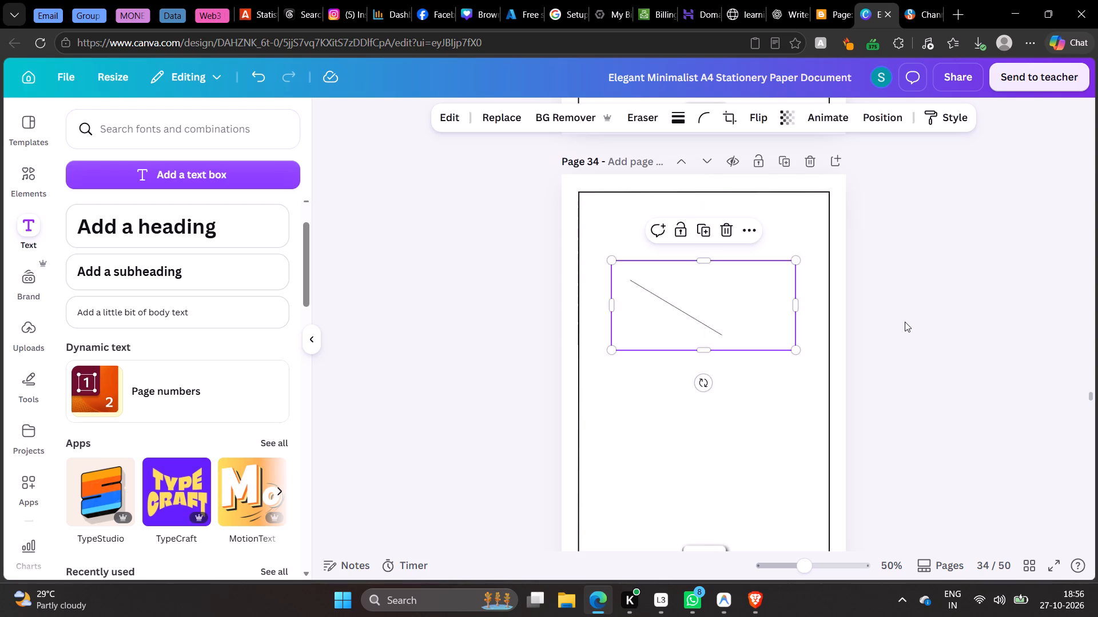
pyautogui.scroll(-4, 906, 324)
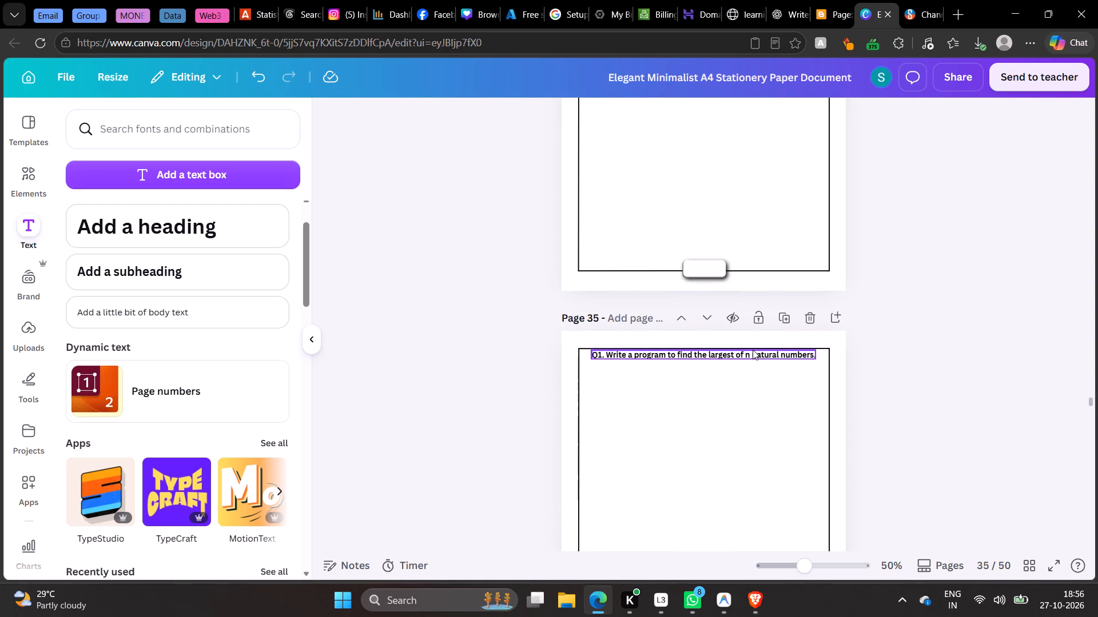
# Copy the full Q15 title about displaying graphics in an applet window from its Blogger draft and replace page 35's Q1 heading in Canva with it.
pyautogui.click(839, 0)
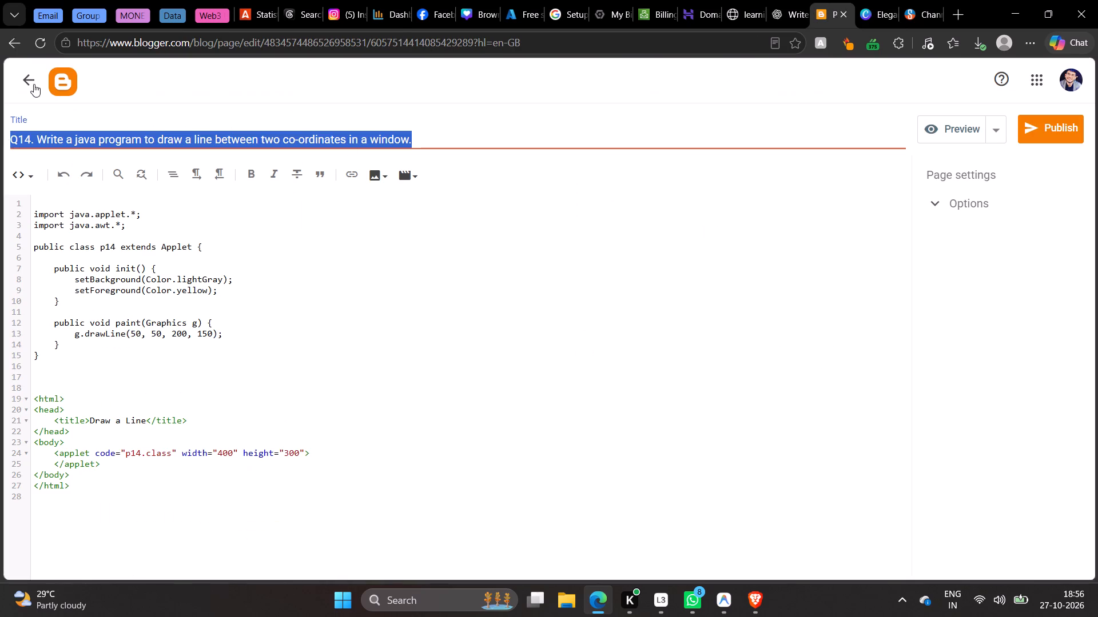
pyautogui.click(34, 84)
pyautogui.click(440, 184)
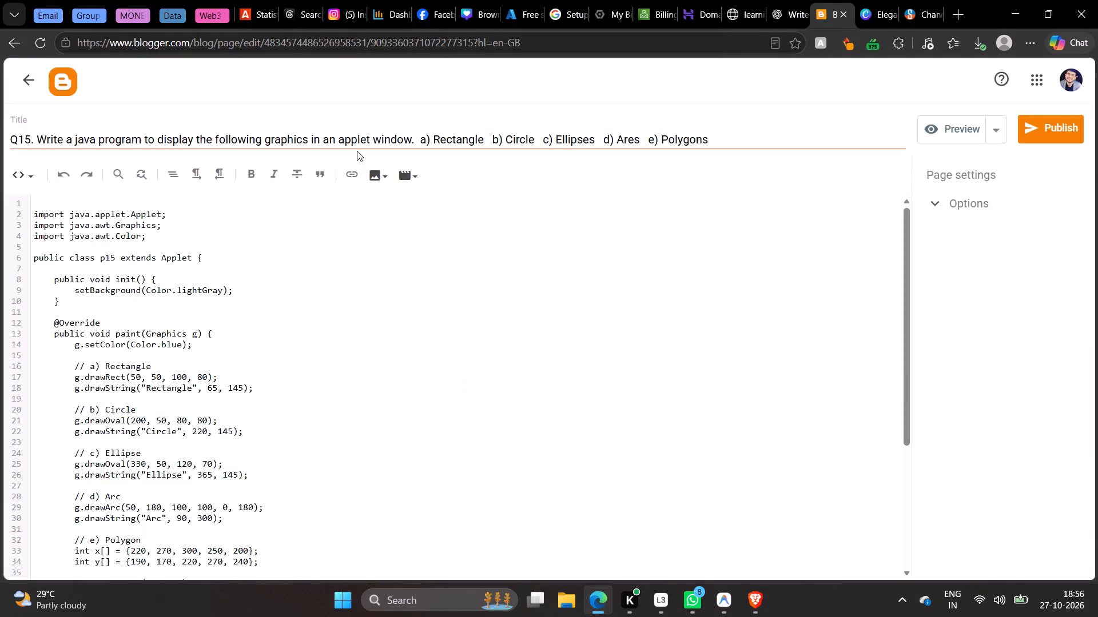
pyautogui.click(361, 140)
pyautogui.hotkey('ctrl', 'a')
pyautogui.hotkey('ctrl', 'c')
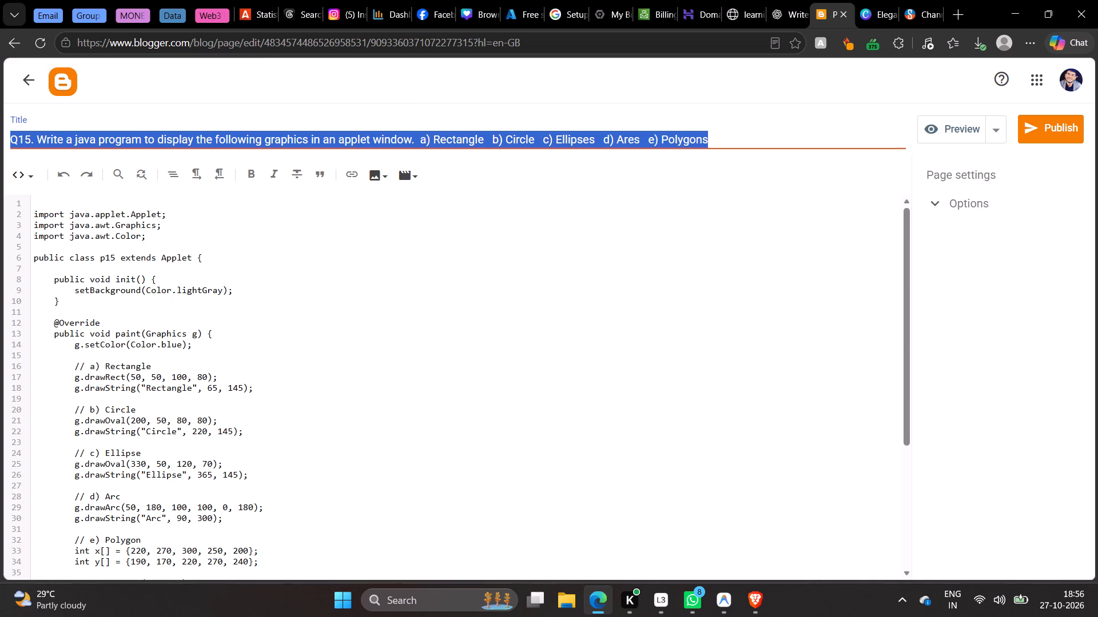
pyautogui.click(871, 0)
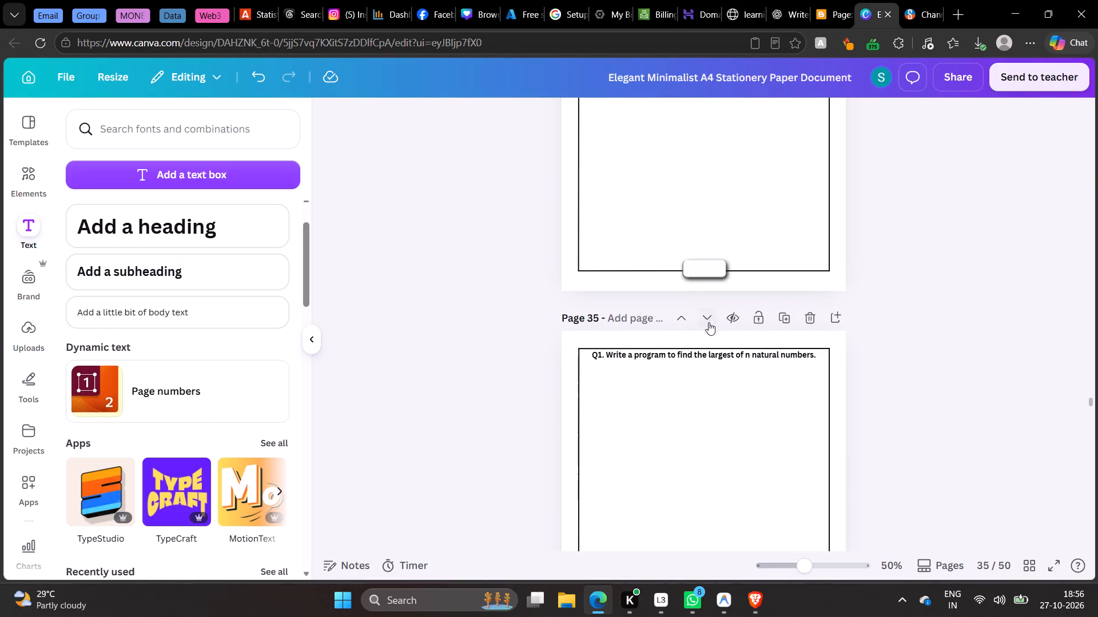
pyautogui.tripleClick(706, 354)
pyautogui.hotkey('ctrl', 'v')
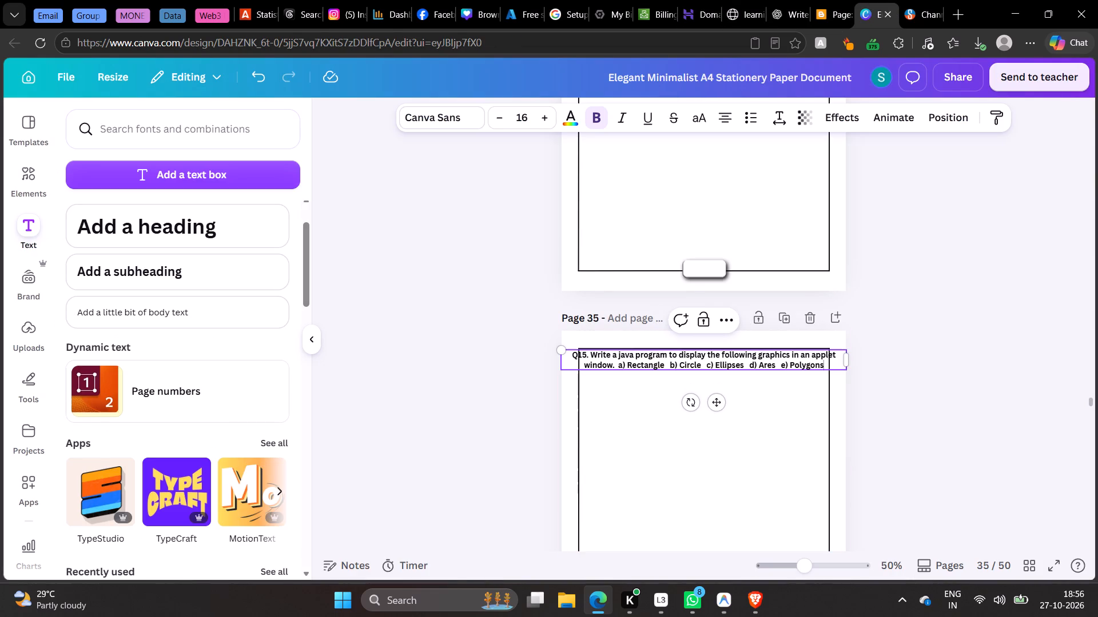
# Break the Q15 heading before "a) Rectangle" so the list of shapes sits on its own line.
pyautogui.click(619, 365)
pyautogui.press('Return')
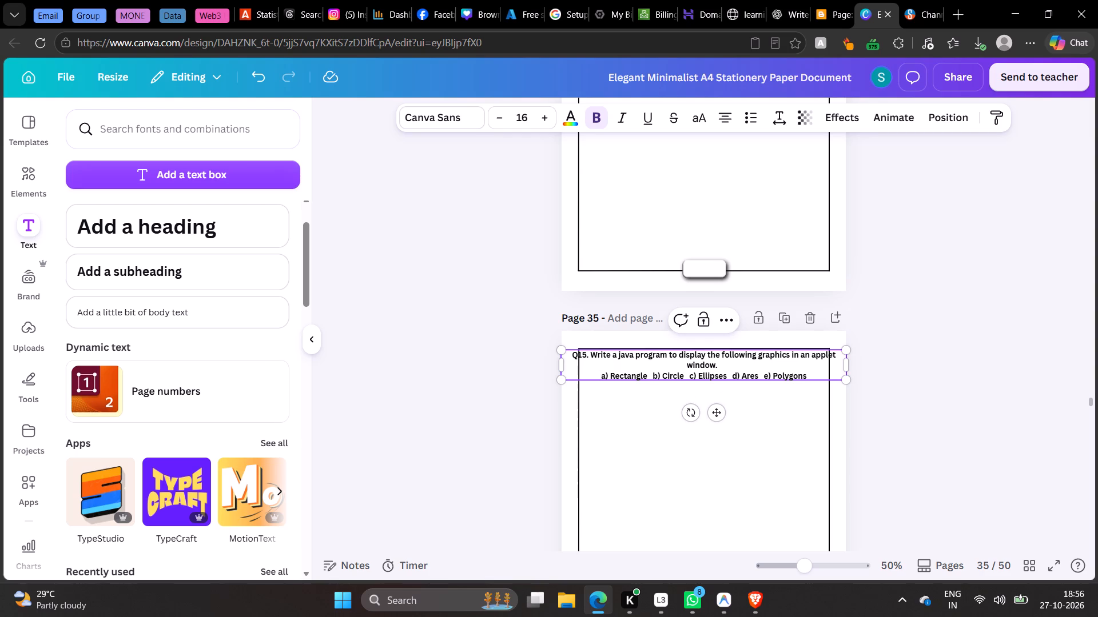
# Narrow the Q15 heading's text box to about the width of page 35's border and center it just below the border's top edge.
pyautogui.moveTo(847, 361); pyautogui.dragTo(822, 360)
pyautogui.click(955, 358)
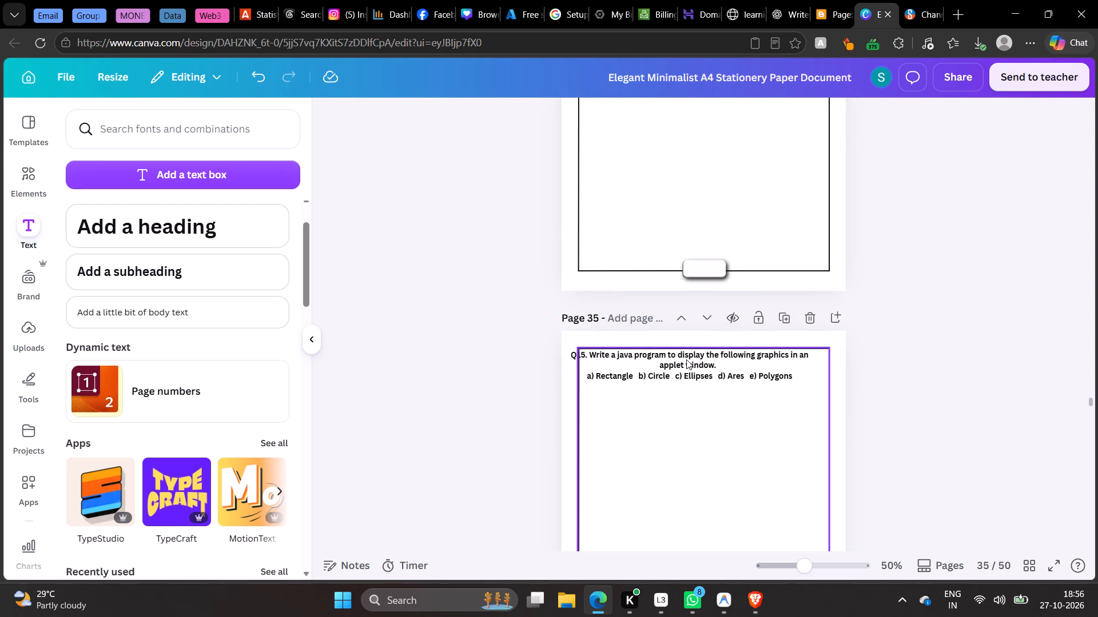
pyautogui.moveTo(686, 359); pyautogui.dragTo(699, 360)
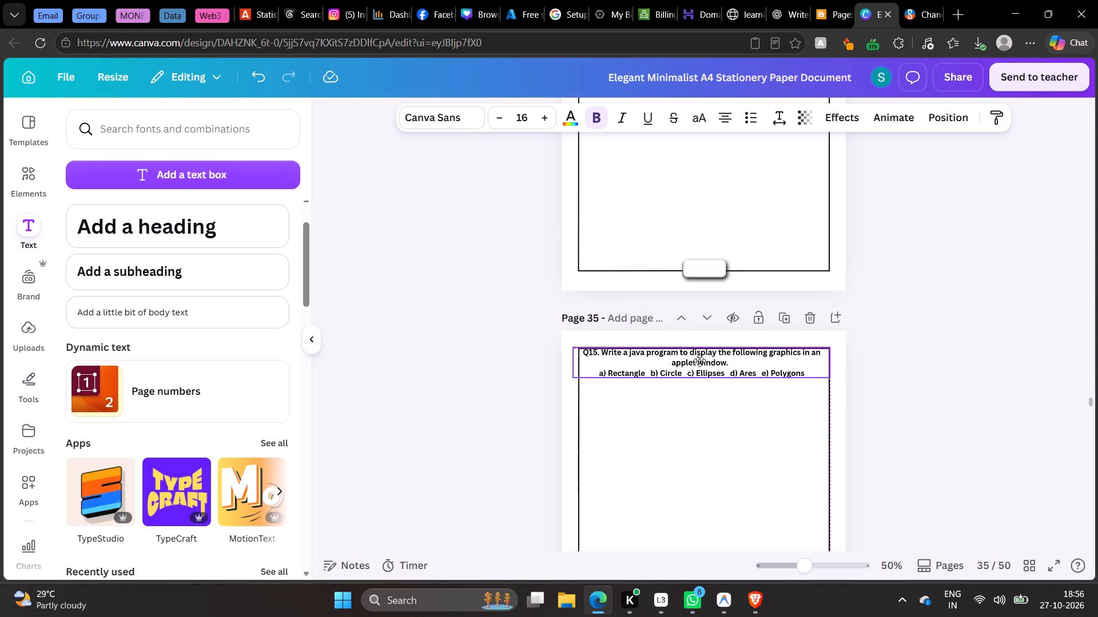
pyautogui.moveTo(699, 360); pyautogui.dragTo(701, 364)
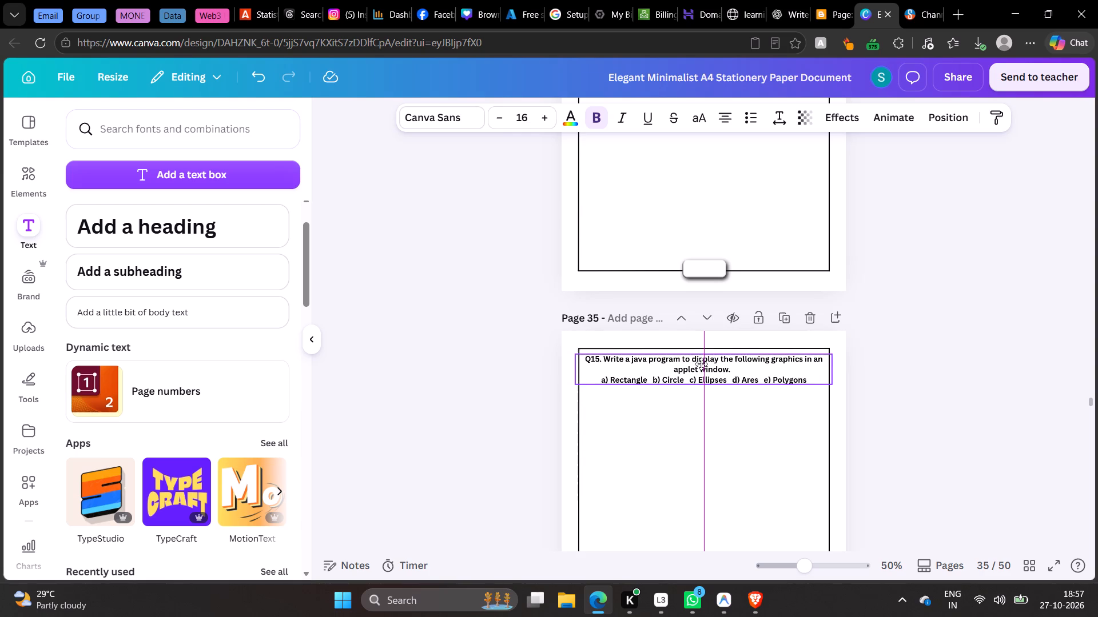
pyautogui.moveTo(701, 364); pyautogui.dragTo(702, 364)
pyautogui.click(784, 367)
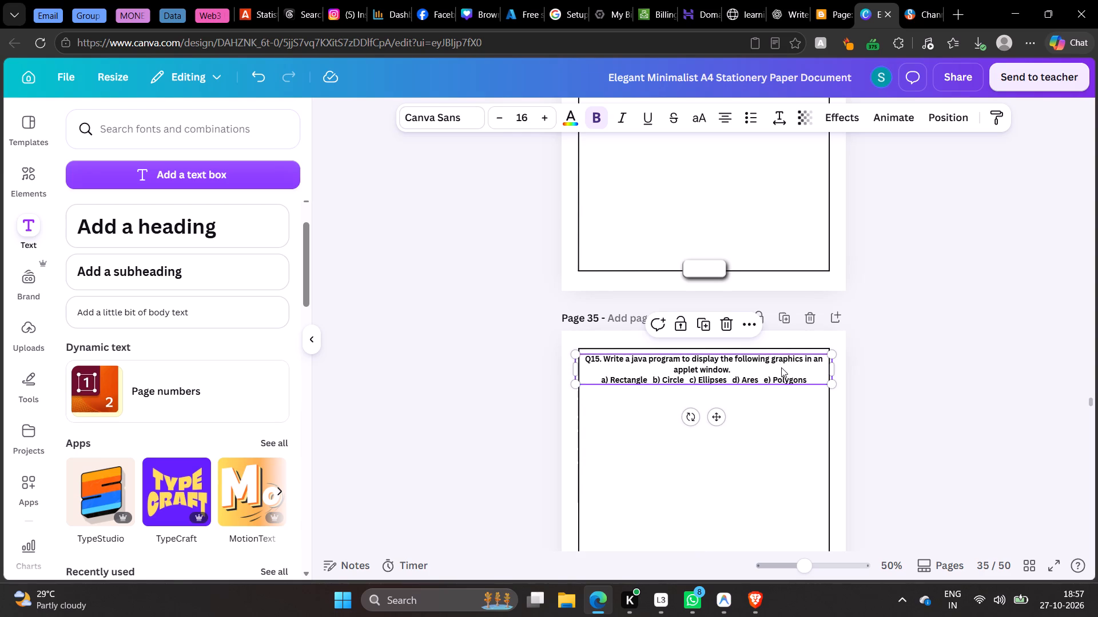
pyautogui.press('Up')
pyautogui.click(906, 366)
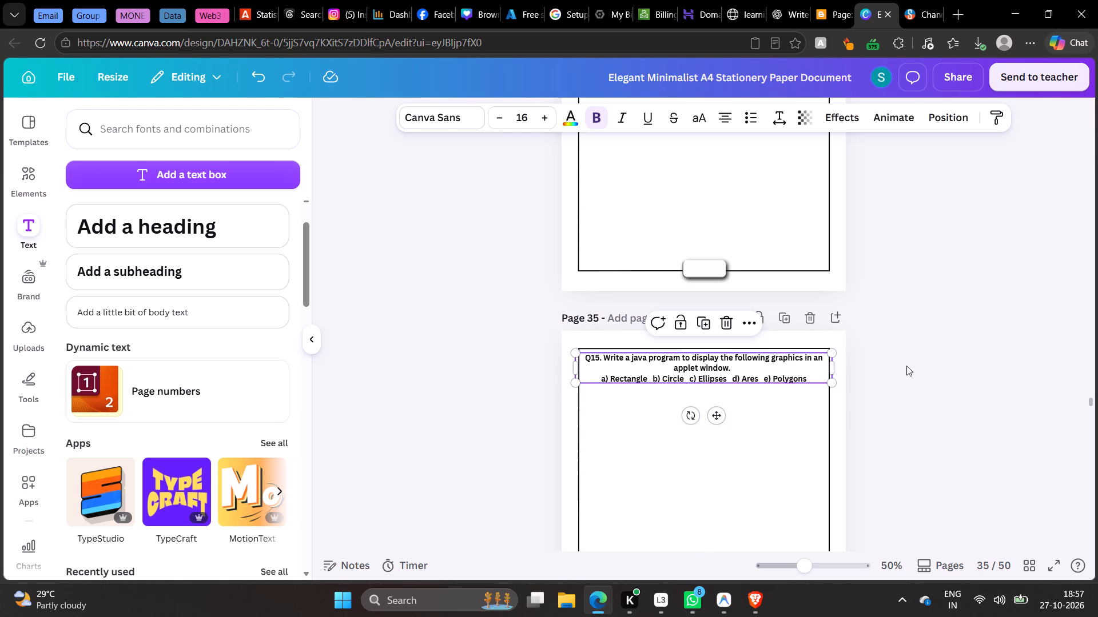
# Return to the Q15 draft in Blogger and look through its program code.
pyautogui.click(830, 0)
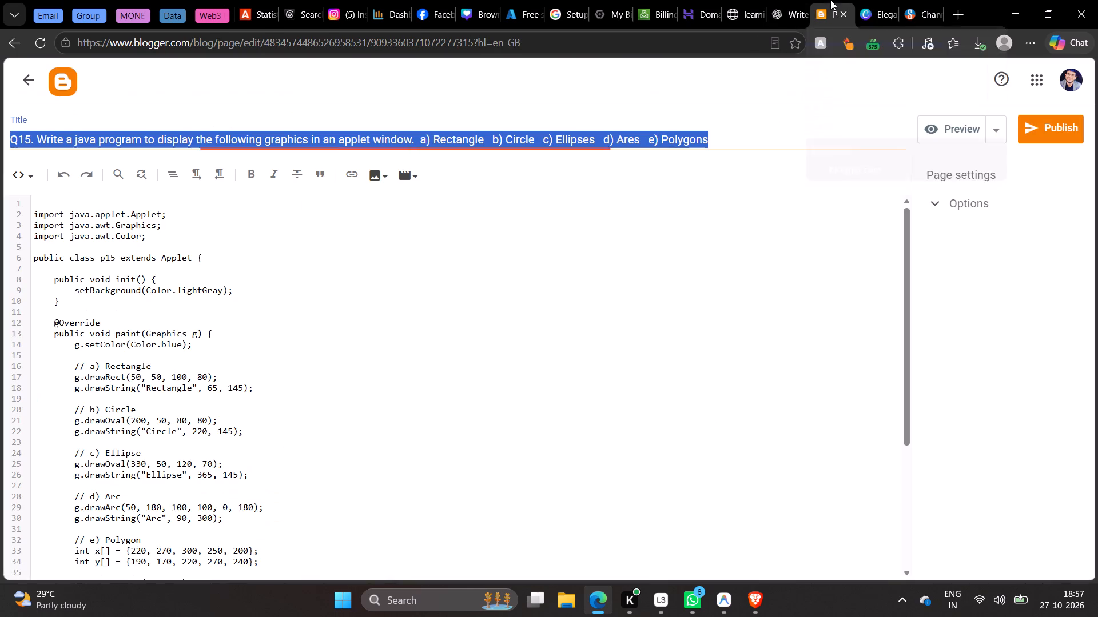
pyautogui.scroll(-7, 297, 289)
pyautogui.scroll(4, 297, 289)
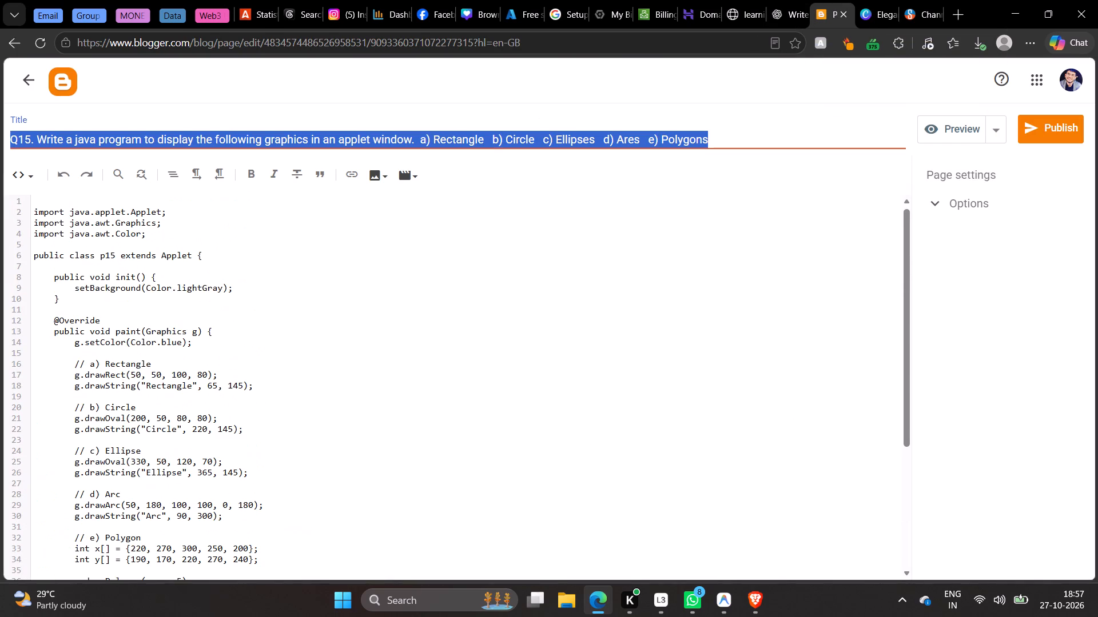
# Return to the Canva document and look over page 35 and the following page 36 with its leftover Q1 heading.
pyautogui.click(889, 0)
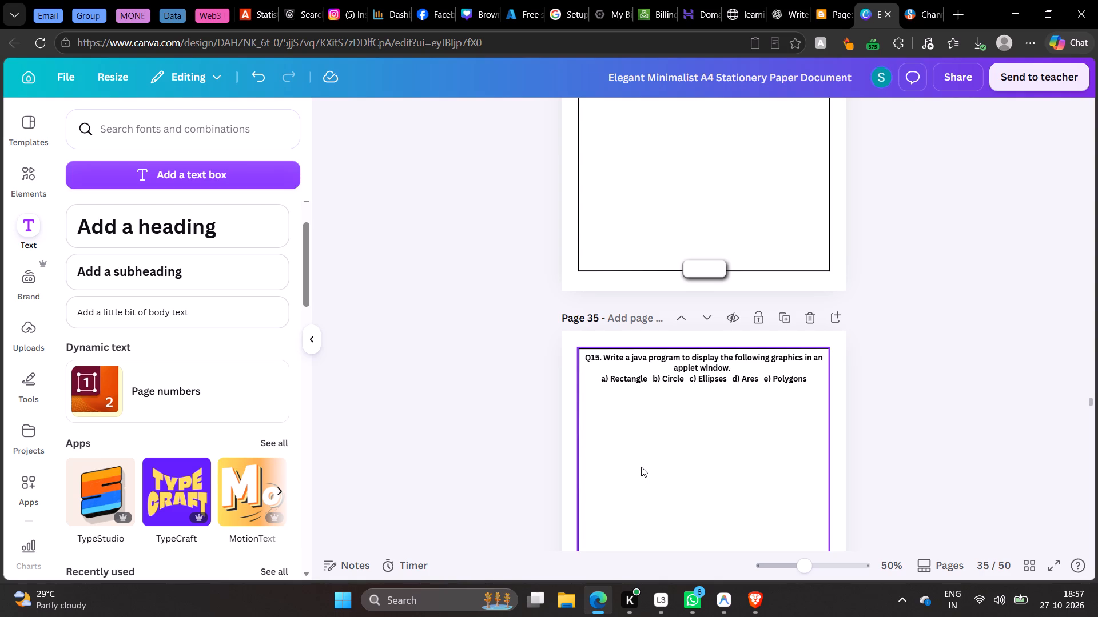
pyautogui.scroll(-3, 639, 475)
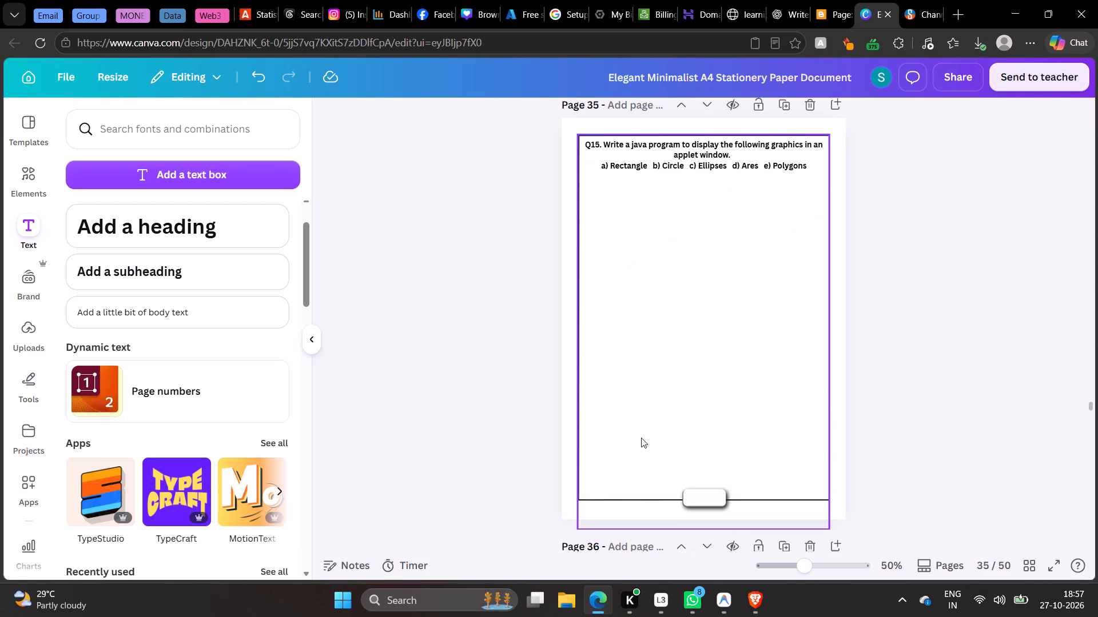
pyautogui.scroll(-3, 641, 438)
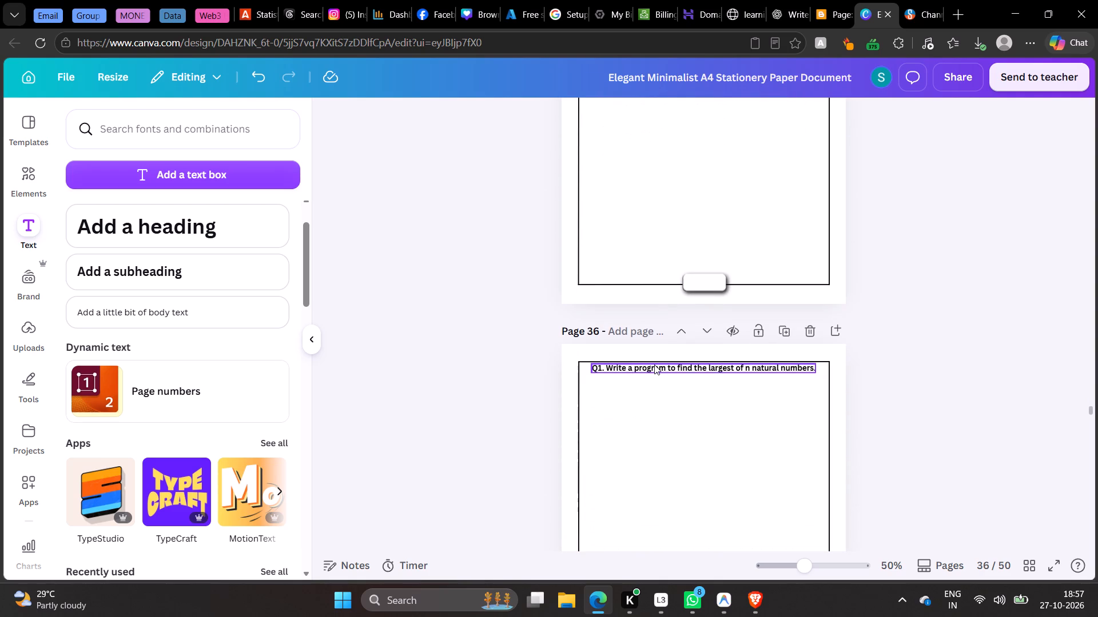
pyautogui.scroll(-1, 690, 454)
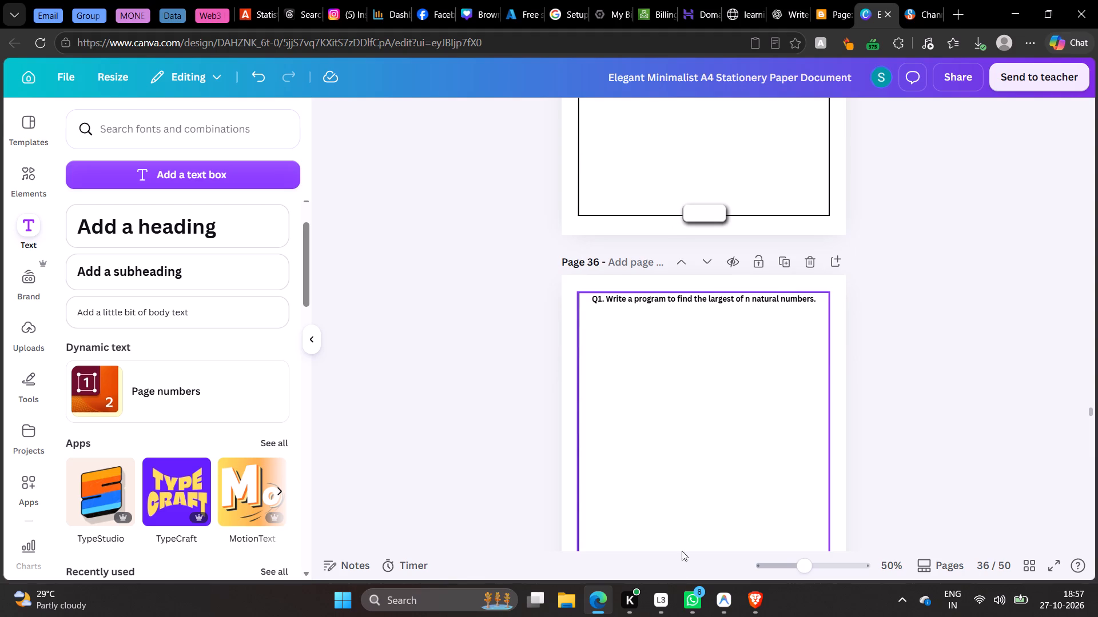
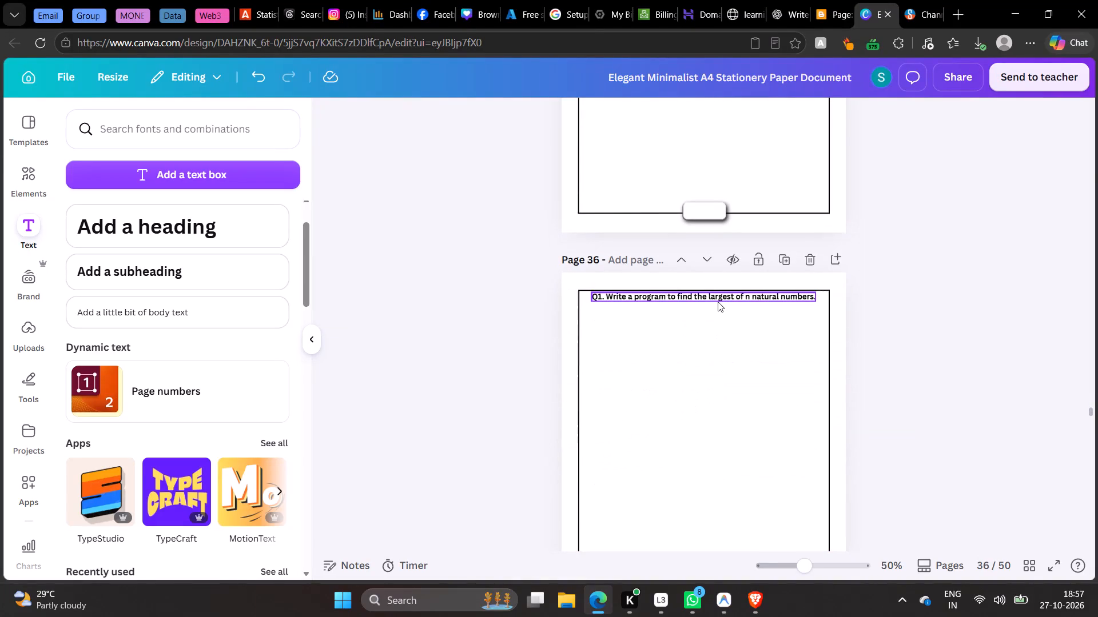
# Delete the leftover Q1 heading about the largest of n natural numbers from page 36.
pyautogui.click(718, 302)
pyautogui.press('BackSpace')
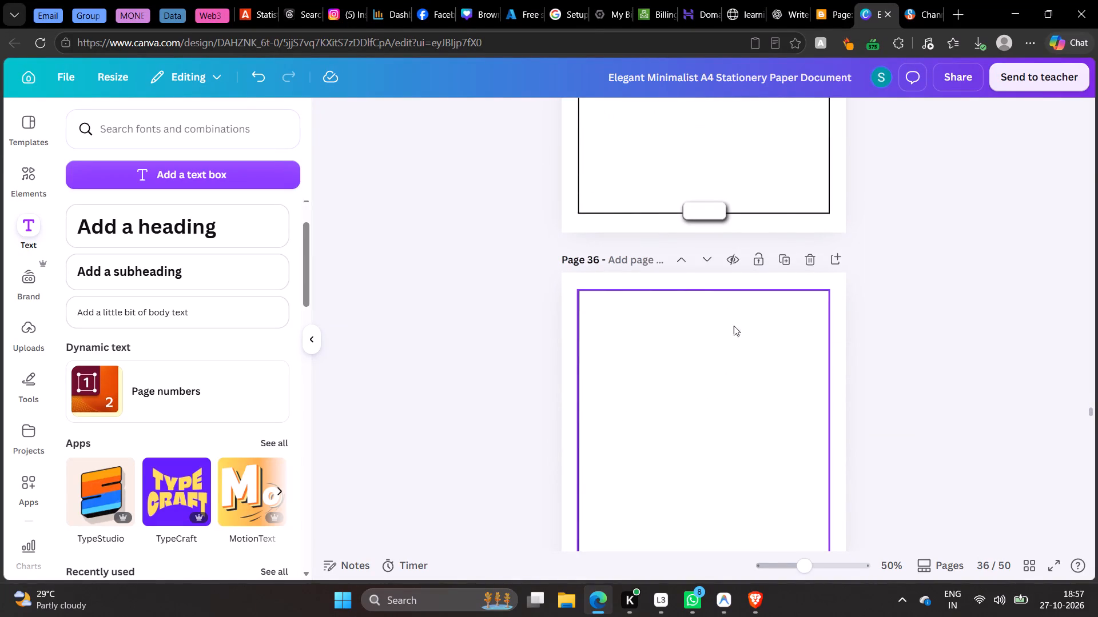
# Paste the copied Q15 shapes output screenshot onto page 36 and center it horizontally in the upper half of the border.
pyautogui.click(733, 406)
pyautogui.hotkey('ctrl', 'v')
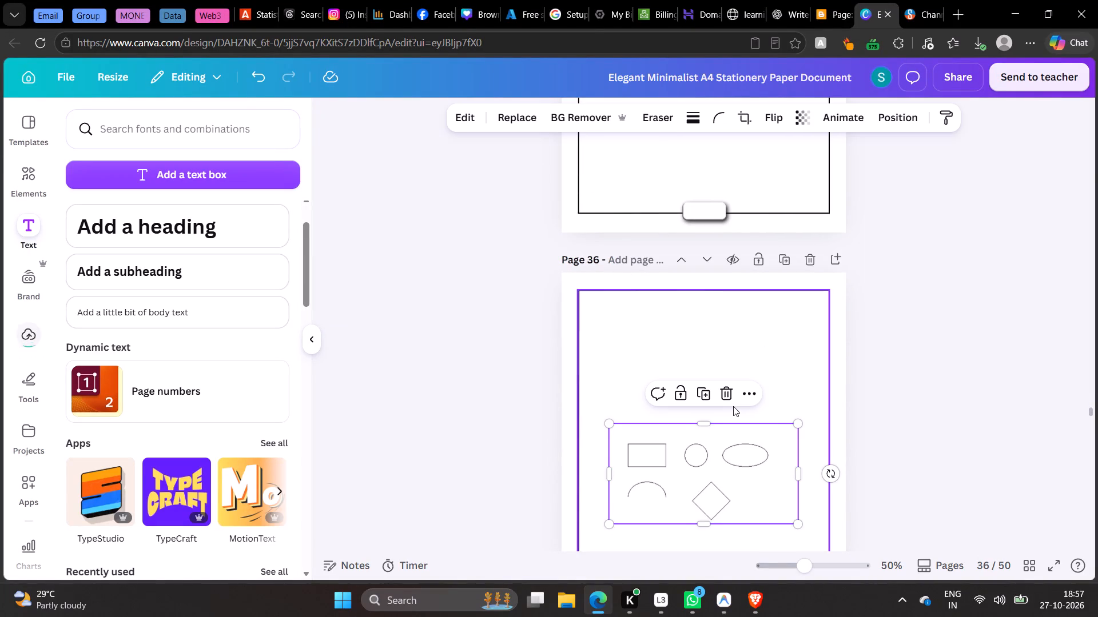
pyautogui.moveTo(719, 474); pyautogui.dragTo(725, 443)
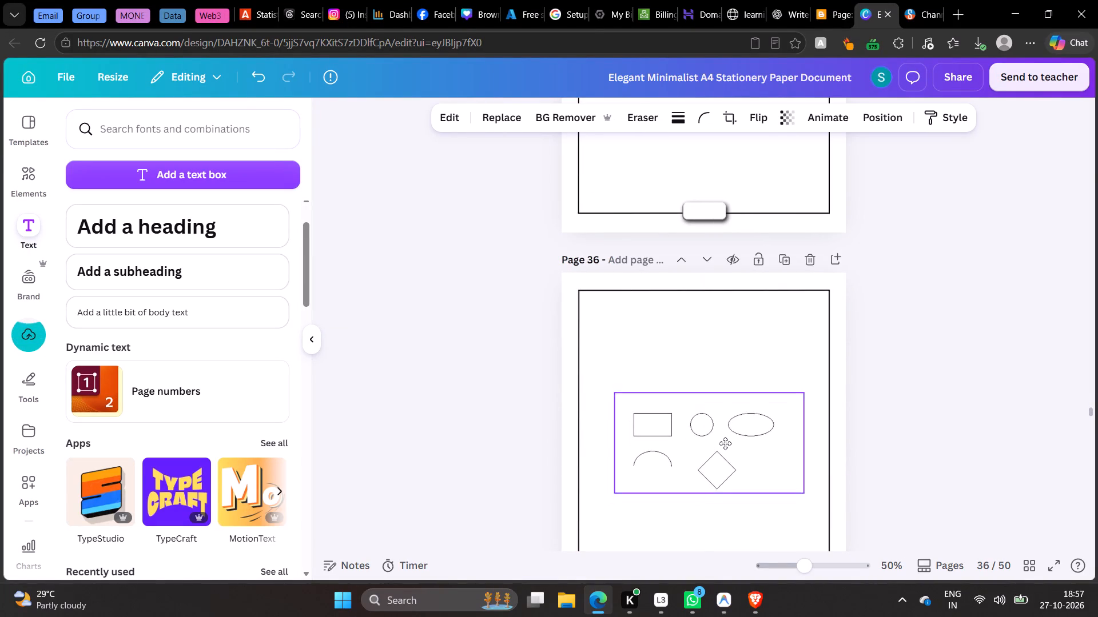
pyautogui.moveTo(725, 443); pyautogui.dragTo(719, 440)
pyautogui.click(916, 387)
pyautogui.scroll(-2, 916, 387)
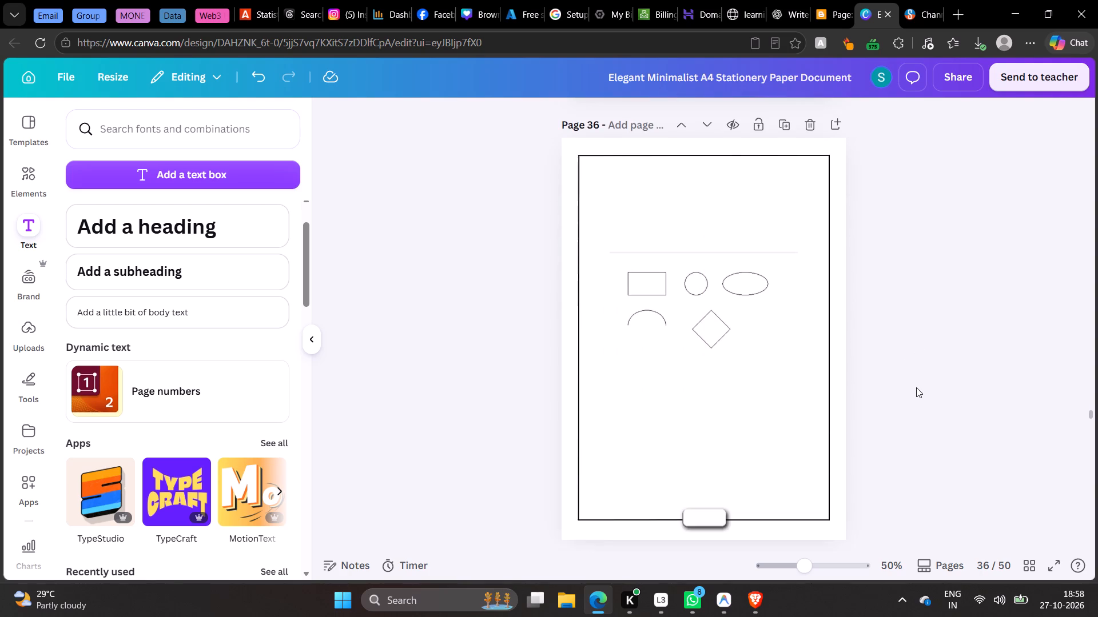
# Copy the full Q16 title about reading two integers from its Blogger draft and replace page 37's Q1 heading in Canva with it.
pyautogui.scroll(-4, 916, 387)
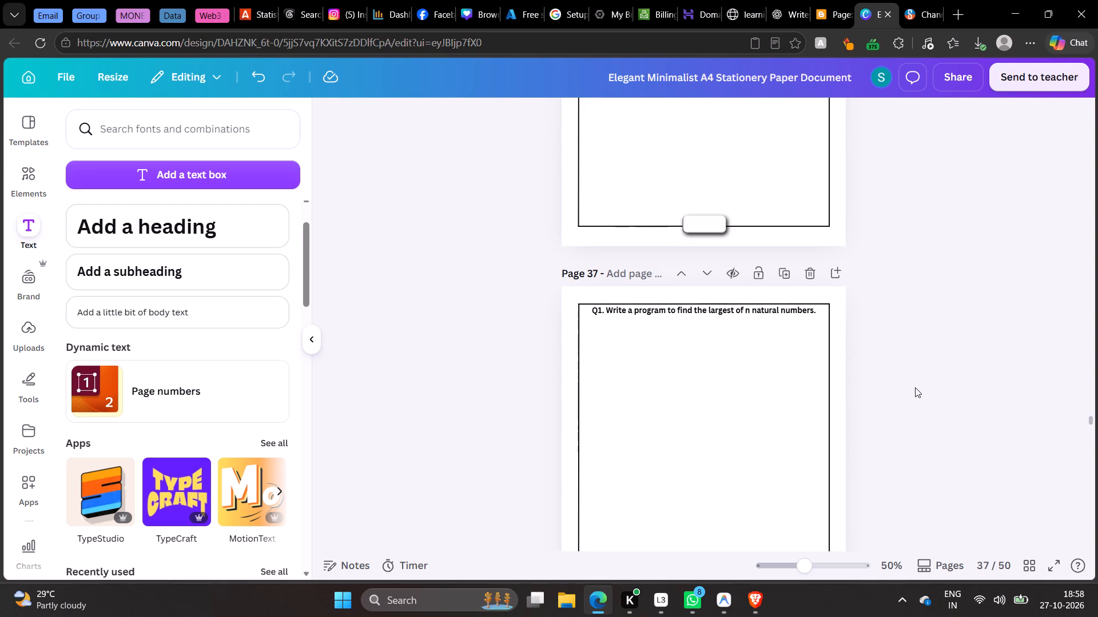
pyautogui.click(821, 0)
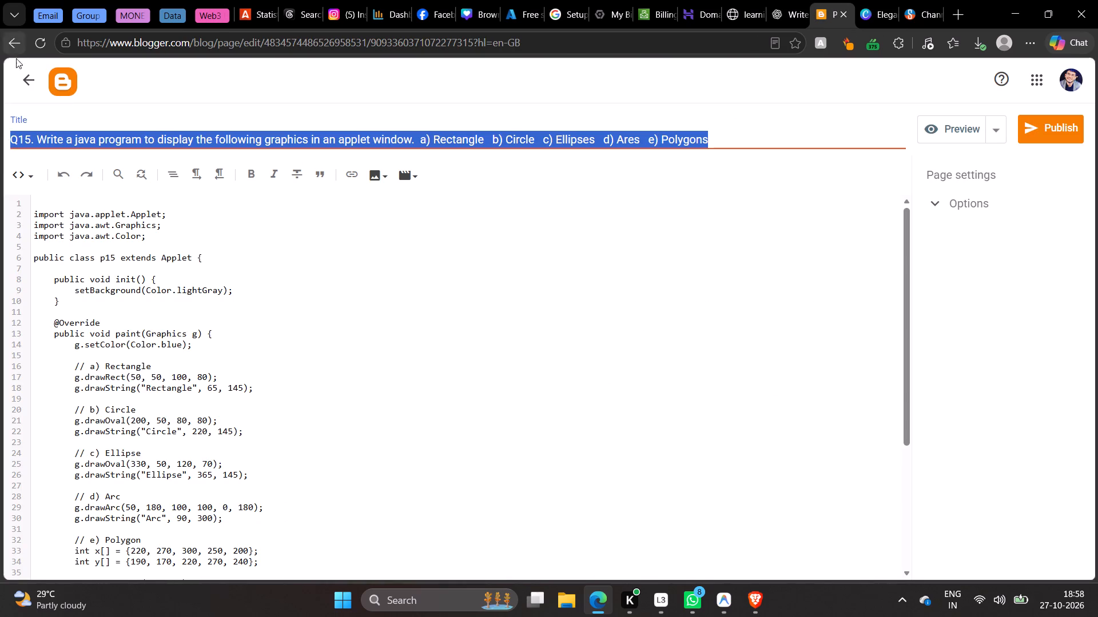
pyautogui.click(28, 79)
pyautogui.scroll(2, 439, 209)
pyautogui.click(455, 246)
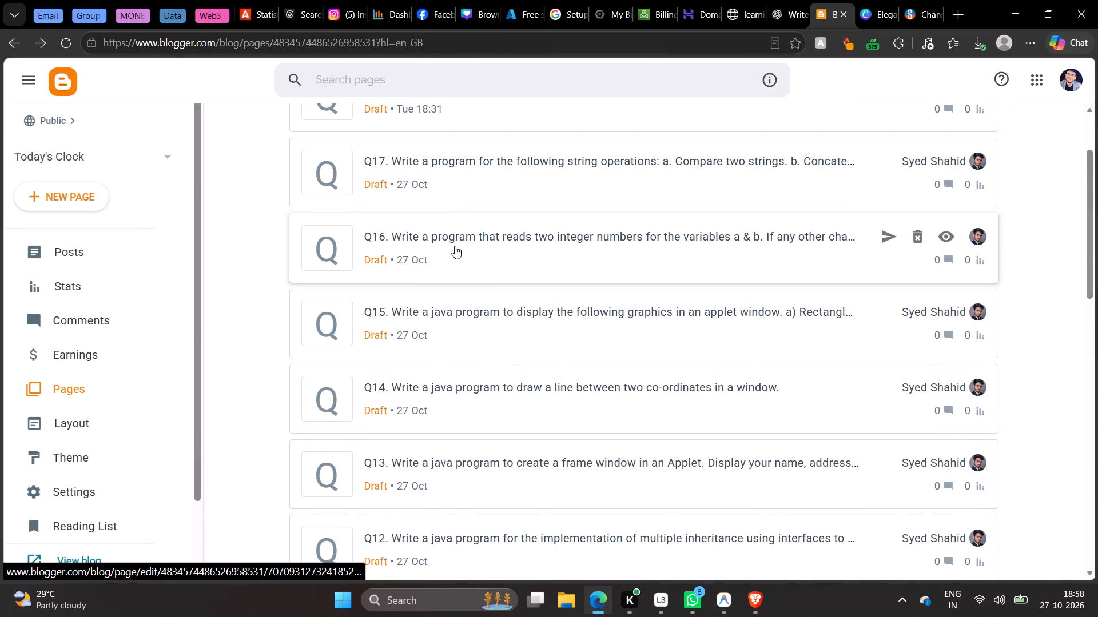
pyautogui.click(466, 132)
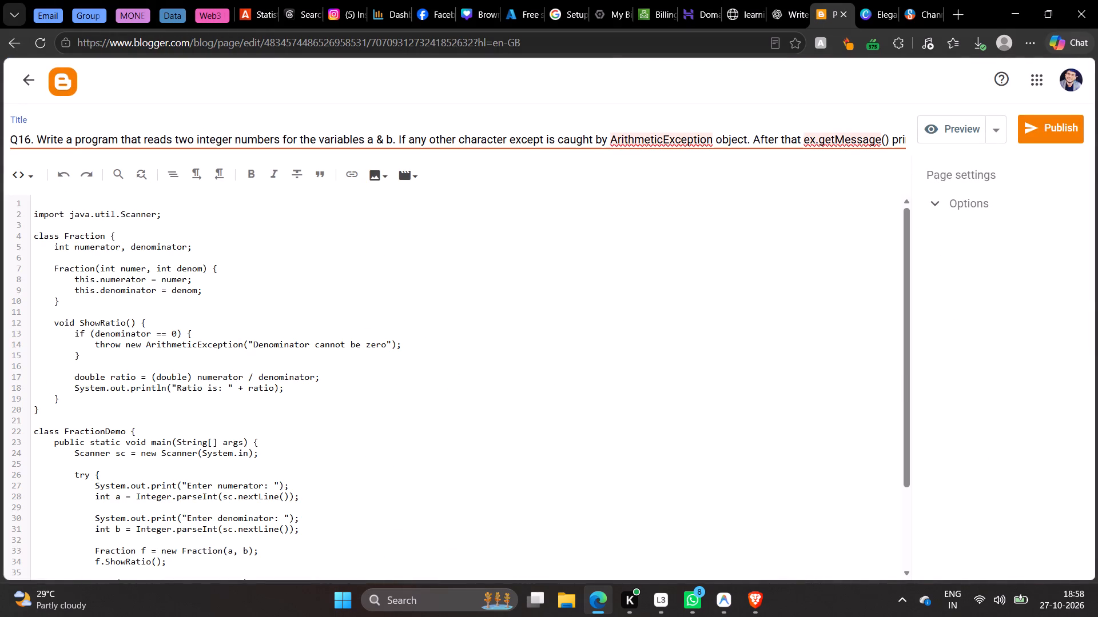
pyautogui.hotkey('ctrl', 'a')
pyautogui.hotkey('ctrl', 'c')
pyautogui.click(878, 0)
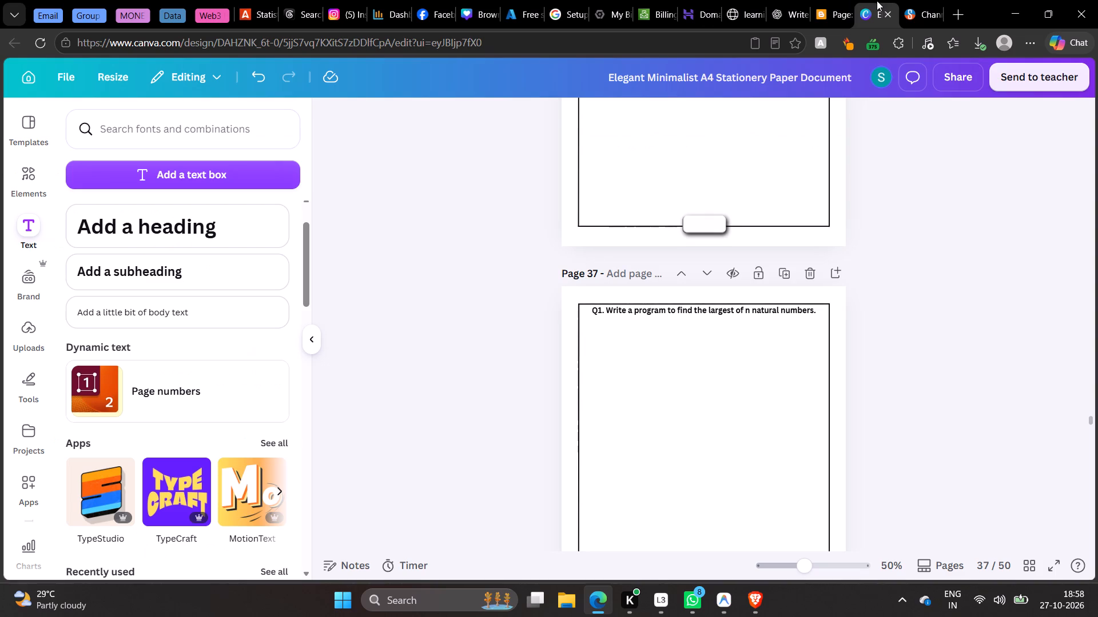
pyautogui.tripleClick(680, 306)
pyautogui.hotkey('ctrl', 'v')
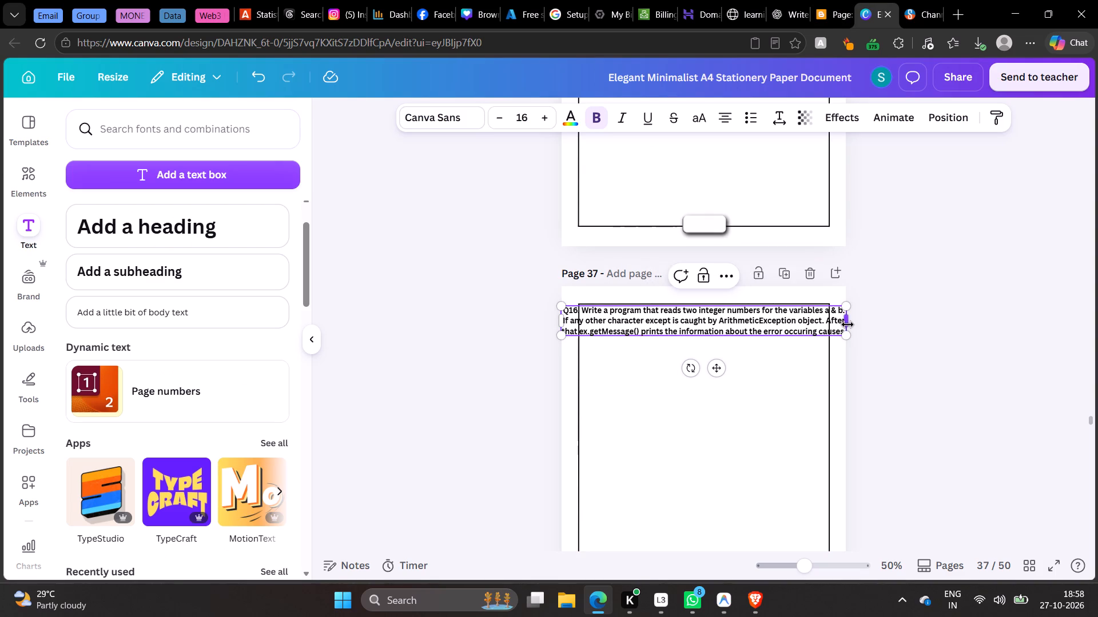
# Narrow the Q16 heading's text box to about the width of page 37's border and center it just below the border's top edge.
pyautogui.moveTo(848, 324); pyautogui.dragTo(817, 330)
pyautogui.click(898, 330)
pyautogui.moveTo(723, 317); pyautogui.dragTo(736, 317)
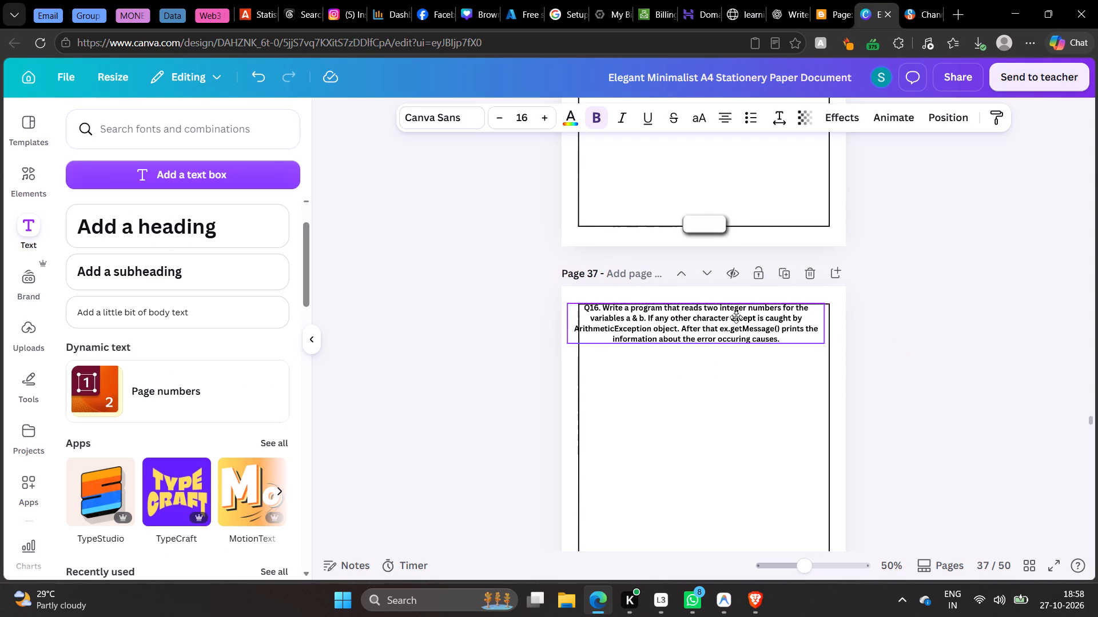
pyautogui.moveTo(736, 317); pyautogui.dragTo(736, 320)
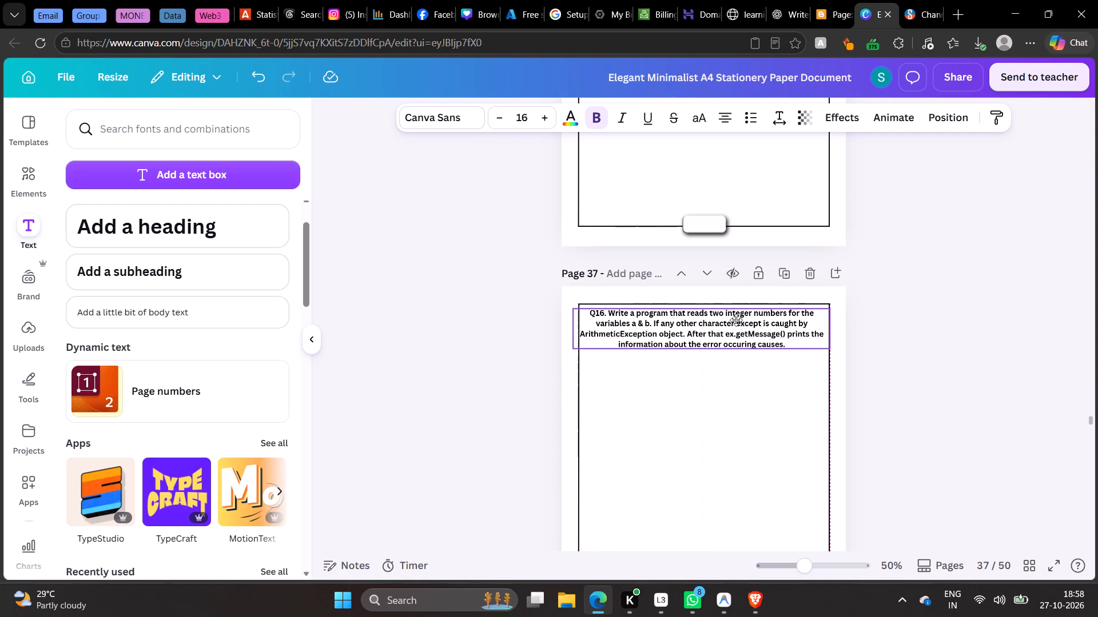
pyautogui.moveTo(736, 320); pyautogui.dragTo(738, 320)
pyautogui.click(896, 294)
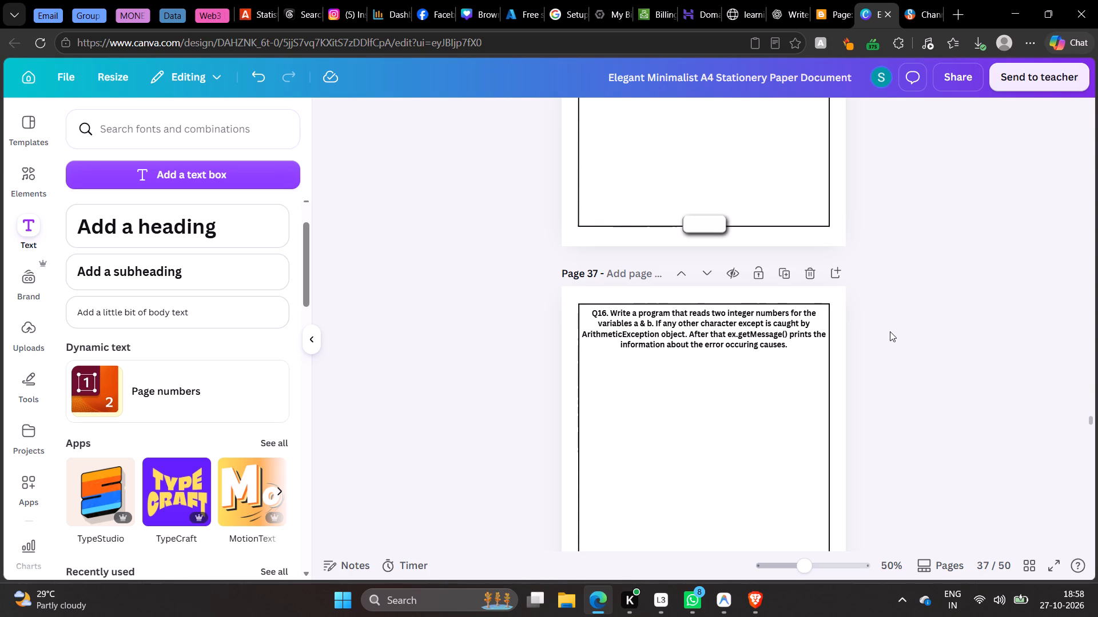
# Return to the Q16 draft in Blogger.
pyautogui.click(828, 0)
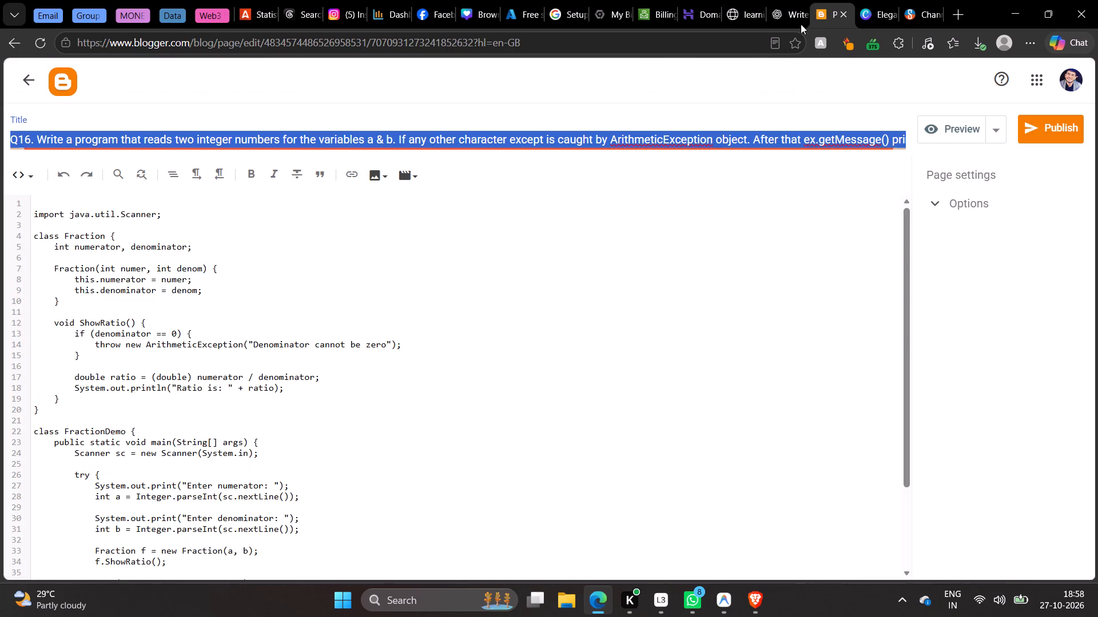
# Check the Q16 program code in Blogger, switch to Canva and delete the leftover Q1 heading from page 38.
pyautogui.scroll(-7, 663, 239)
pyautogui.scroll(4, 658, 249)
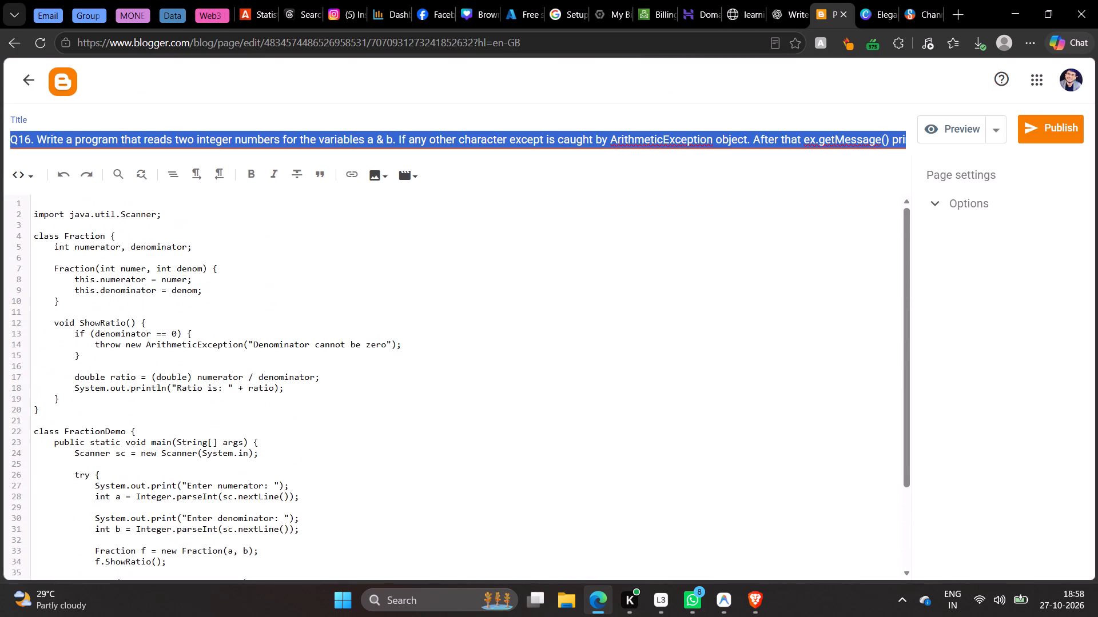
pyautogui.click(874, 0)
pyautogui.scroll(-4, 731, 355)
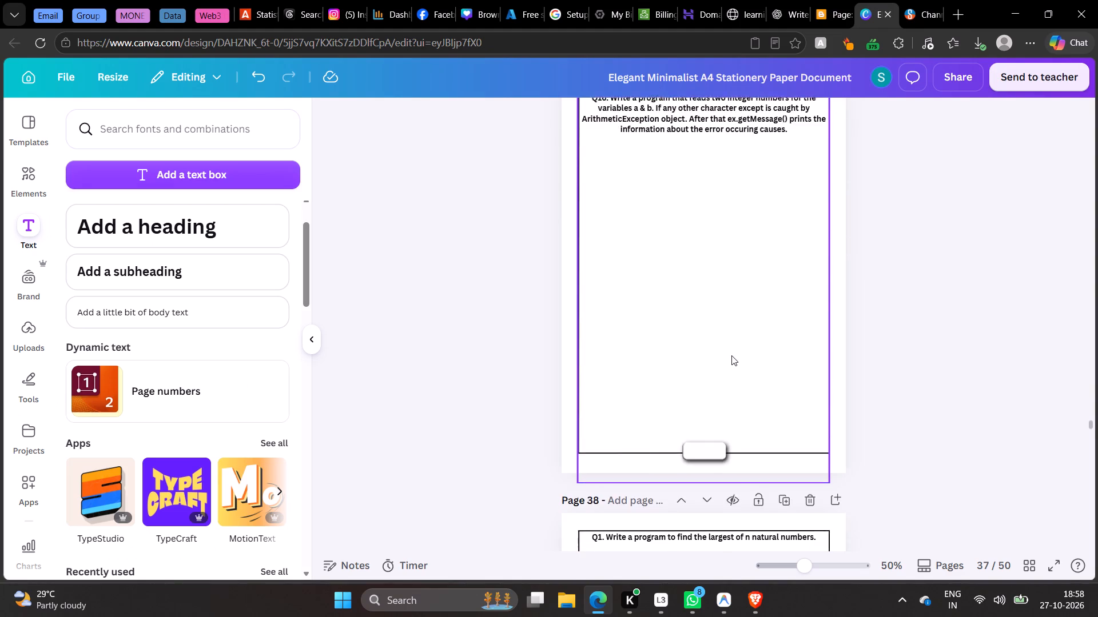
pyautogui.click(721, 466)
pyautogui.press('BackSpace')
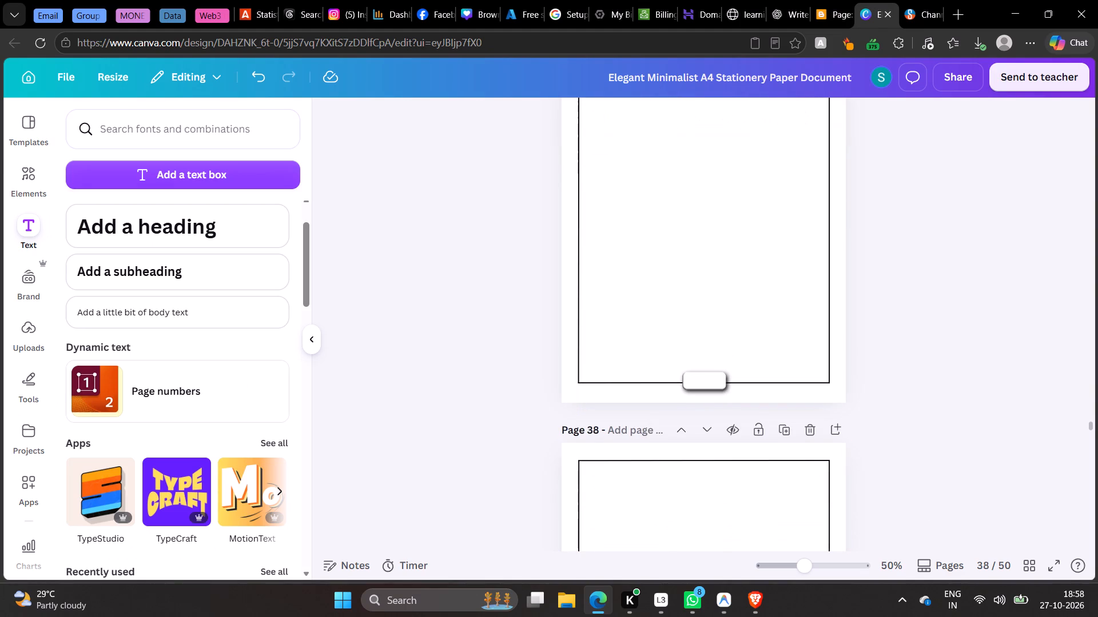
# Move on to page 39, which still has the duplicated Q1 heading, and select its border frame.
pyautogui.scroll(-6, 786, 449)
pyautogui.click(757, 518)
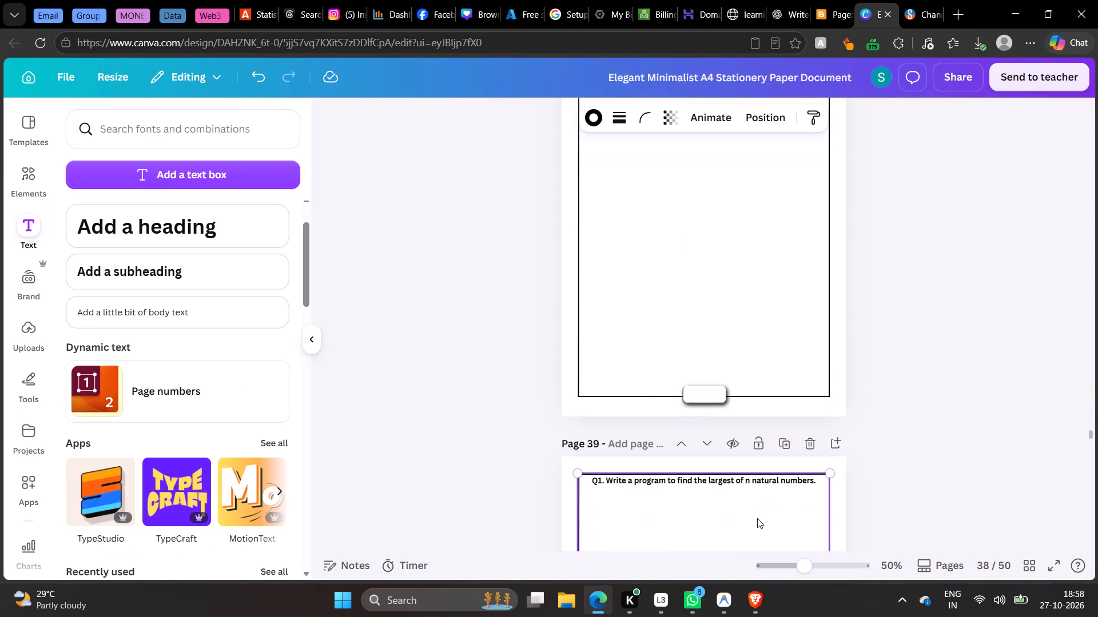
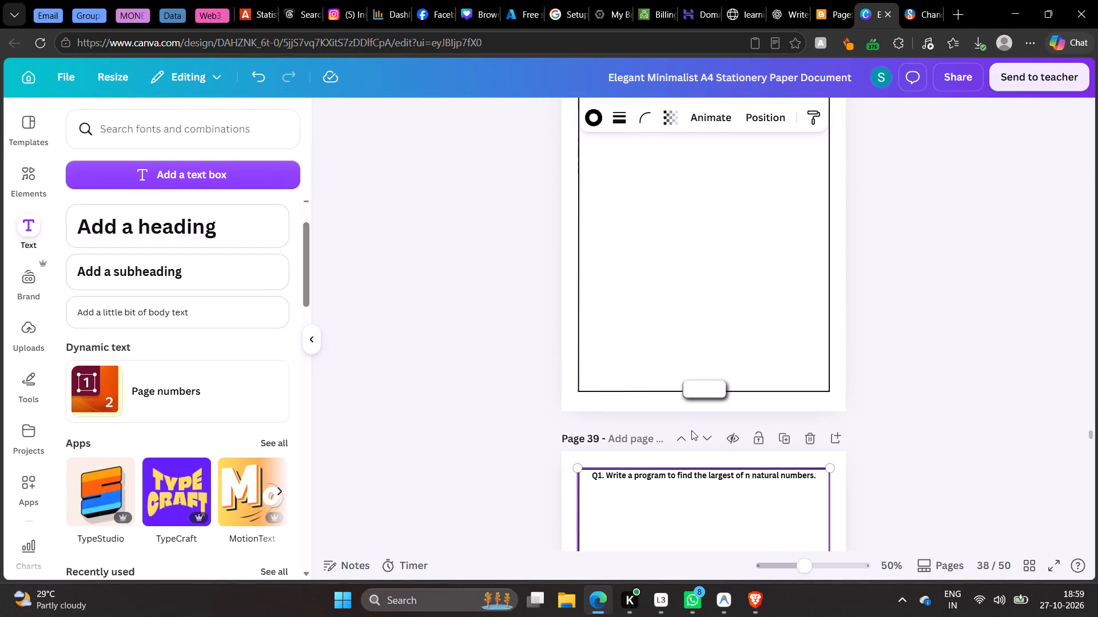
# Delete the leftover Q1 heading about the largest of n natural numbers from page 39.
pyautogui.click(699, 477)
pyautogui.press('BackSpace')
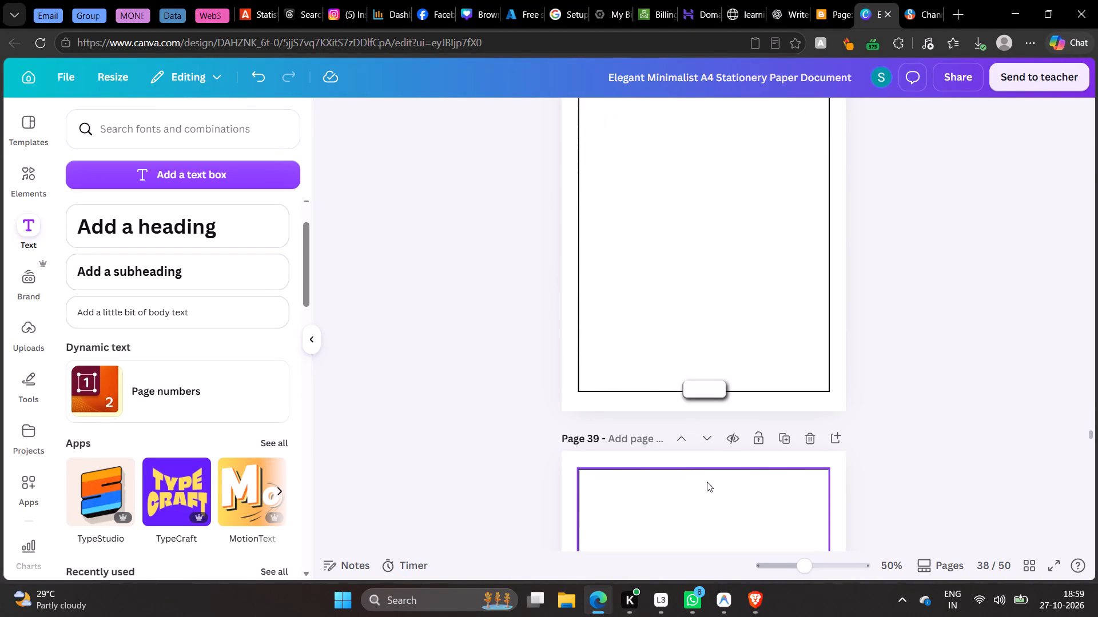
# Paste the copied "Invalid input!" program output screenshot and move it from page 38 into the upper half of page 39's border.
pyautogui.click(710, 496)
pyautogui.hotkey('ctrl', 'v')
pyautogui.scroll(-1, 739, 432)
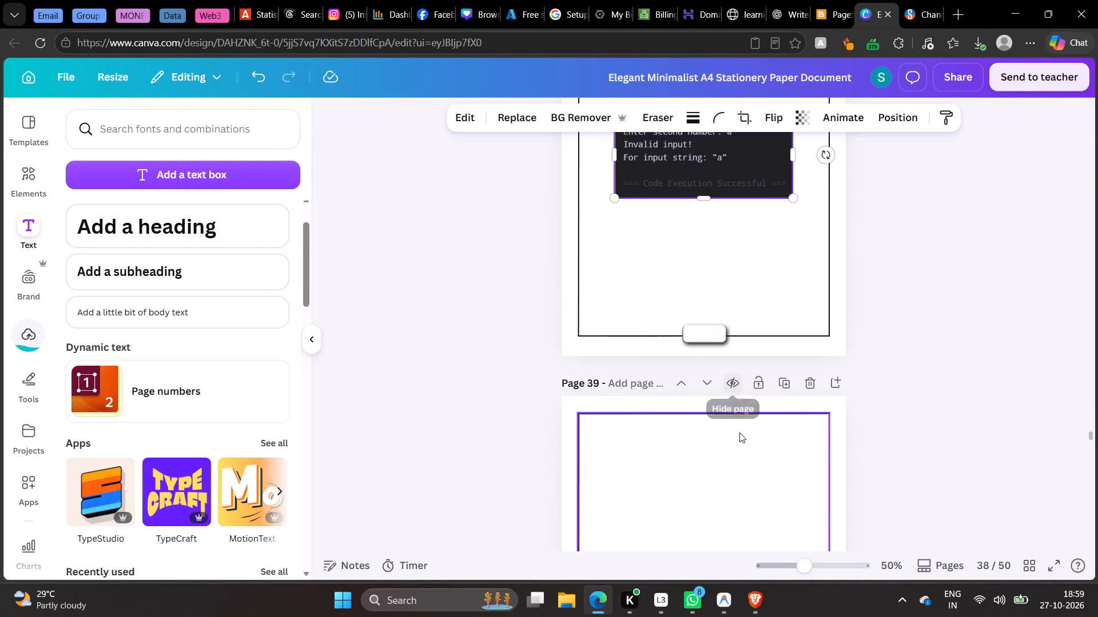
pyautogui.scroll(1, 739, 432)
pyautogui.moveTo(711, 223); pyautogui.dragTo(722, 560)
pyautogui.scroll(-3, 805, 399)
pyautogui.moveTo(742, 336); pyautogui.dragTo(727, 371)
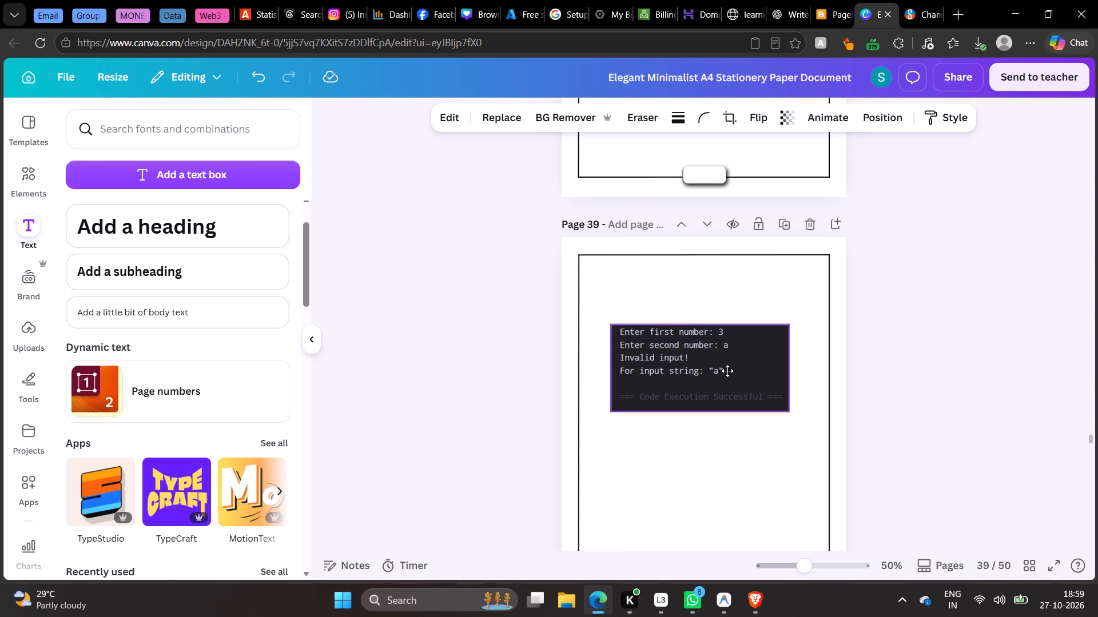
# Move the invalid-input output image on page 39 slightly up and center it horizontally within the border.
pyautogui.moveTo(727, 371); pyautogui.dragTo(731, 362)
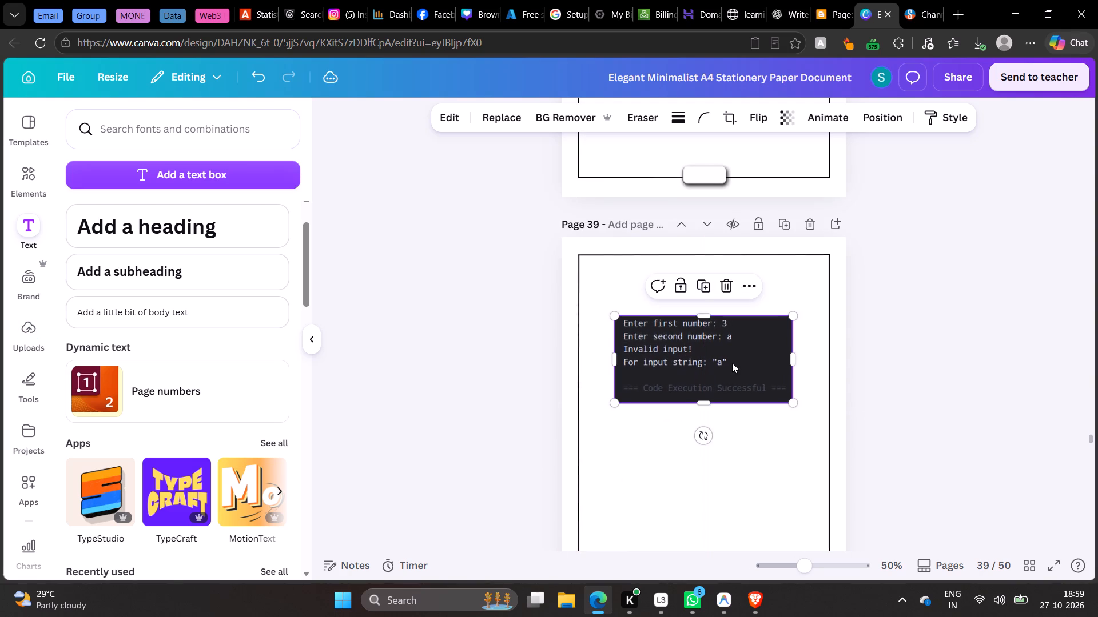
pyautogui.click(922, 368)
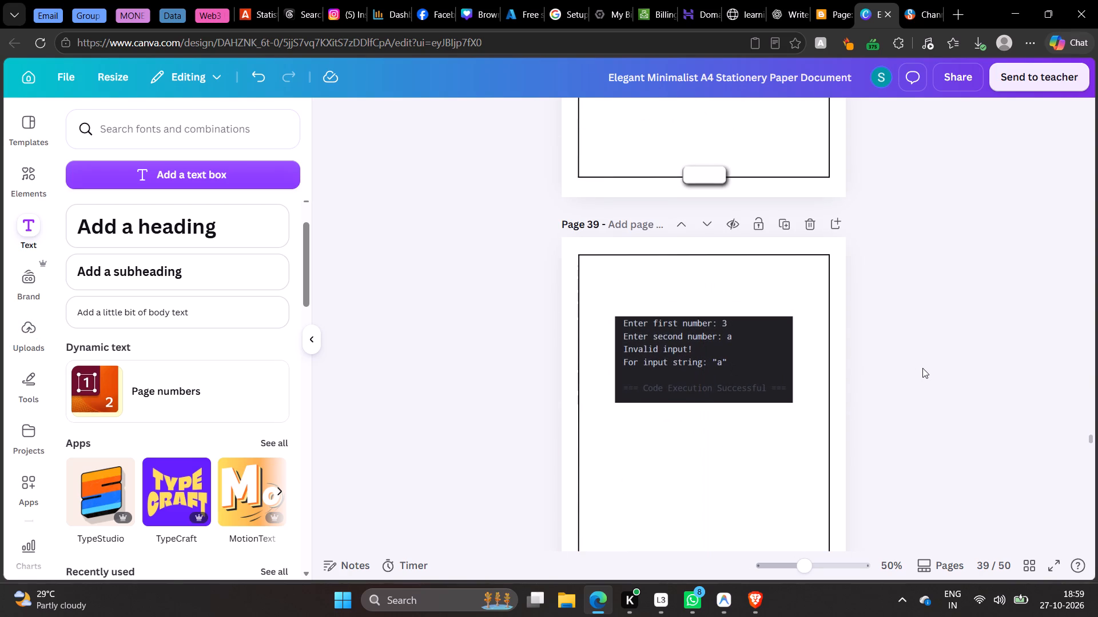
# Copy the full Q17 title about string operations from its Blogger draft and replace page 40's Q1 heading in Canva with it.
pyautogui.scroll(-5, 913, 351)
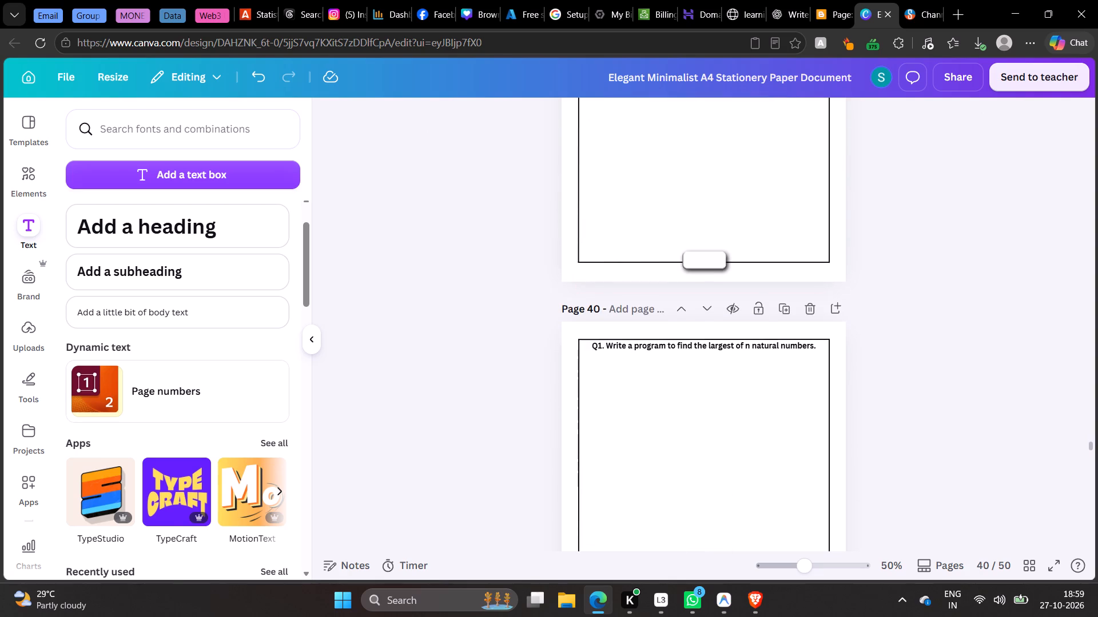
pyautogui.click(845, 5)
pyautogui.click(26, 79)
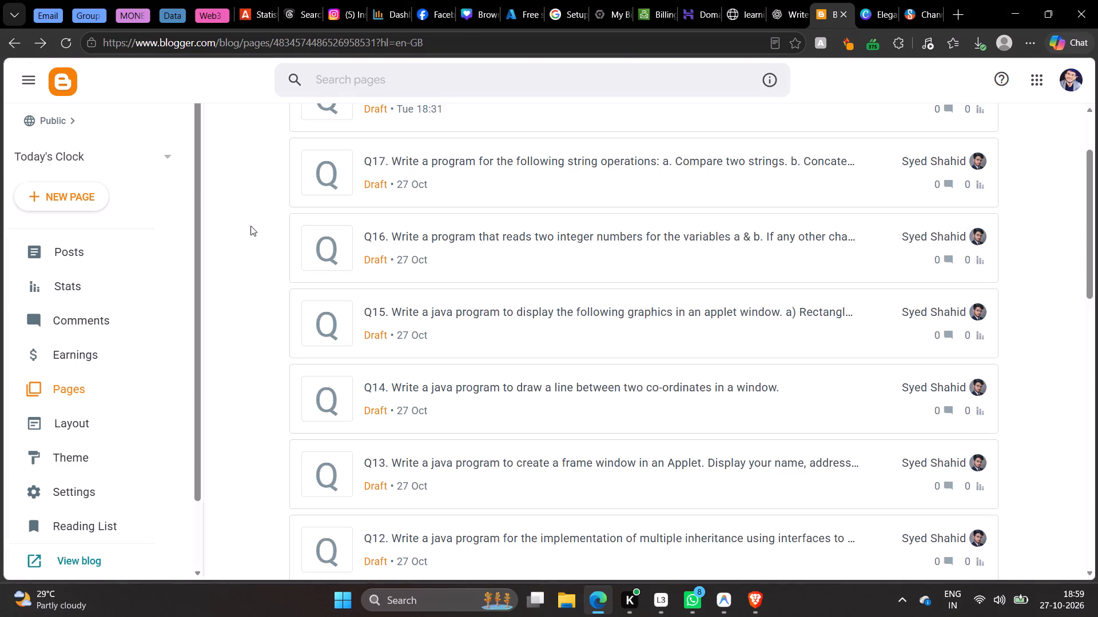
pyautogui.scroll(2, 332, 243)
pyautogui.click(462, 273)
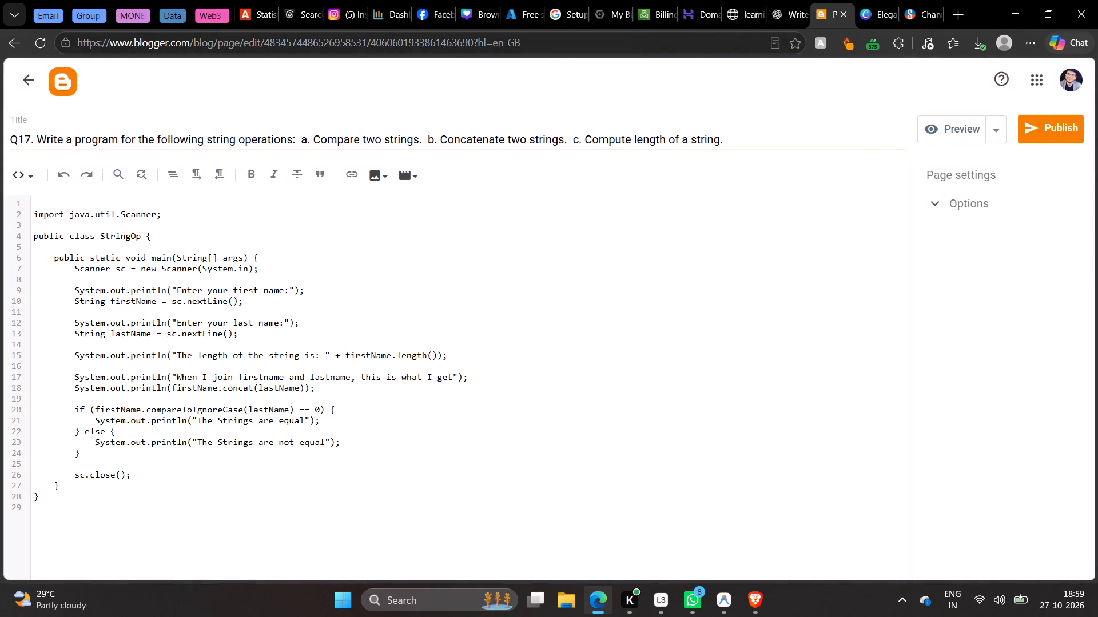
pyautogui.tripleClick(445, 141)
pyautogui.hotkey('ctrl', 'c')
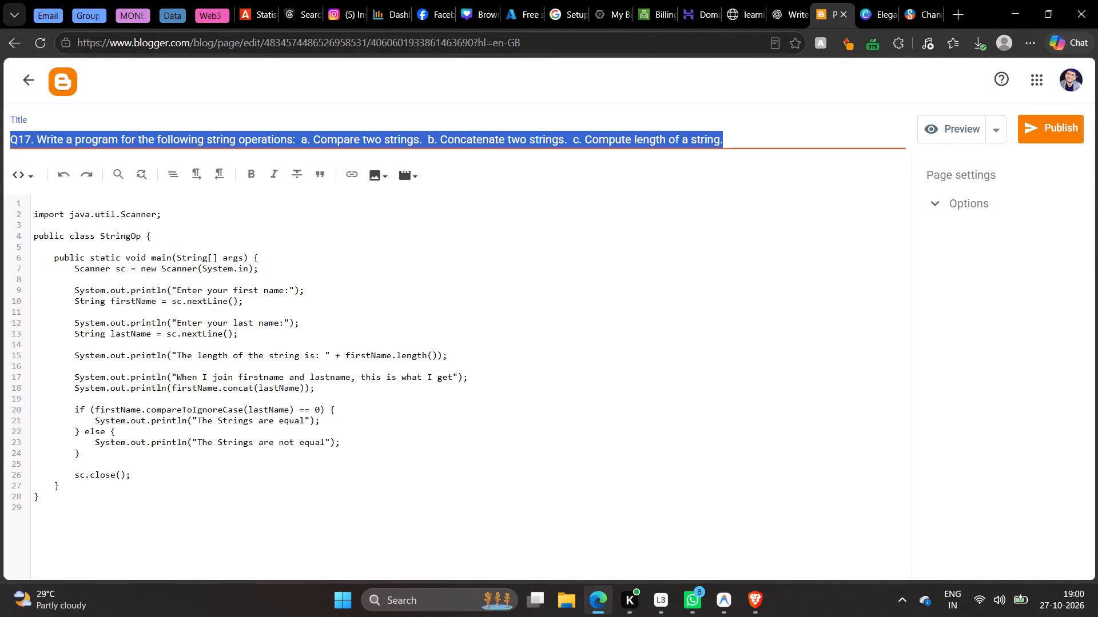
pyautogui.click(865, 0)
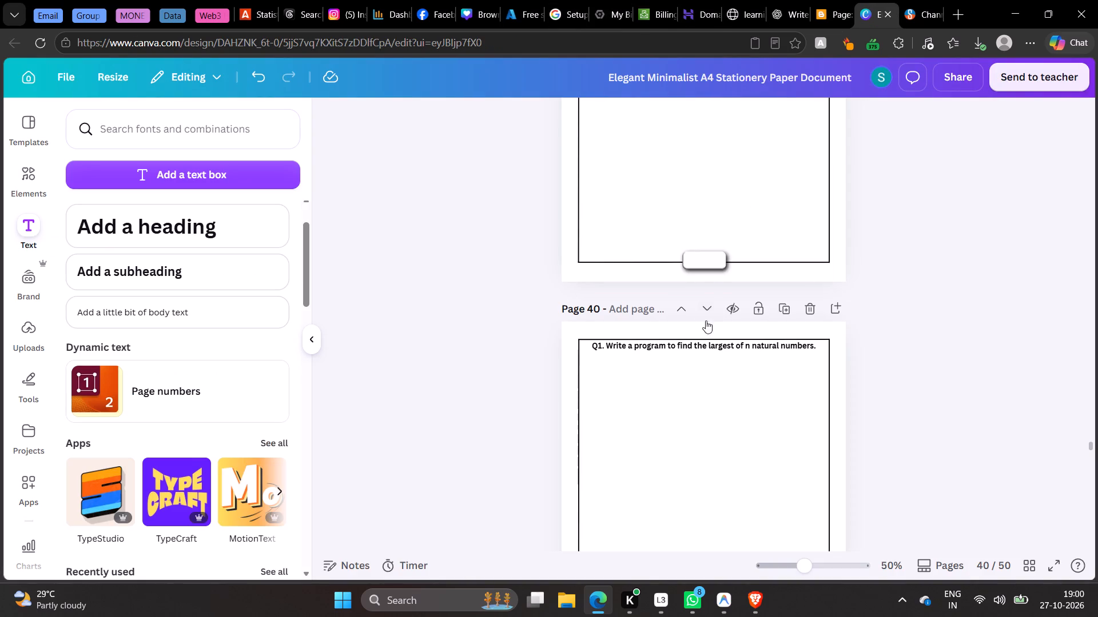
pyautogui.tripleClick(706, 344)
pyautogui.hotkey('ctrl', 'v')
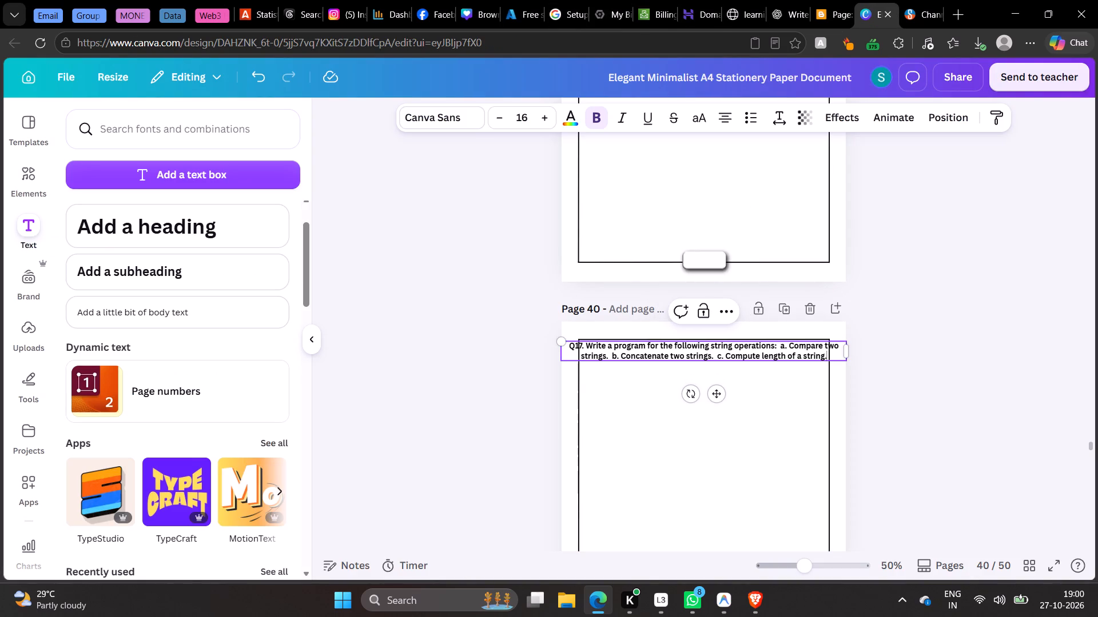
# Break page 40's Q17 heading so items a, b and c each start on their own line, and nudge it slightly down from the border.
pyautogui.click(782, 347)
pyautogui.press('Return')
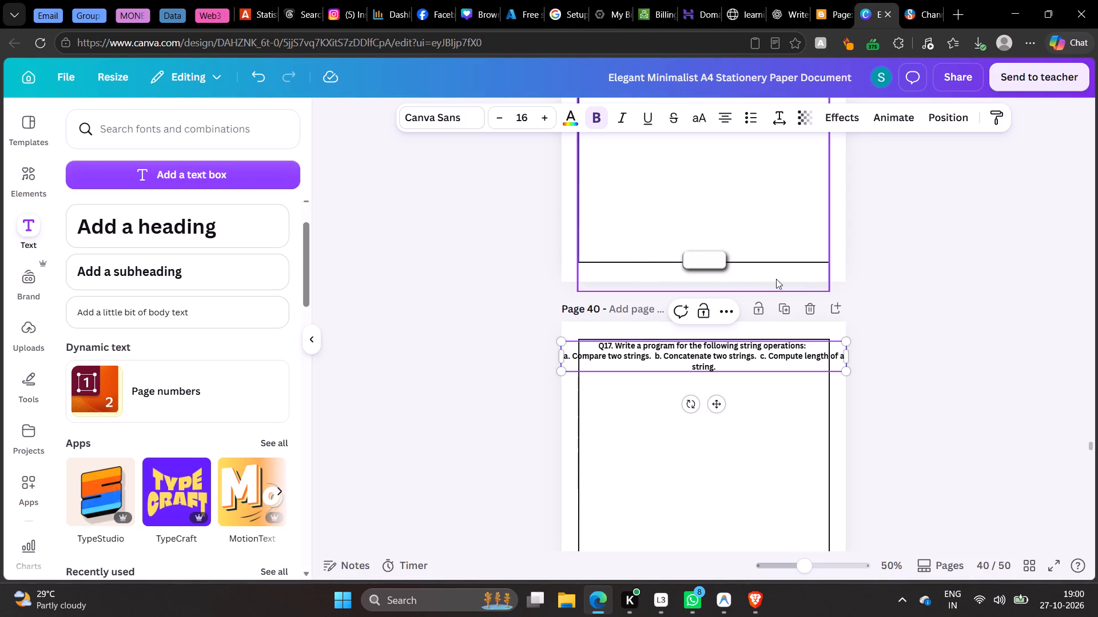
pyautogui.click(655, 354)
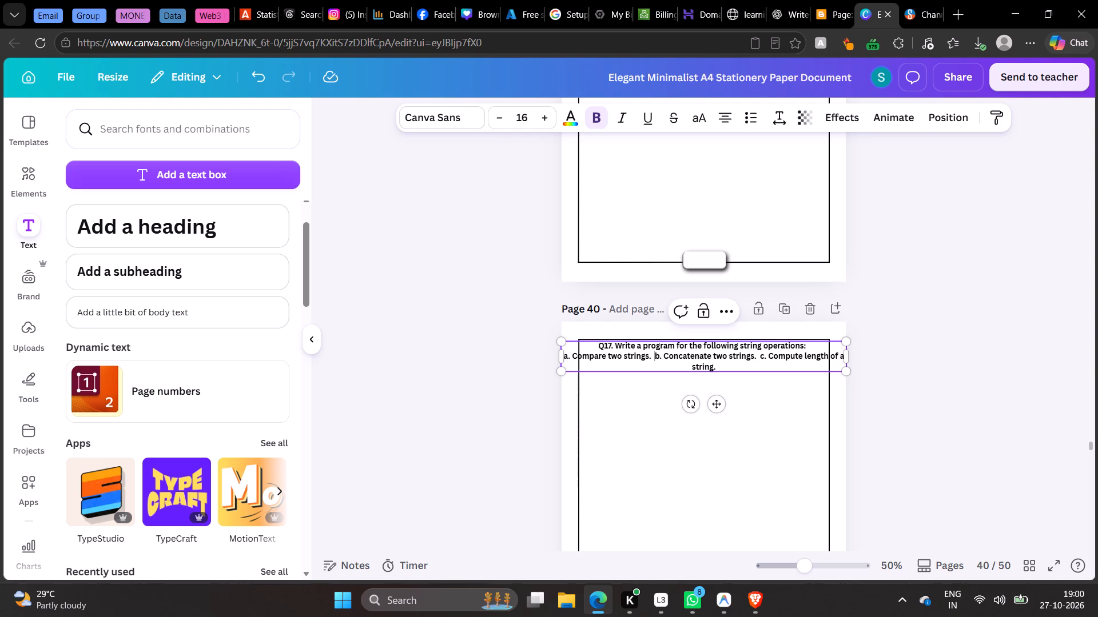
pyautogui.press('Return')
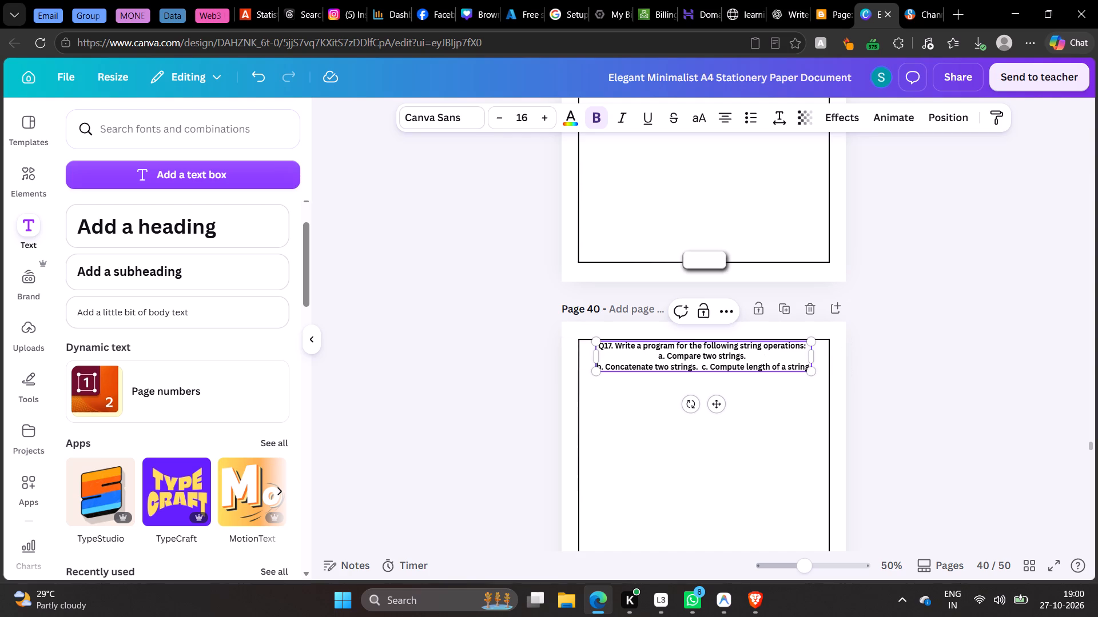
pyautogui.click(702, 365)
pyautogui.press('Return')
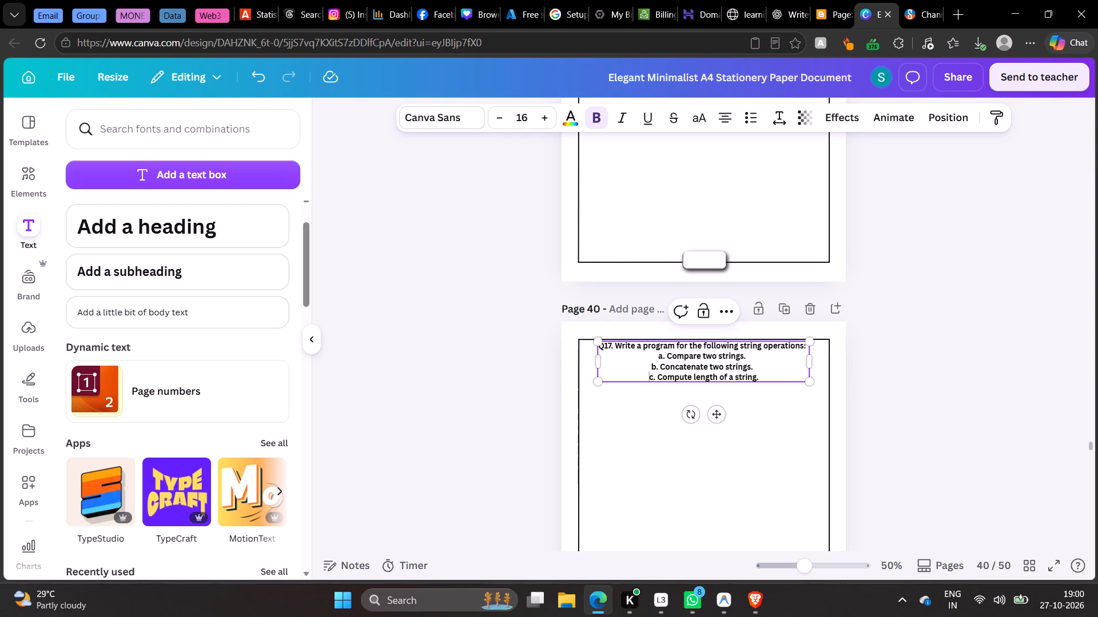
pyautogui.click(901, 377)
pyautogui.click(741, 365)
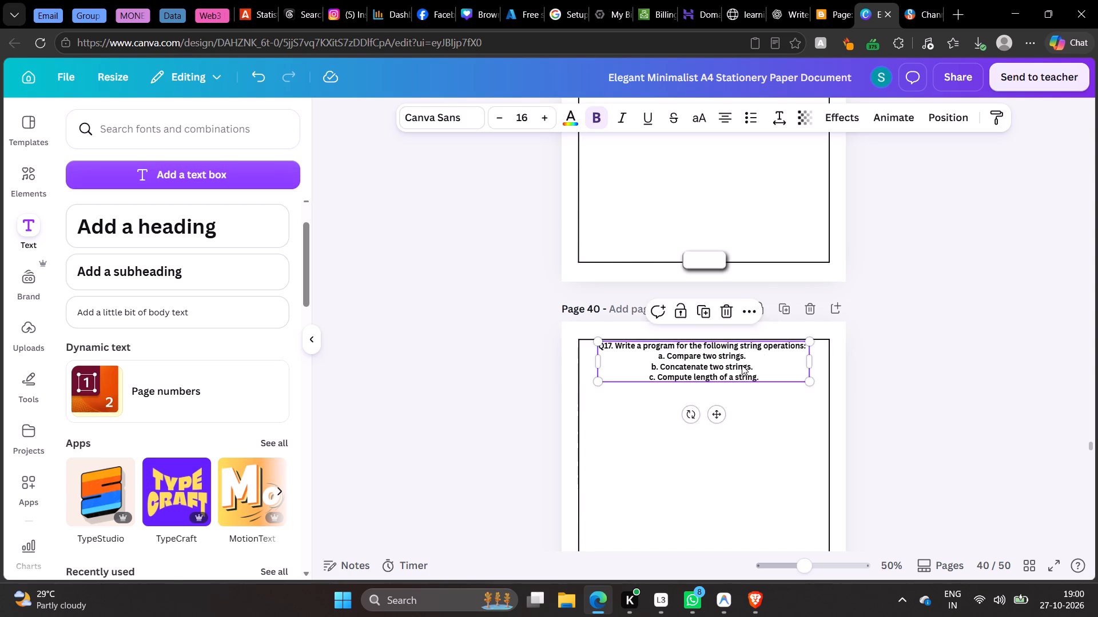
pyautogui.click(942, 366)
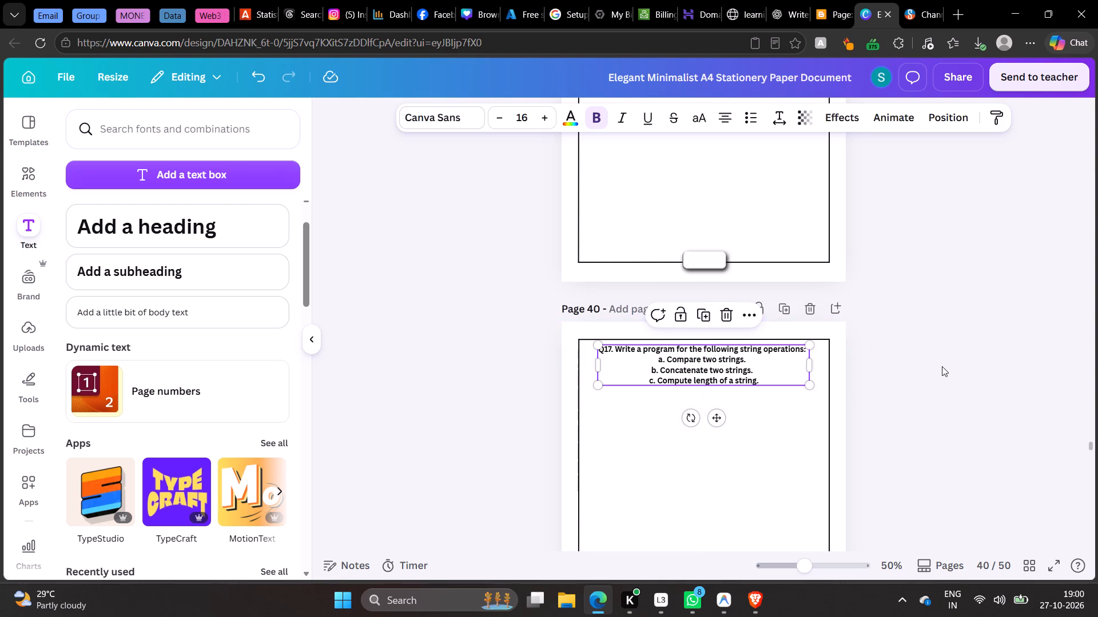
# Check the Q17 string operations code in its Blogger draft and return to the Canva document.
pyautogui.scroll(-2, 942, 366)
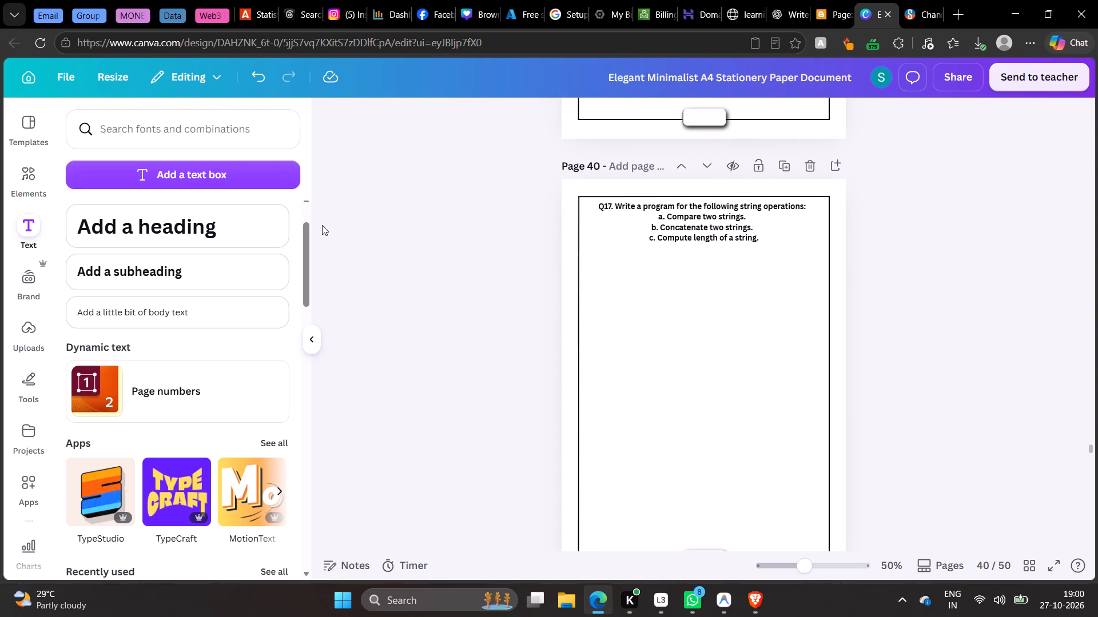
pyautogui.click(830, 0)
pyautogui.scroll(-1, 598, 349)
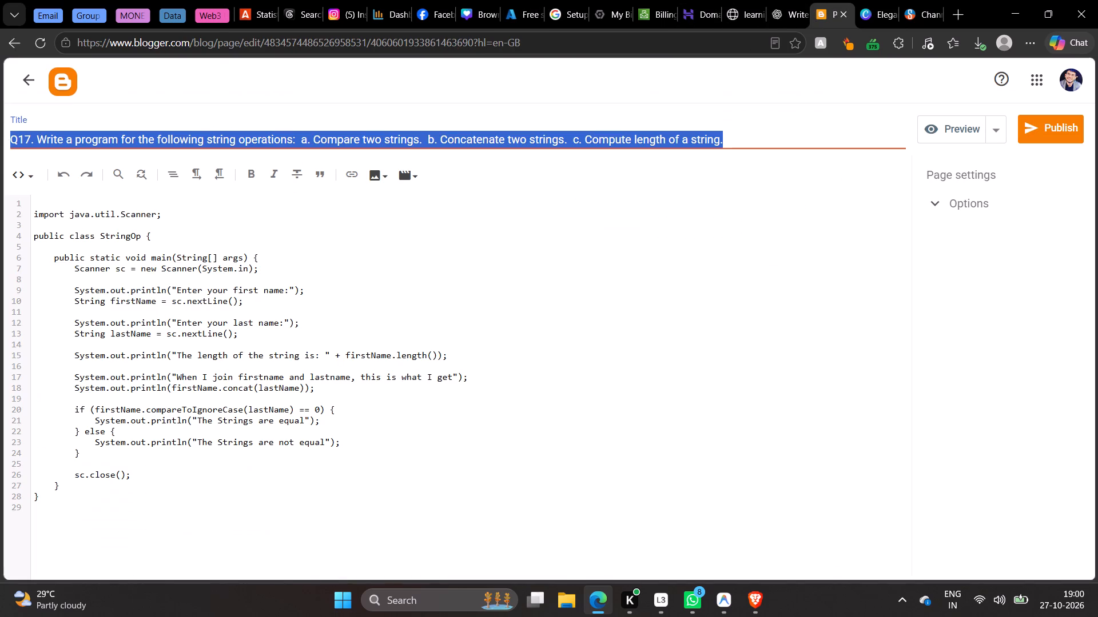
pyautogui.scroll(-2, 598, 349)
pyautogui.scroll(1, 598, 350)
pyautogui.click(876, 0)
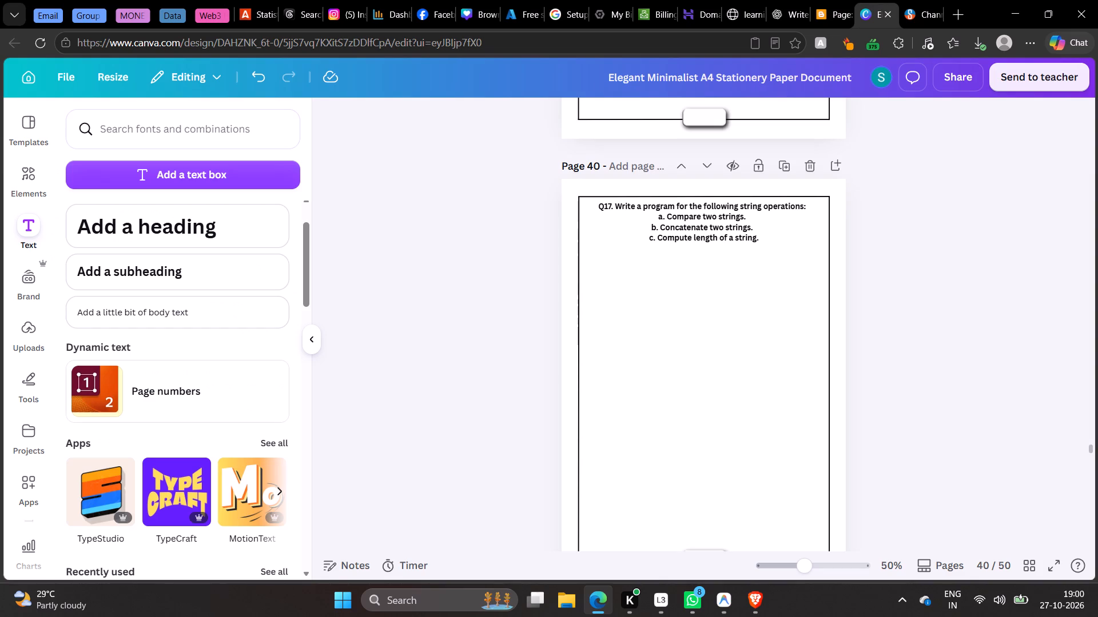
# Delete the leftover Q1 heading about the largest of n natural numbers from page 41.
pyautogui.scroll(-2, 786, 236)
pyautogui.click(745, 358)
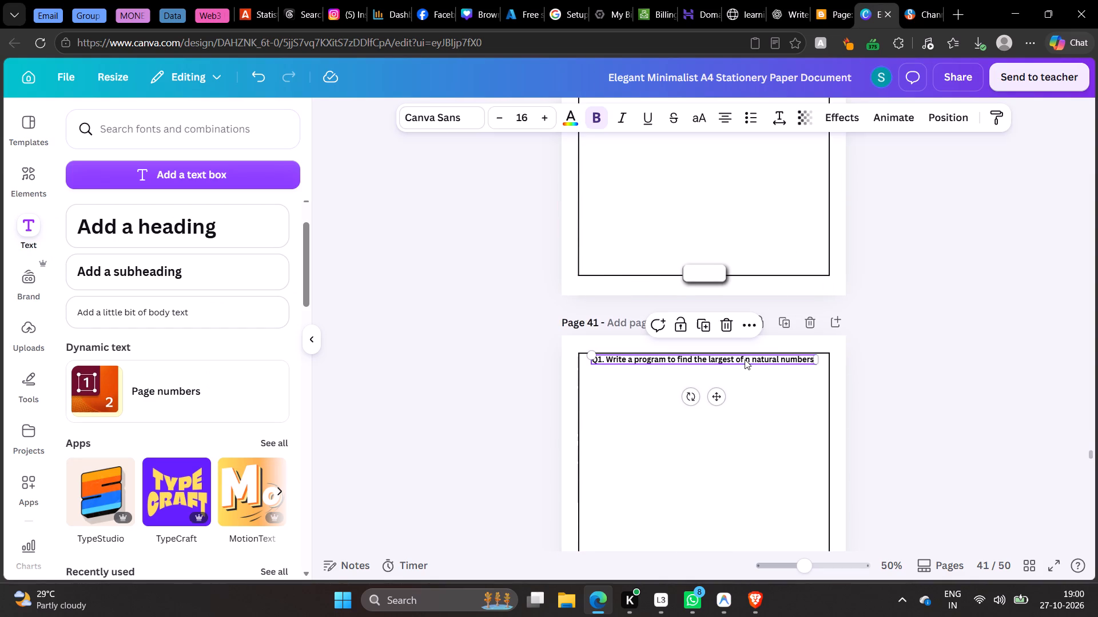
pyautogui.press('BackSpace')
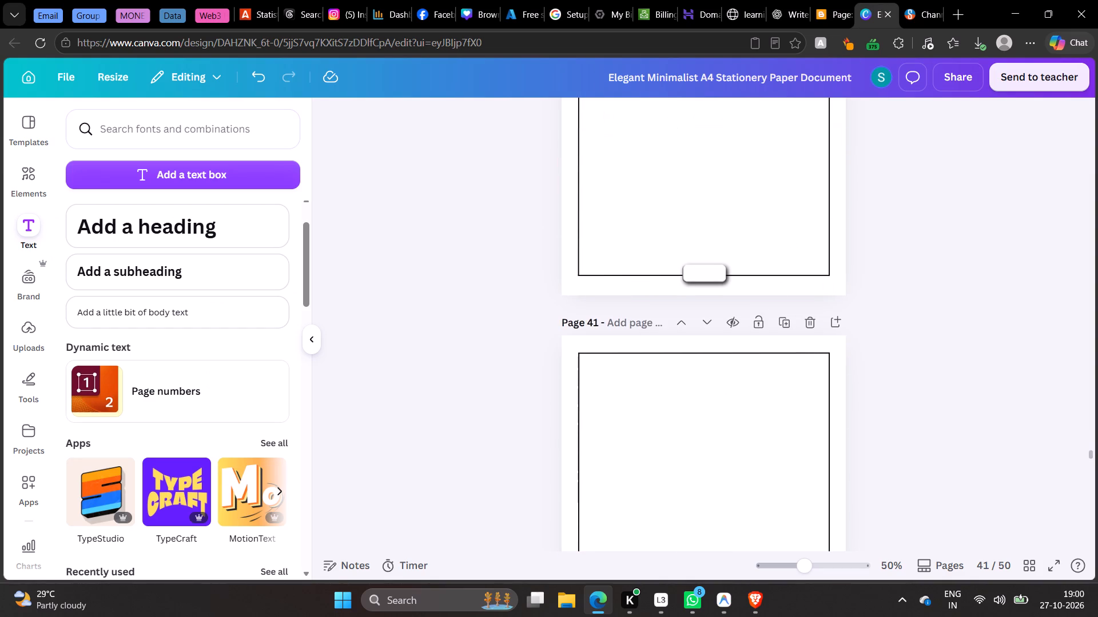
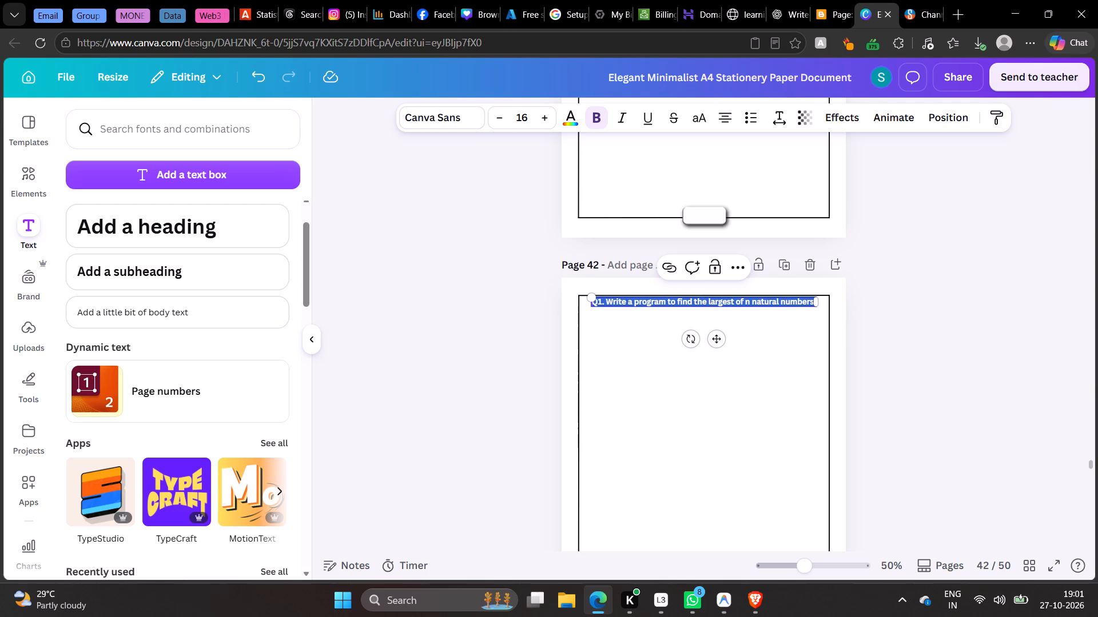
pyautogui.click(853, 0)
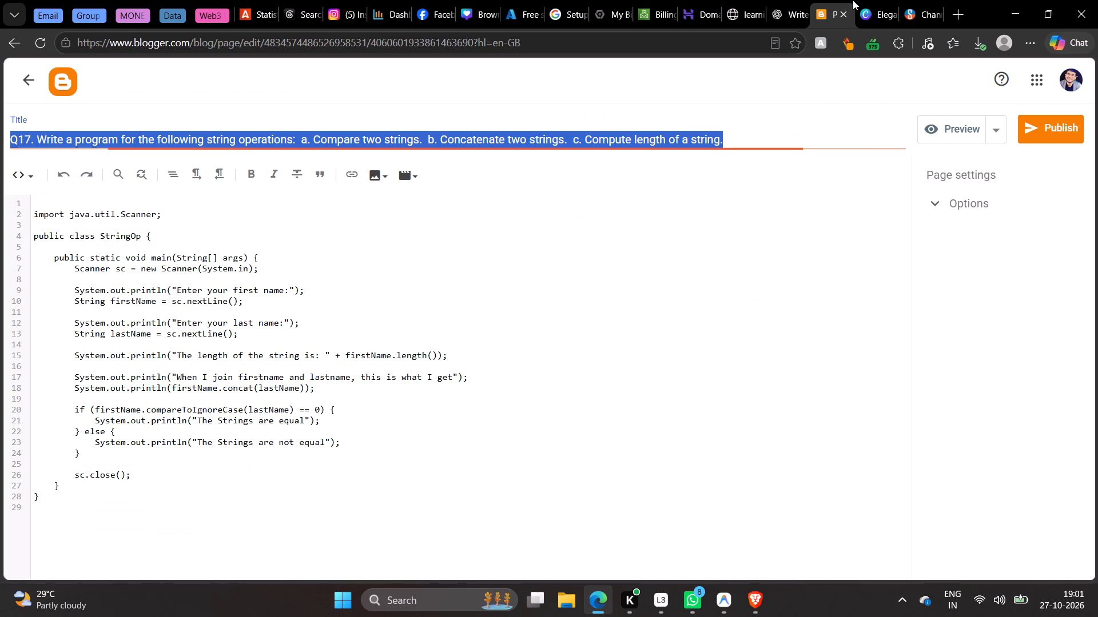
pyautogui.click(25, 85)
pyautogui.click(383, 198)
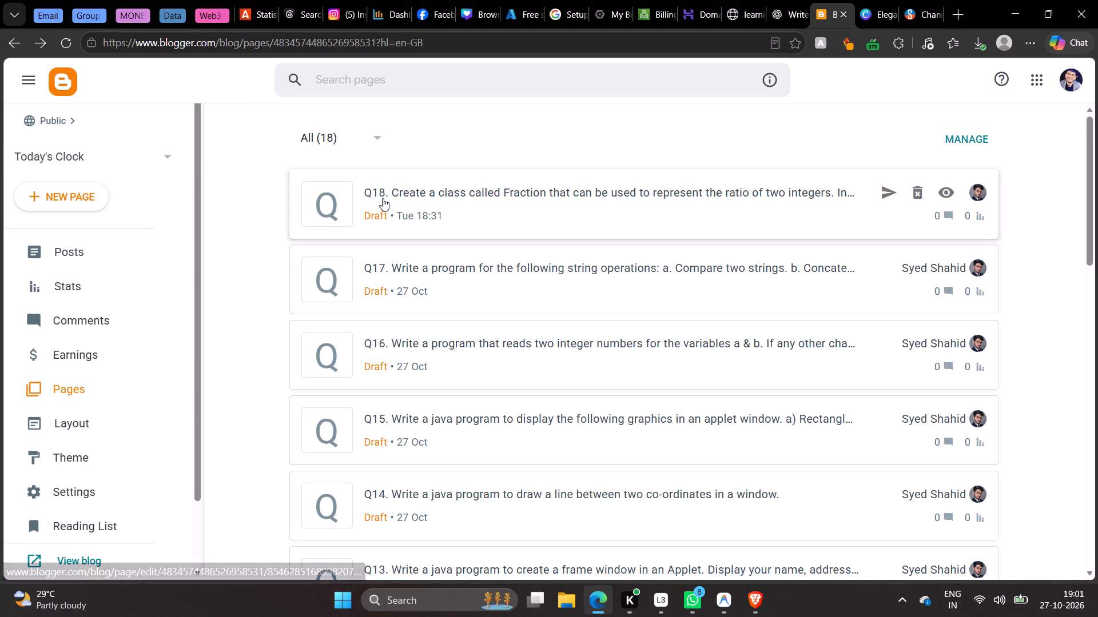
pyautogui.tripleClick(387, 139)
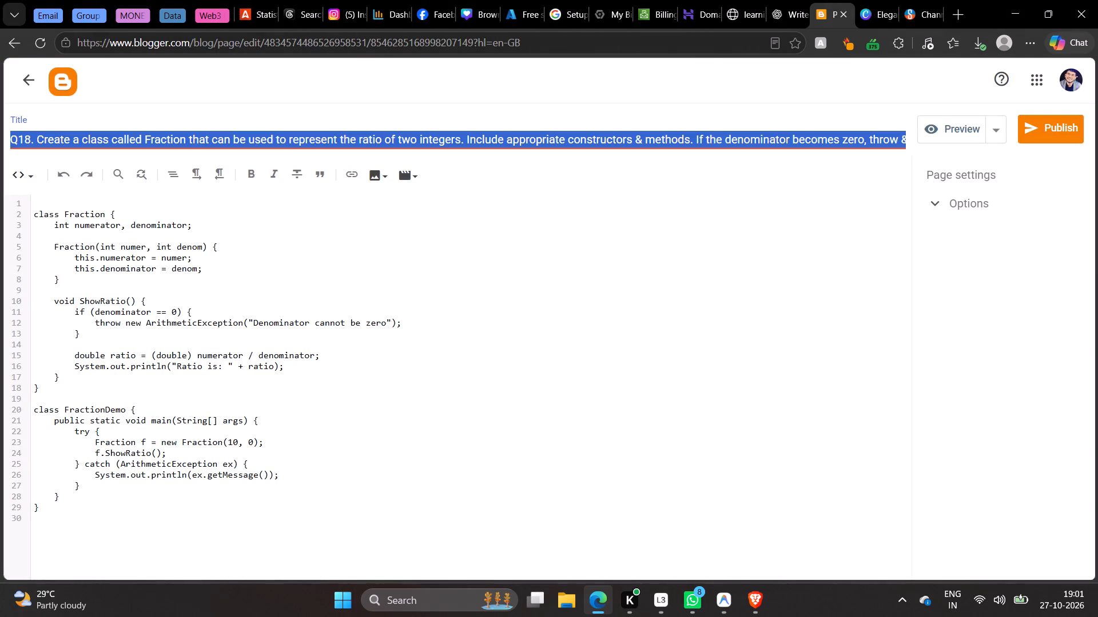
# Copy the full Q18 Fraction class title from its Blogger draft and paste it into page 42's heading in Canva.
pyautogui.hotkey('ctrl', 'c')
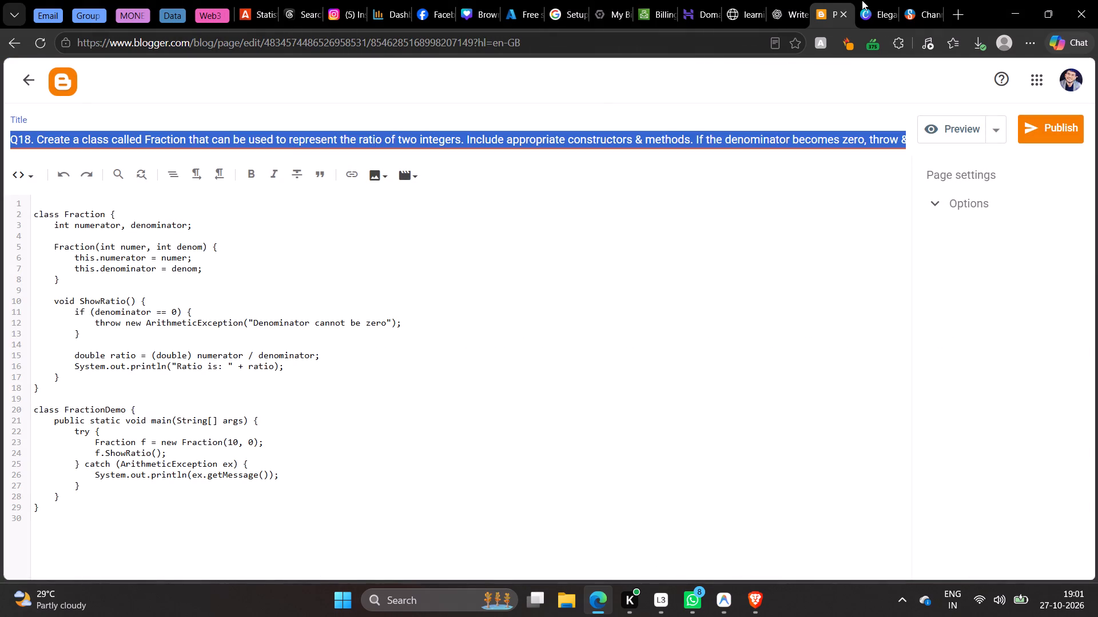
pyautogui.click(866, 0)
pyautogui.hotkey('ctrl', 'v')
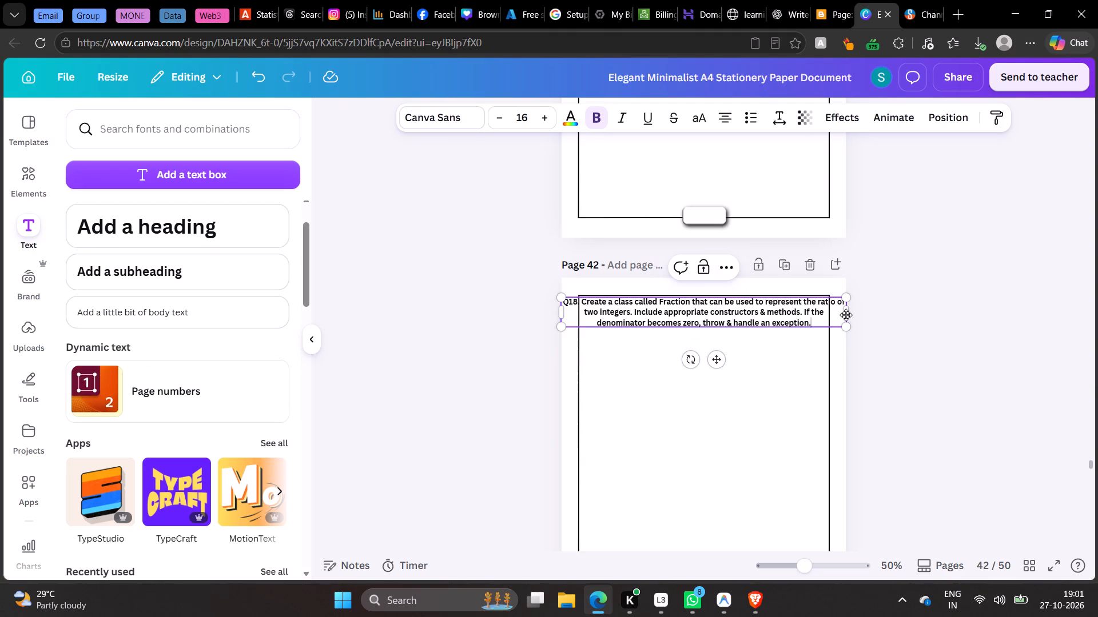
# Narrow page 42's Q18 heading to fit inside the border and center it horizontally just below the border's top edge.
pyautogui.moveTo(846, 315); pyautogui.dragTo(841, 318)
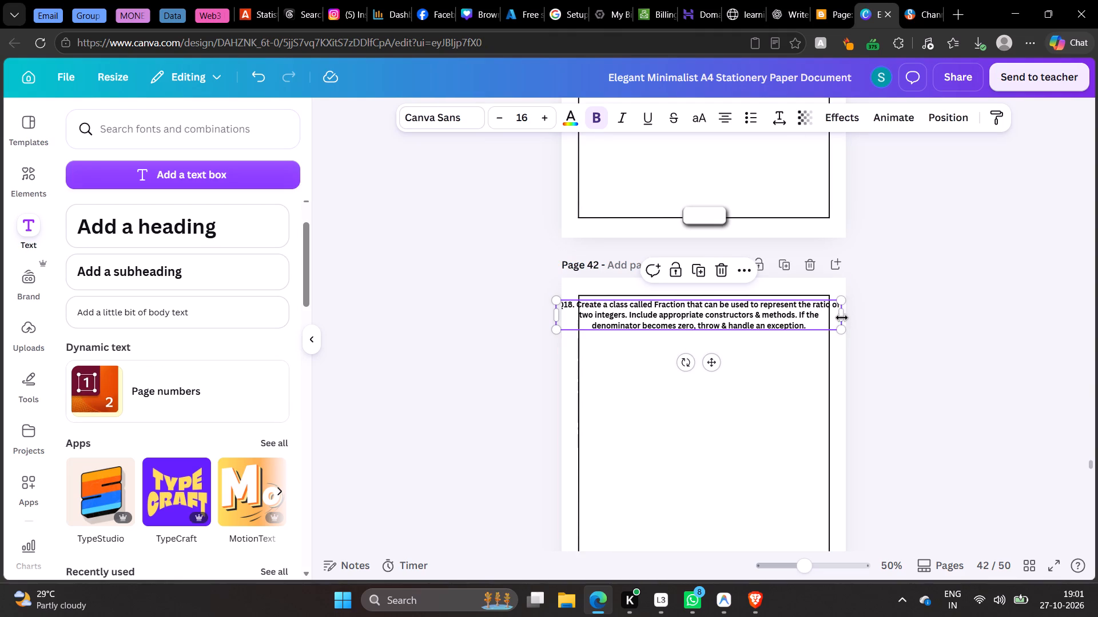
pyautogui.hotkey('ctrl', 'z')
pyautogui.moveTo(850, 311); pyautogui.dragTo(828, 313)
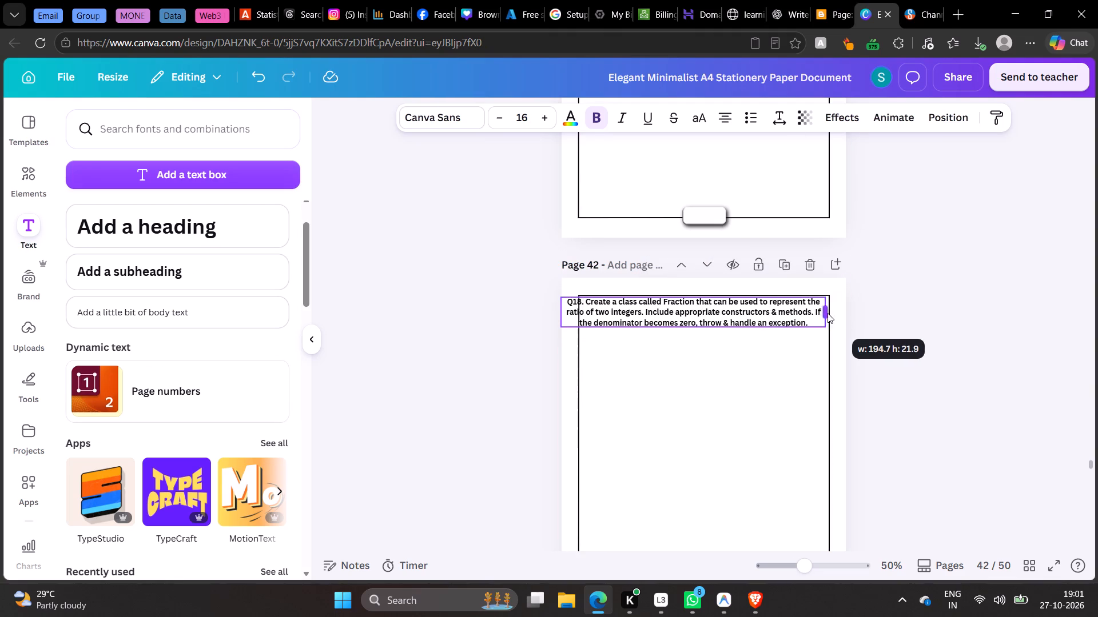
pyautogui.moveTo(828, 313); pyautogui.dragTo(819, 315)
pyautogui.click(933, 315)
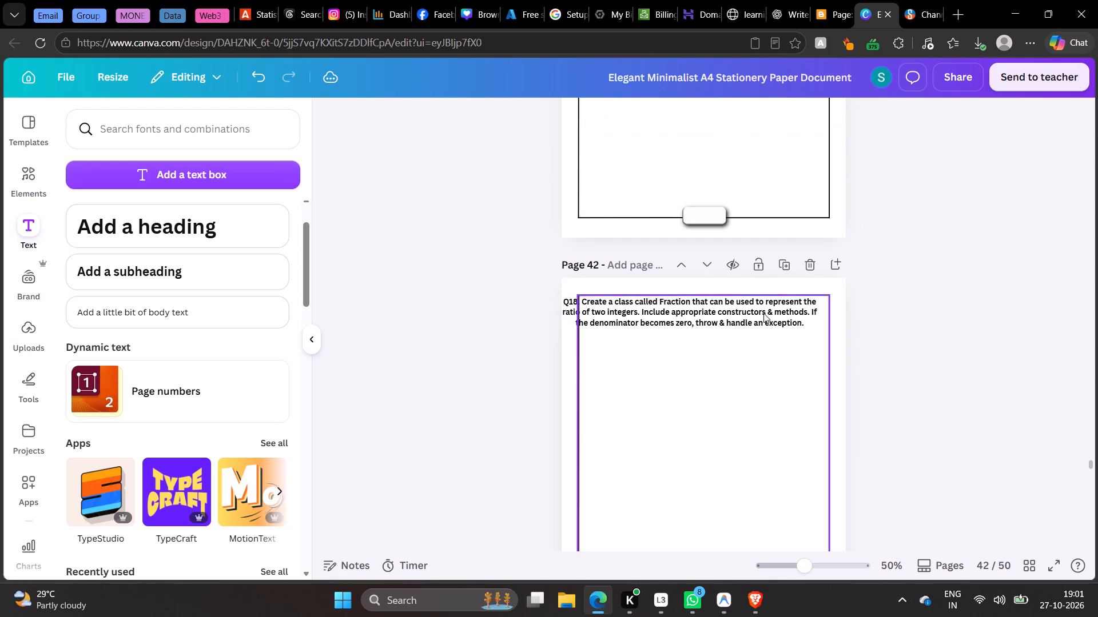
pyautogui.moveTo(749, 310); pyautogui.dragTo(763, 312)
pyautogui.moveTo(834, 310); pyautogui.dragTo(826, 311)
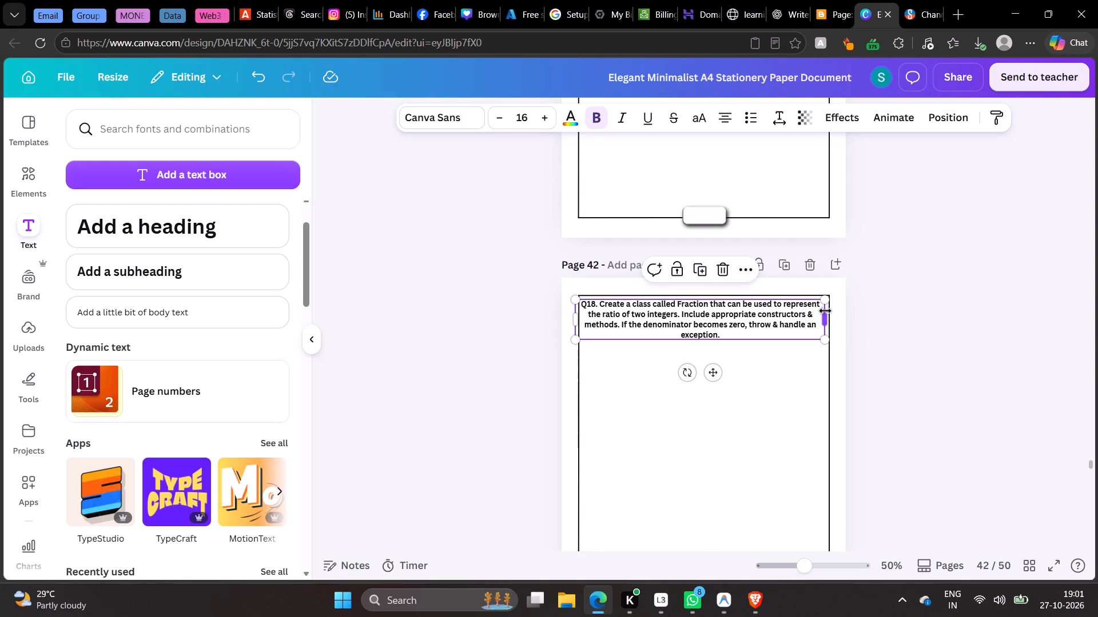
pyautogui.moveTo(741, 309); pyautogui.dragTo(745, 309)
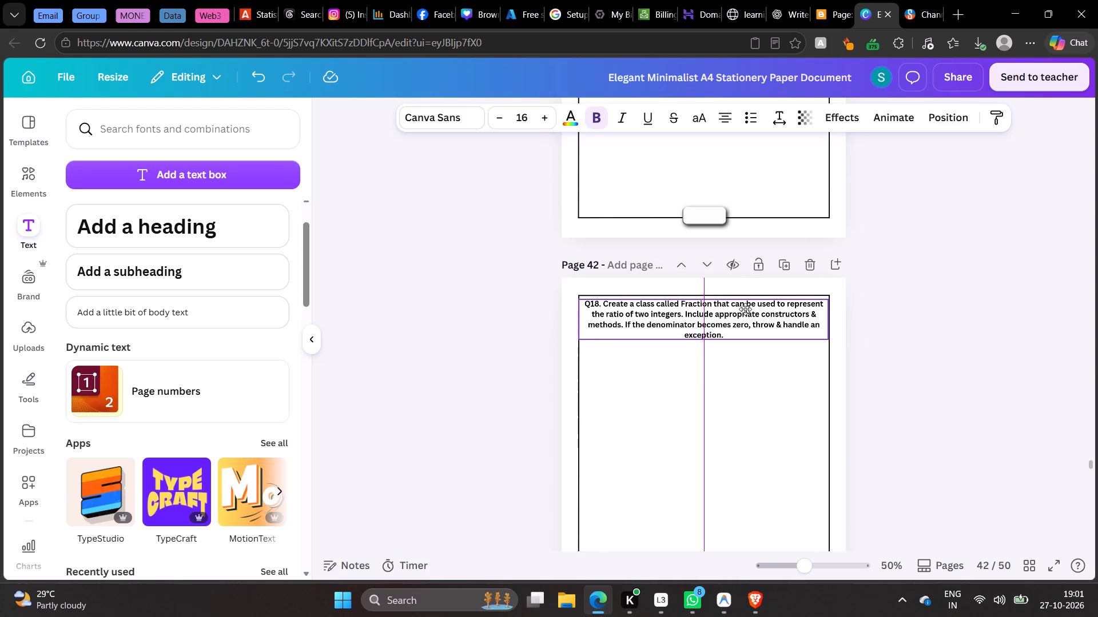
# Fine-tune the horizontal placement of page 42's Q18 heading inside the border and deselect it.
pyautogui.moveTo(745, 309); pyautogui.dragTo(746, 309)
pyautogui.click(779, 311)
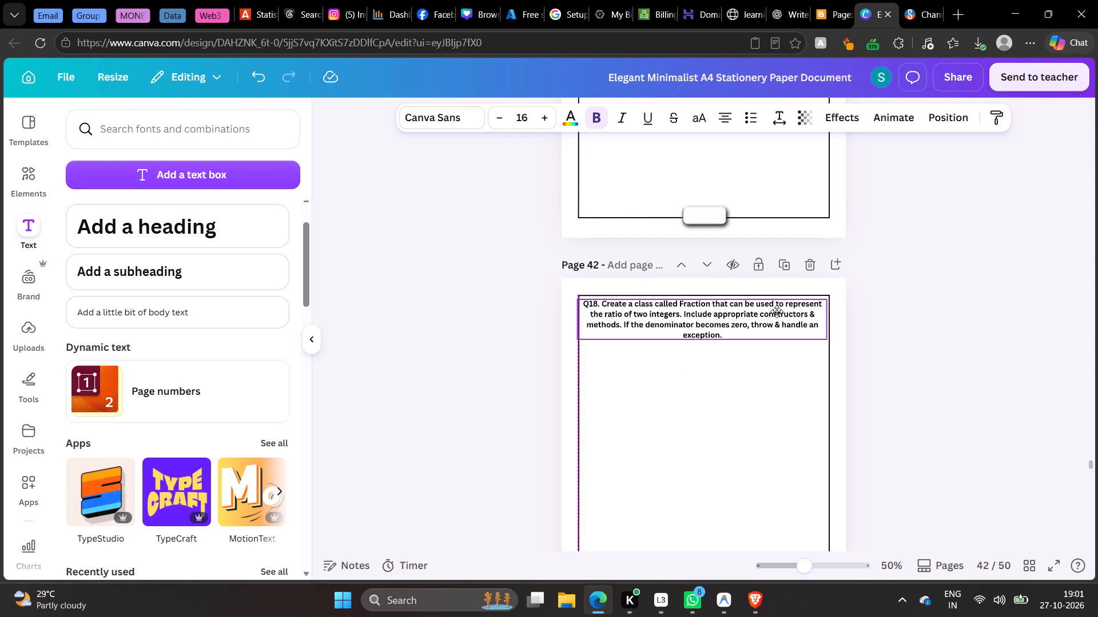
pyautogui.click(872, 311)
pyautogui.scroll(-6, 856, 314)
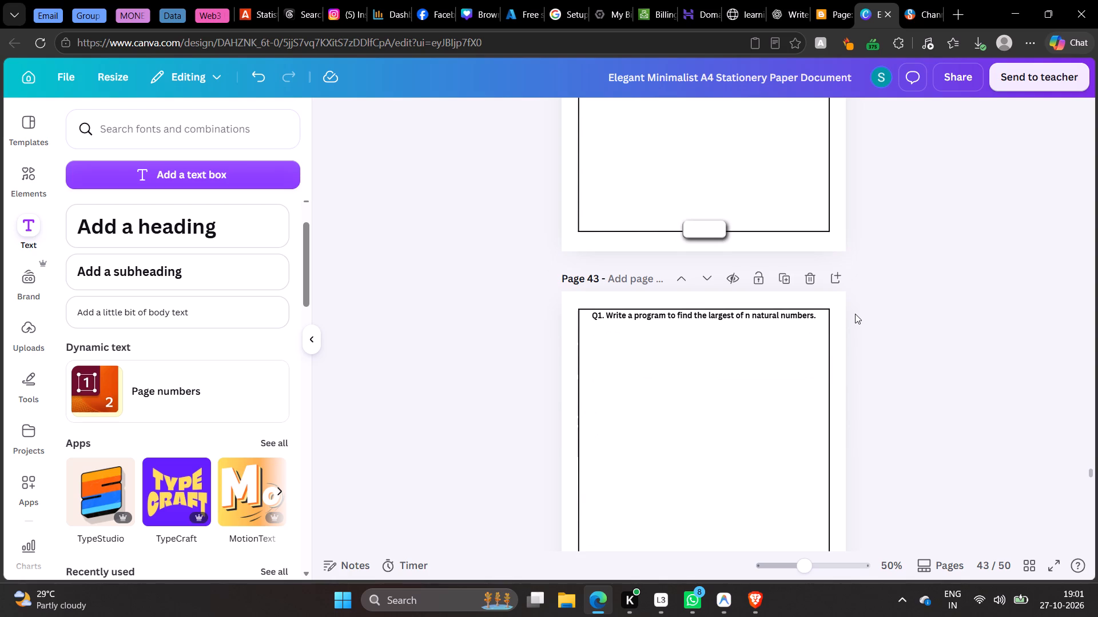
pyautogui.click(741, 316)
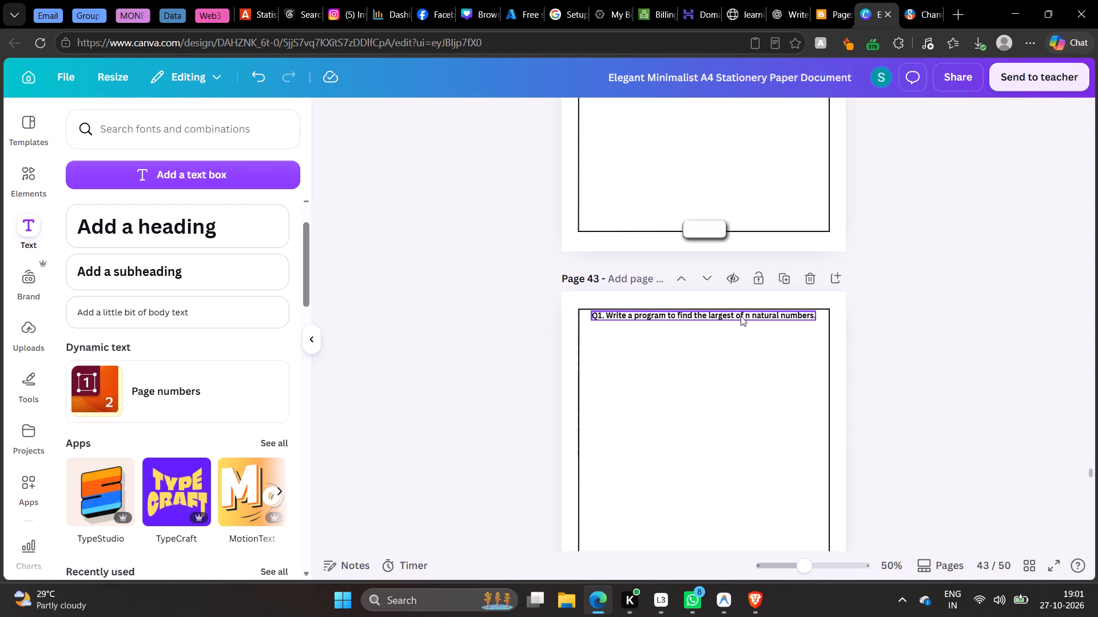